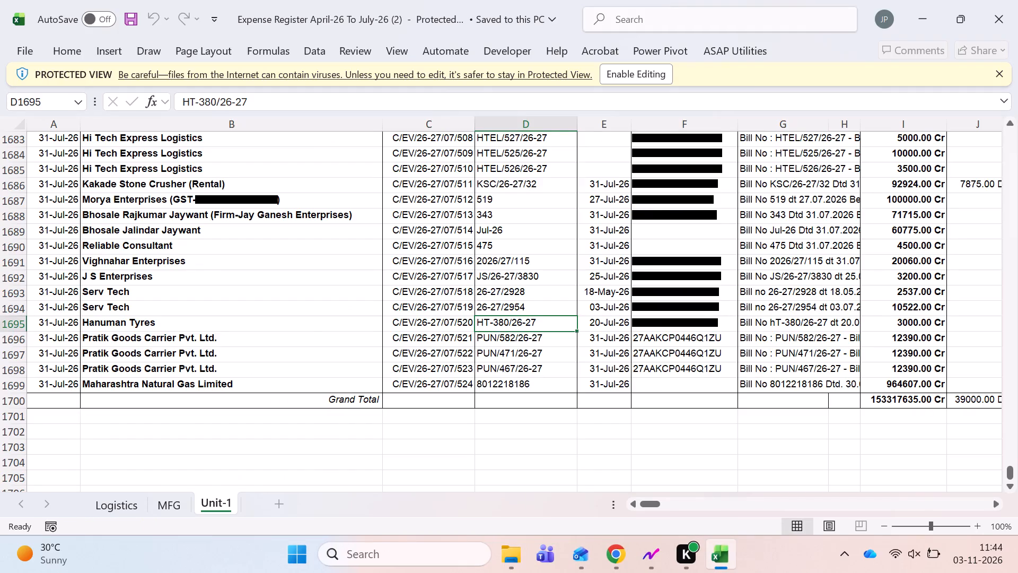
Examine the date column and closing voucher rows of the Unit-1 and MFG sheets in the April–July 2026 expense register.
key("ctrl+Up")
key("ctrl+Left")
key("ctrl+Left")
key("ctrl+Down")
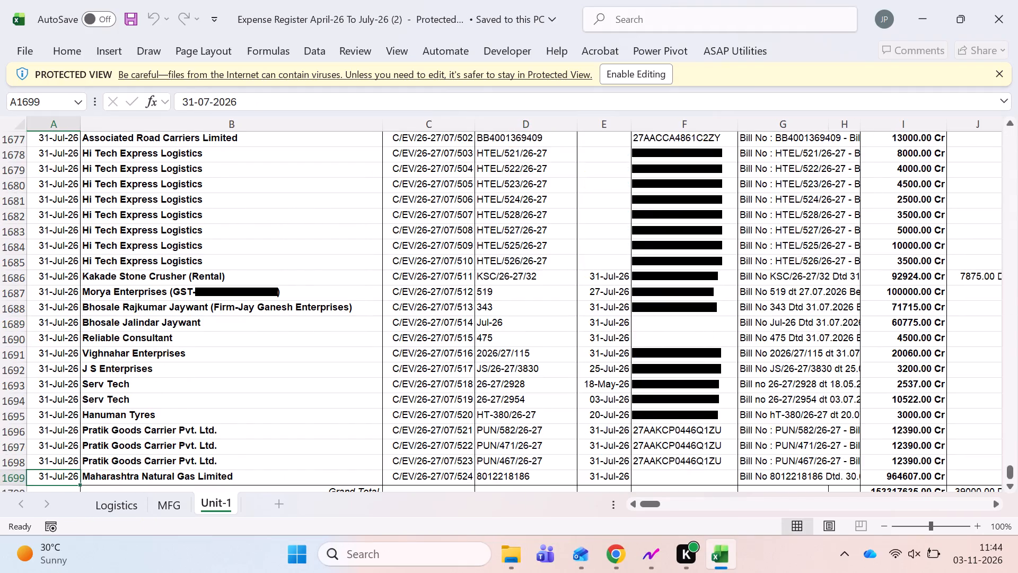
key("Down")
key("ctrl+Page_Up")
key("ctrl+Left")
key("ctrl+Left")
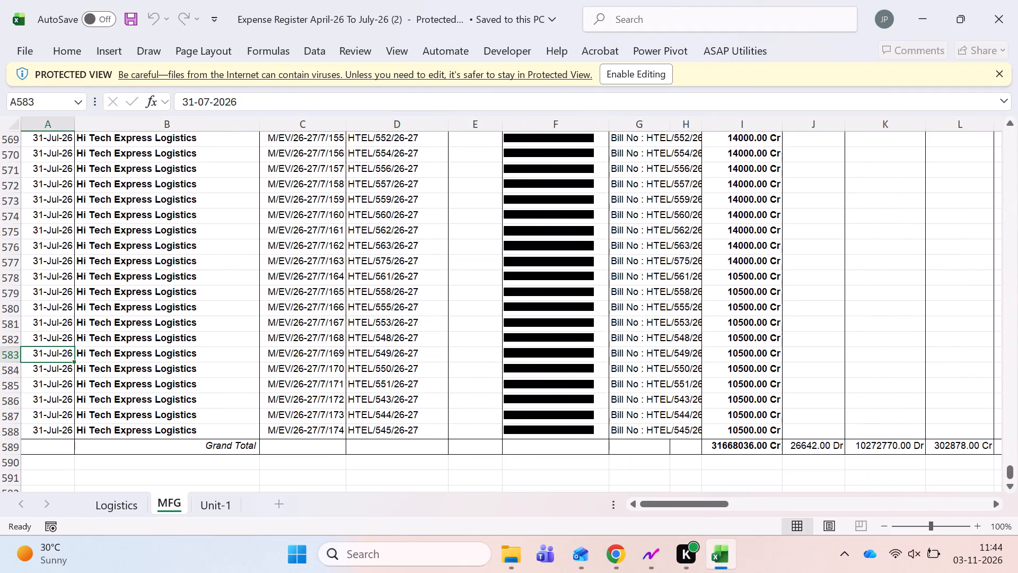
key("ctrl+Up")
Examine the extent of the Logistics sheet's voucher entries down to the last July 2026 rows.
key("ctrl+Page_Up")
key("ctrl+Left")
key("ctrl+Down")
key("ctrl+Up")
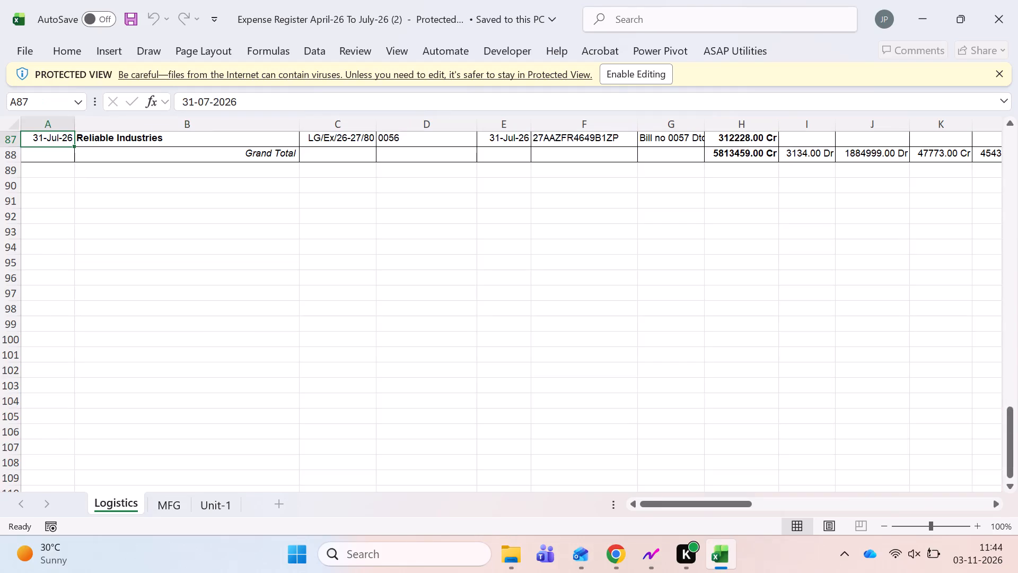
key("ctrl+Up")
key("Down")
key("Down")
key("ctrl+Down")
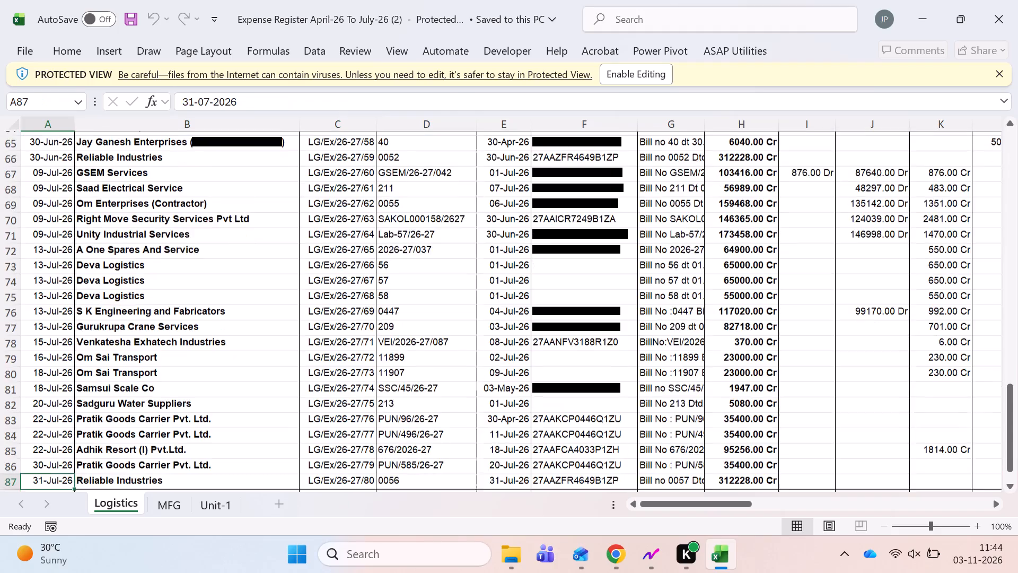
key("Up")
key("Up")
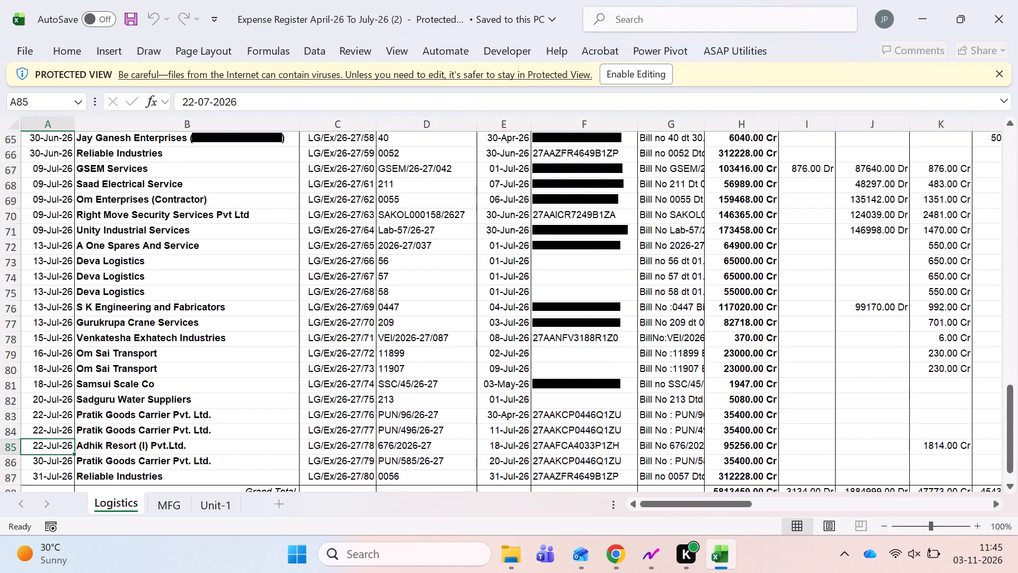
Review the company heading, register period and column headers at the start of the Logistics sheet.
key("ctrl+Up")
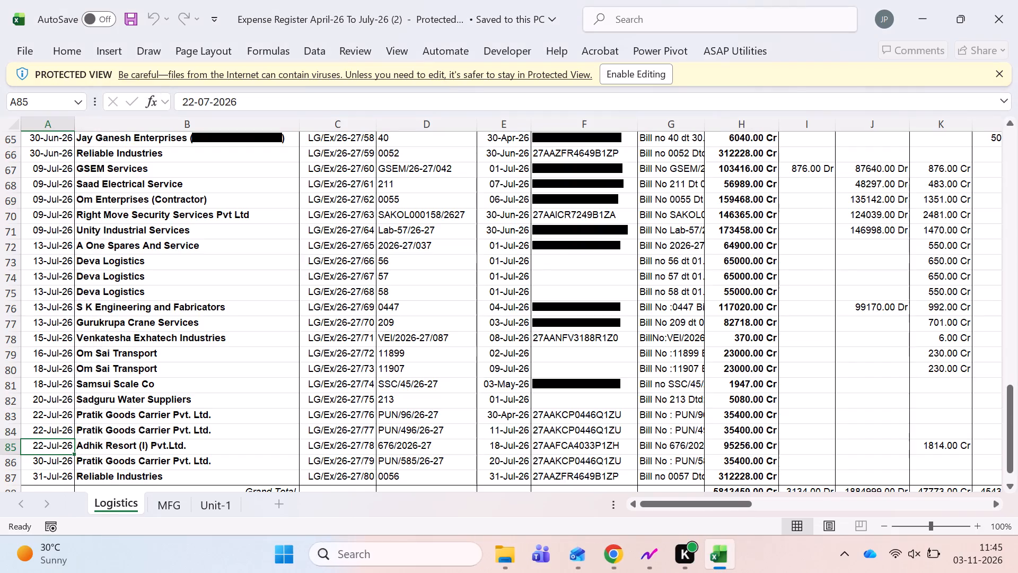
key("ctrl+Up")
key("Down")
key("Down")
key("Down")
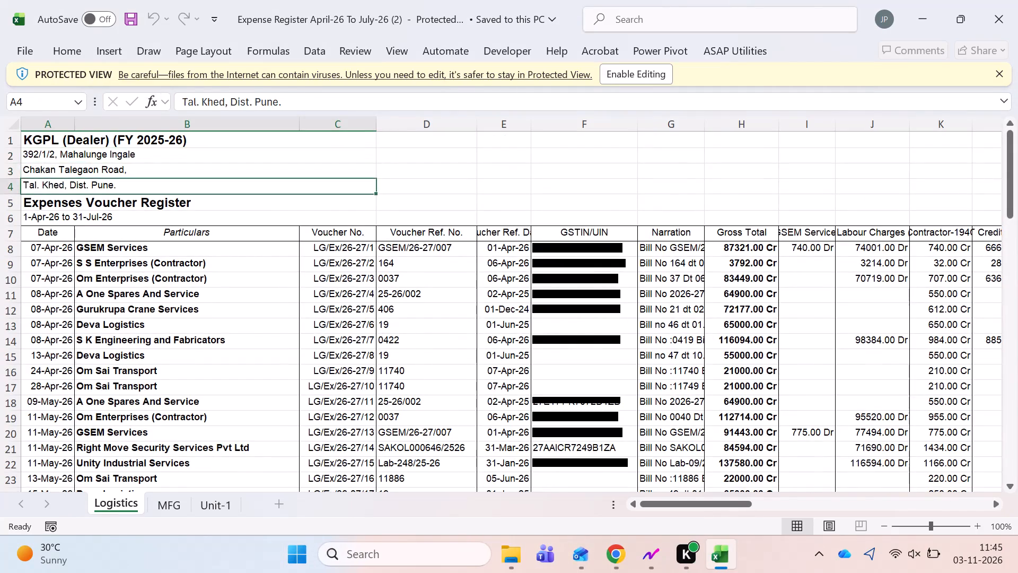
key("ctrl+Up")
key("ctrl+Up")
key("ctrl+Up")
key("Down")
key("Up")
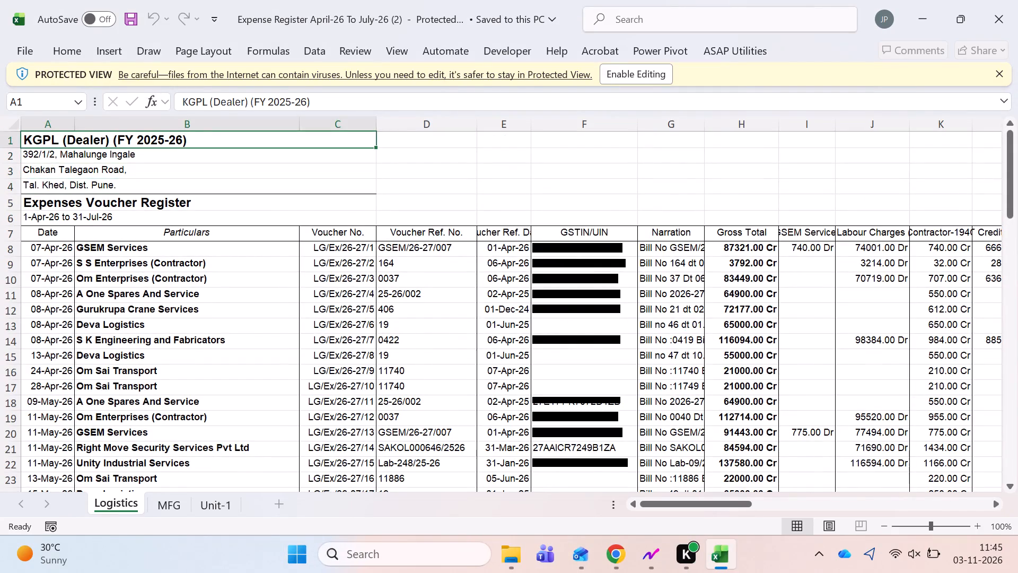
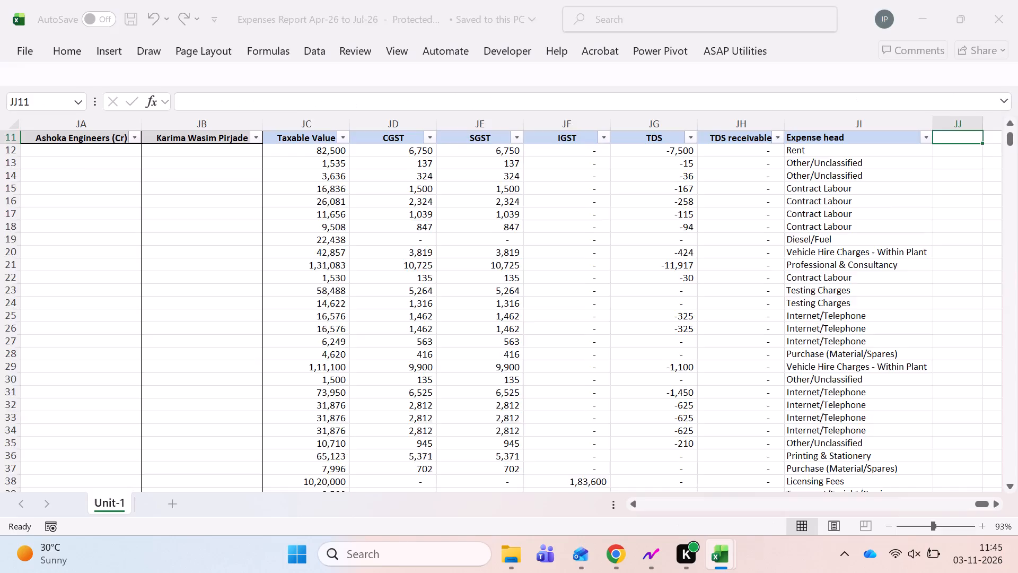
Examine the extent of the expense data along the Date column, from the header row to the last voucher row.
key("ctrl+Left")
key("ctrl+Left")
key("ctrl+Left")
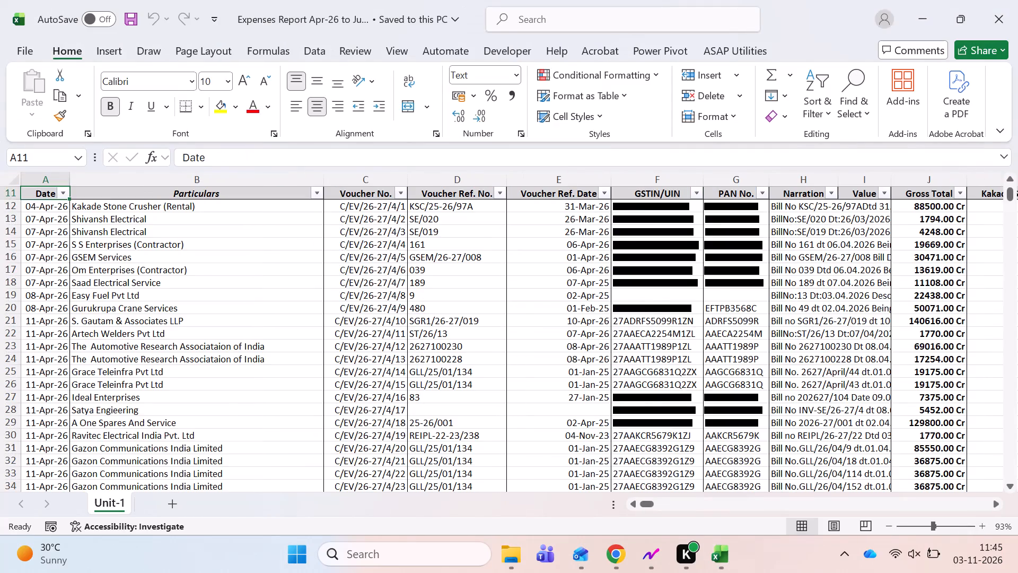
key("Down")
key("ctrl+Down")
key("Down")
key("Down")
key("Up")
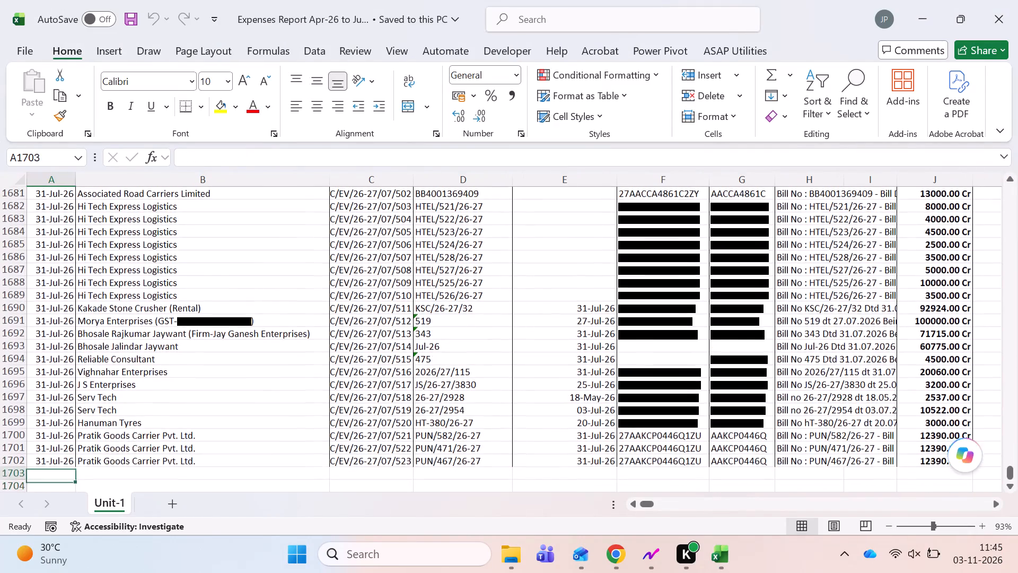
key("Up")
key("ctrl+Up")
key("Down")
key("ctrl+Down")
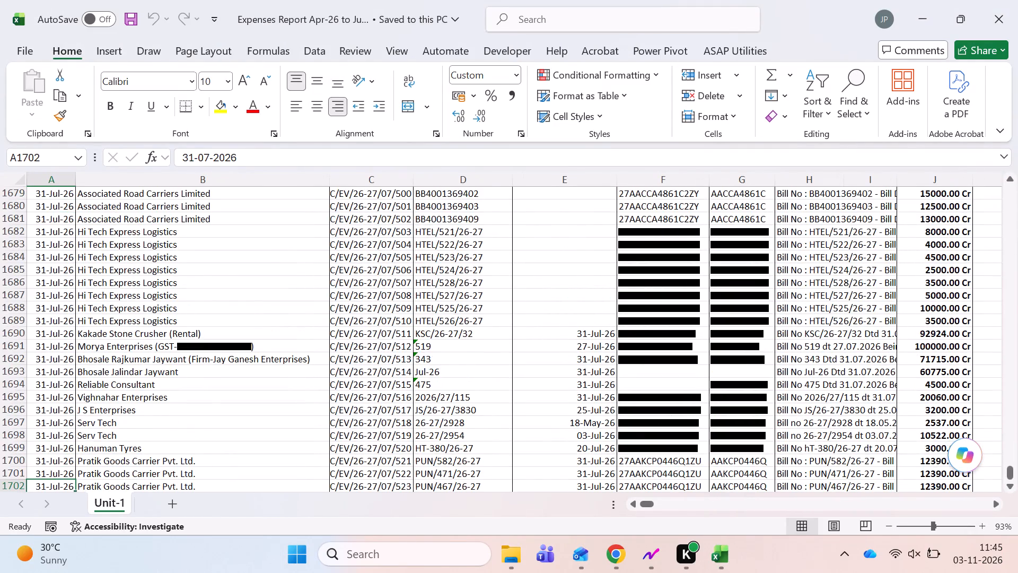
Select all voucher dates in the Date column, from A12 to A1702, to check their count and range.
key("ctrl+Up")
key("Down")
key("ctrl+shift+Down")
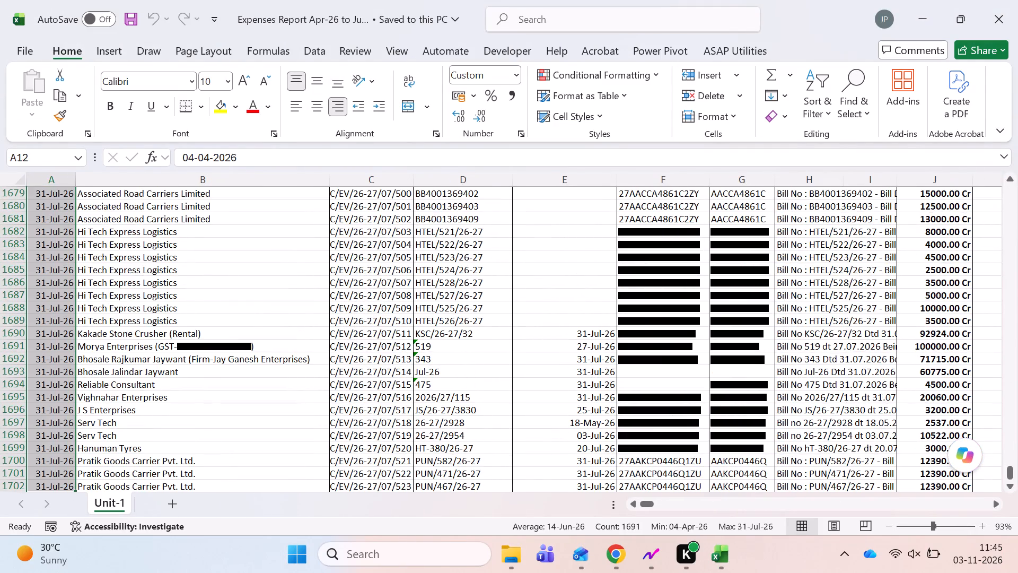
Close the Expenses Report Apr-26 workbook and return to the Expense Register April-26 To July-26 workbook.
left_click(1005, 3)
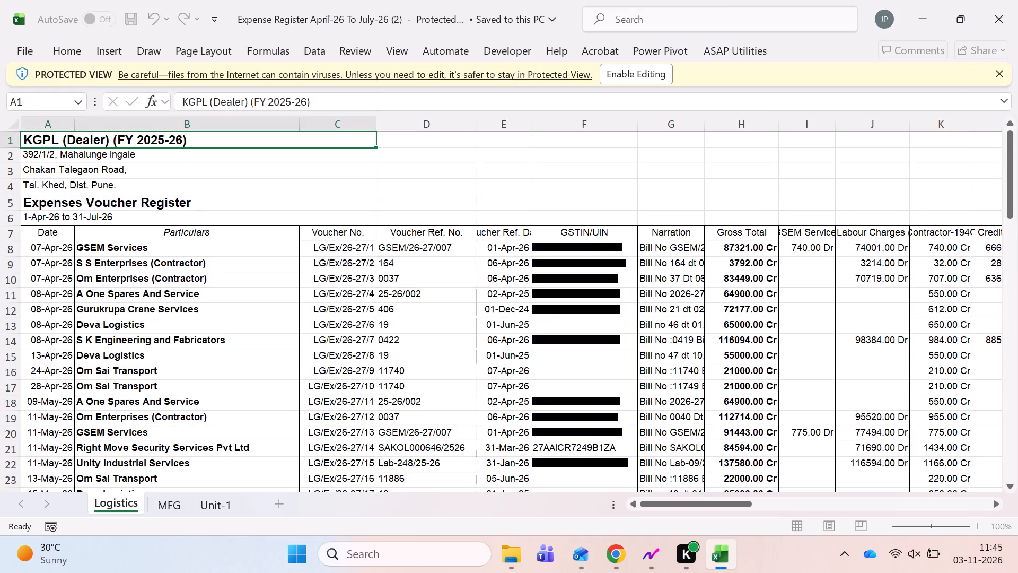
Select all voucher dates on the Unit-1 sheet of the register, from A8 to A1699, to check their count and range.
key("Down")
key("Down")
key("Down")
key("ctrl+Page_Down")
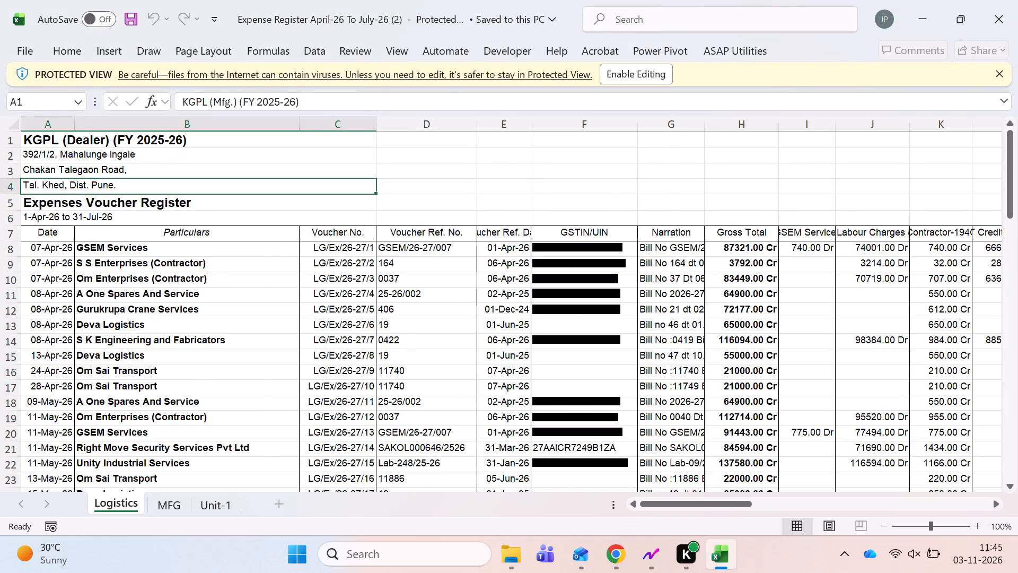
key("ctrl+Page_Down")
key("ctrl+Left")
key("ctrl+Up")
key("ctrl+Up")
key("Down")
key("Down")
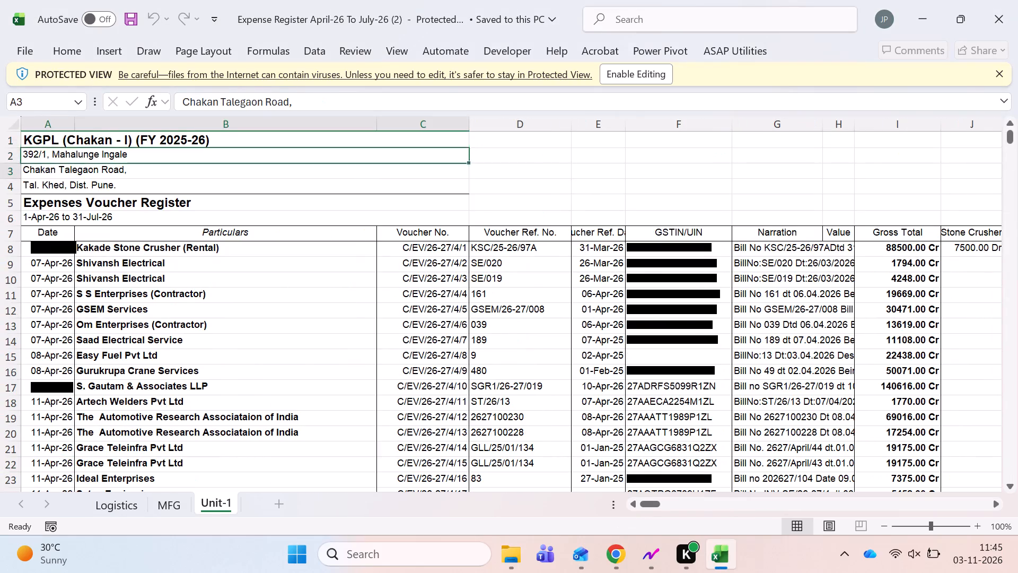
key("Down")
key("Down")
key("Down")
key("Down")
key("Down")
key("ctrl+shift+Down")
key("shift+Up")
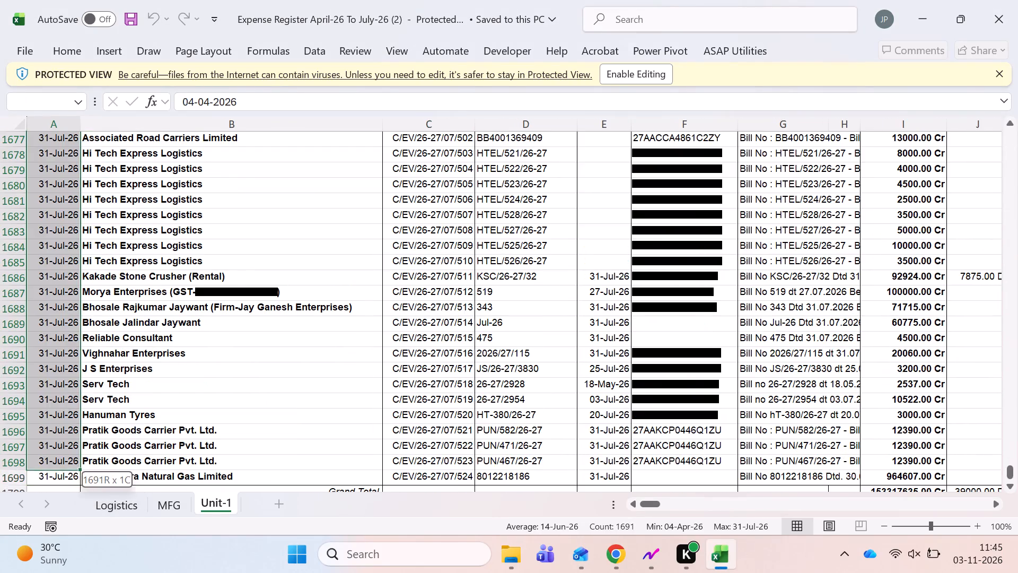
key("shift+Down")
key("shift+Down")
key("shift+Up")
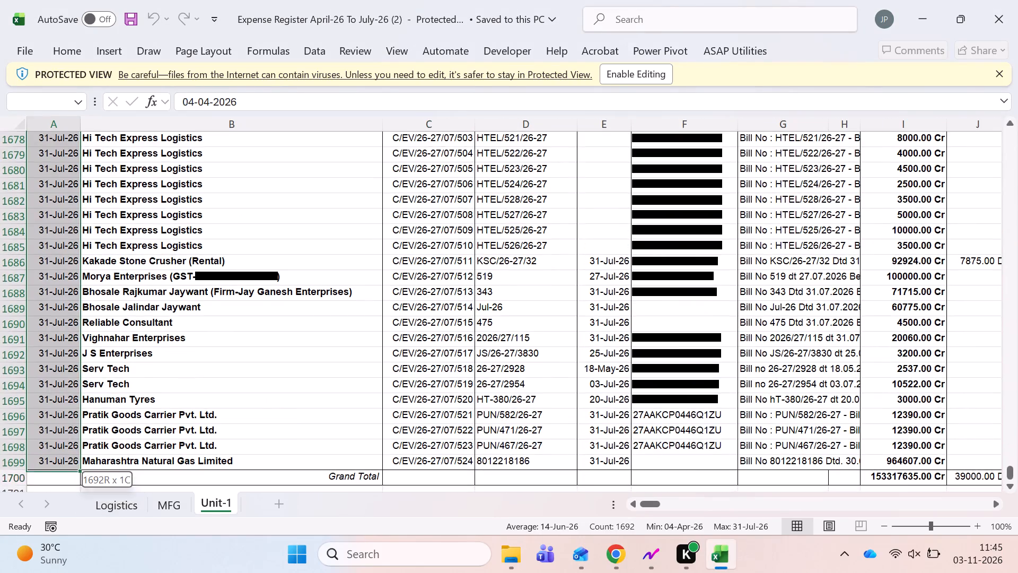
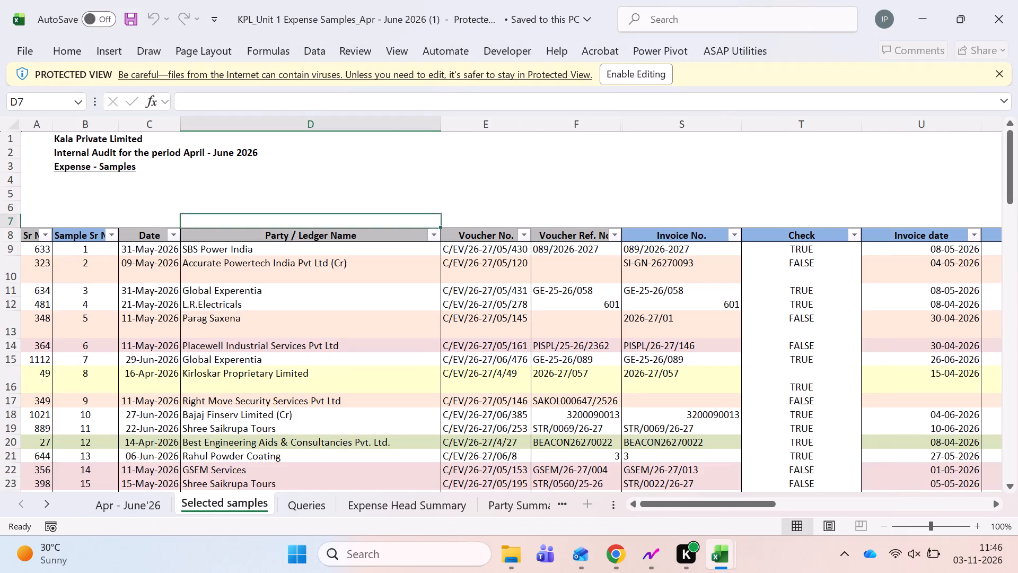
Examine the extent of the Selected samples list along the Sr No column, down to its last row.
key("Down")
key("Down")
key("Down")
key("Down")
key("ctrl+Left")
key("ctrl+Left")
key("ctrl+Down")
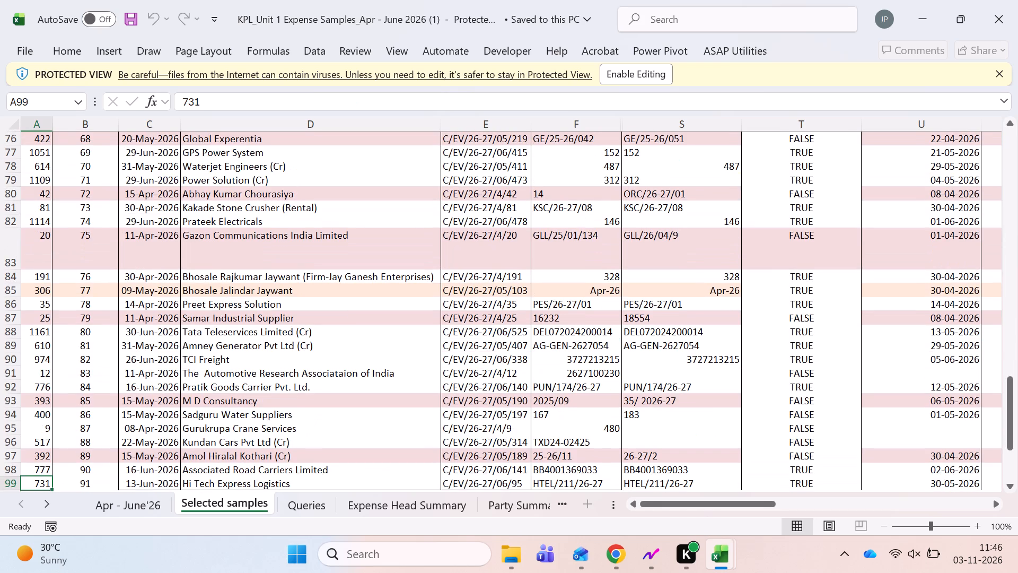
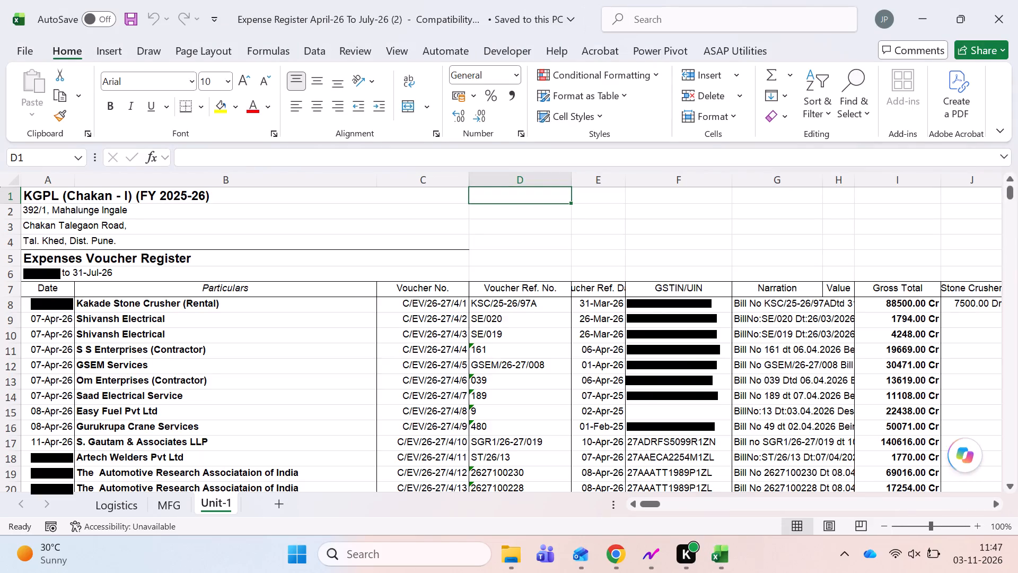
Add filters to the header row of the Unit-1 voucher register, row 7, starting from Date and Particulars.
key("Down")
key("Down")
key("Down")
key("Down")
key("Down")
key("Down")
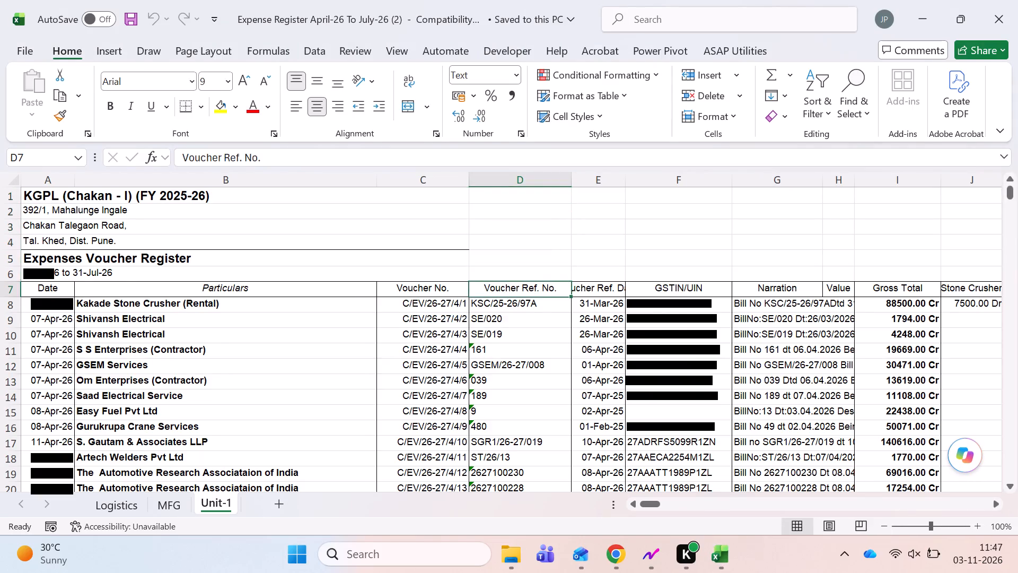
key("ctrl+Left")
key("ctrl+Left")
key("Down")
key("Up")
key("Right")
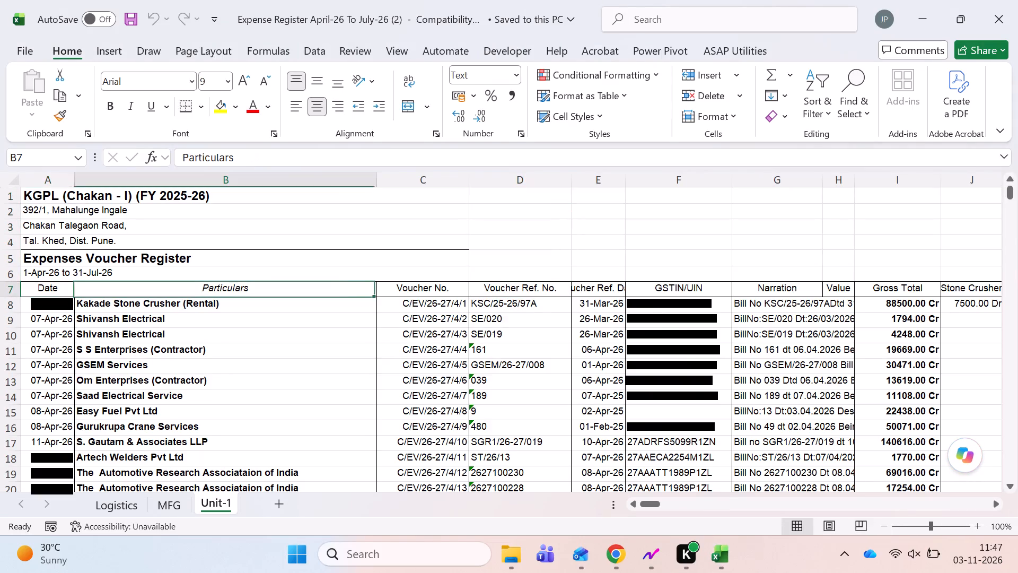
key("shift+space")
key("ctrl+shift+l")
key("Right")
key("Left")
Select the entire voucher rows 8 to 34, from Kakade Stone Crusher (Rental) through Best Engineering Aids & Consultancies Pvt. Ltd.
key("Down")
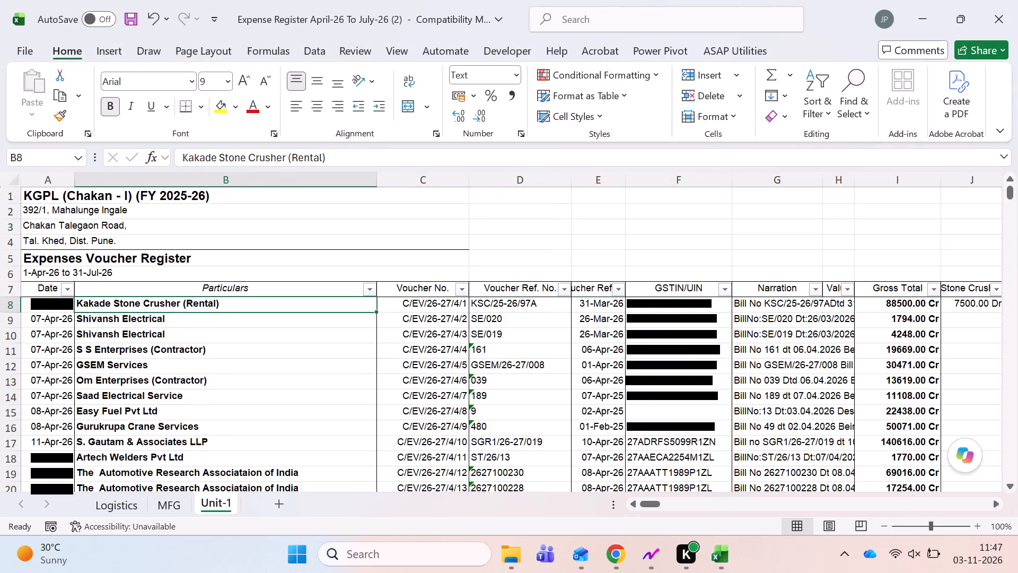
key("shift+Down")
key("shift+Down")
key("shift+Down")
key("shift+Down")
key("shift+Down")
key("shift+Down")
key("shift+Down")
key("shift+Down")
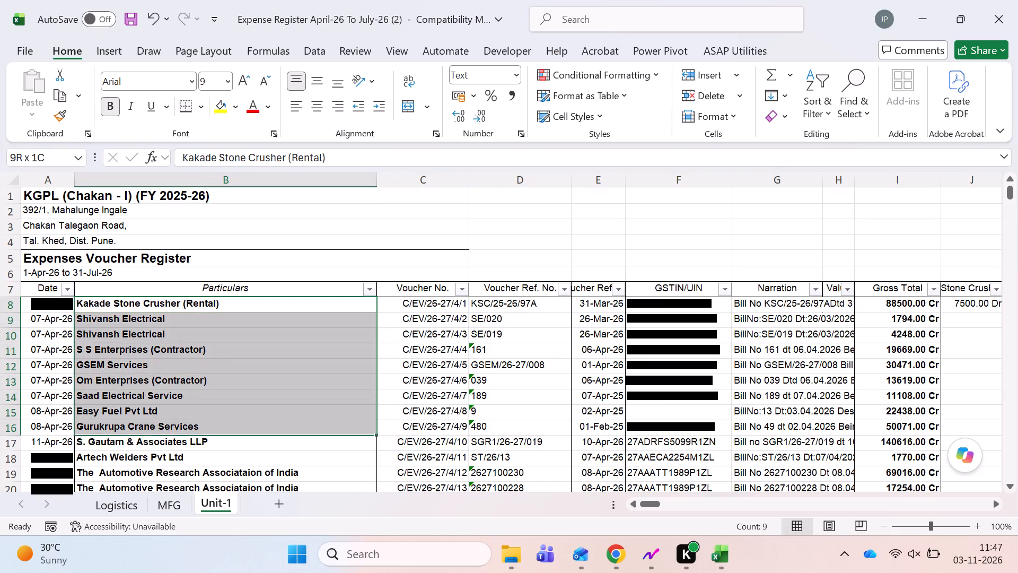
key("shift+Down")
key("shift+Down")
key("shift+Down")
key("shift+Down")
key("shift+Down")
key("shift+Down")
key("shift+Down")
key("shift+Down")
key("shift+Down")
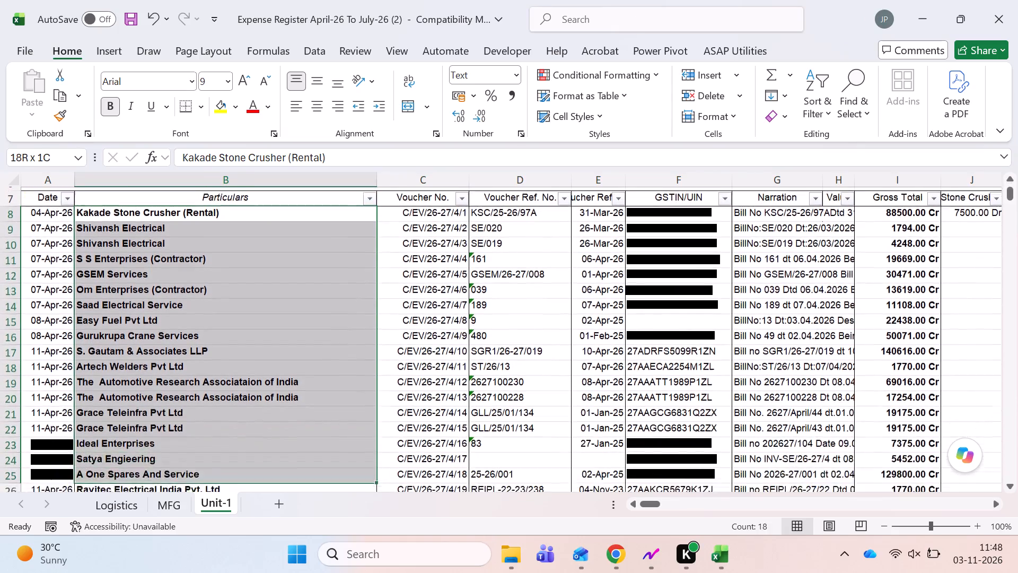
key("shift+Down")
key("shift+Down")
key("shift+Down")
key("shift+Down")
key("shift+Down")
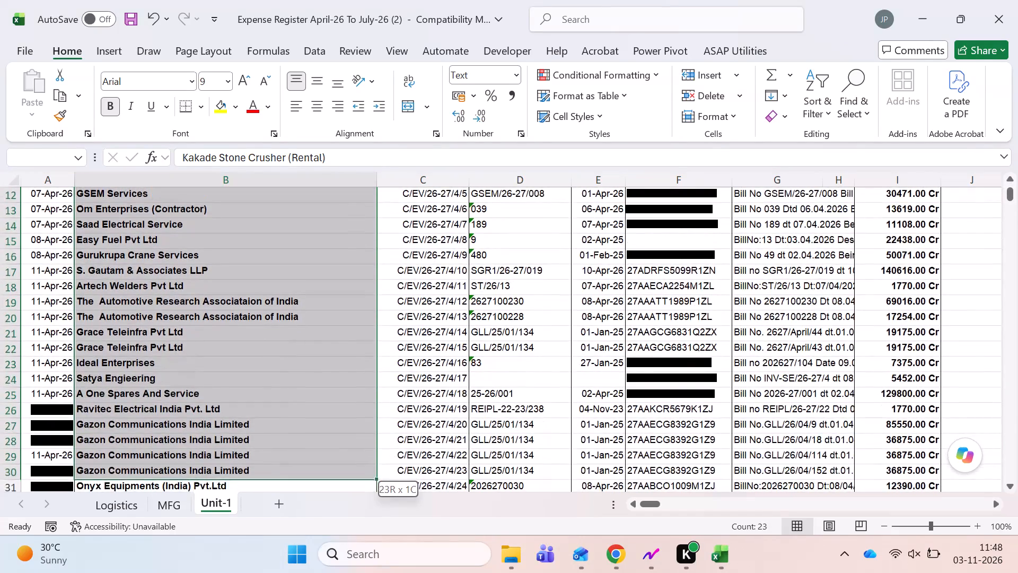
key("shift+Down")
key("shift+Down")
key("shift+Down")
key("shift+Down")
key("shift+Down")
key("shift+Down")
key("shift+Up")
key("shift+Up")
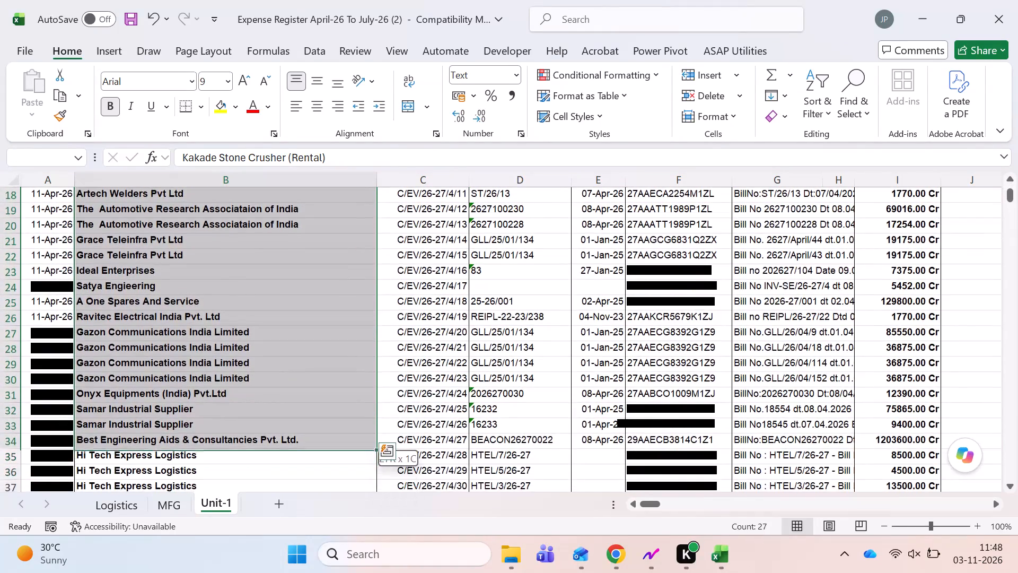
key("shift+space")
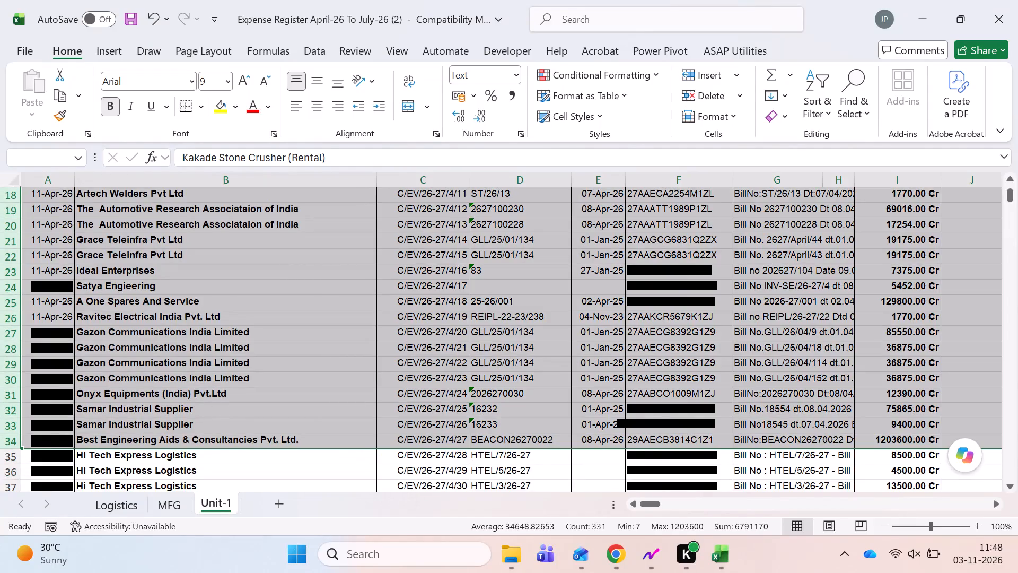
Delete the selected voucher rows 8 to 34, above the first Hi Tech Express Logistics entry, from the Unit-1 register.
key("ctrl+minus")
Examine the columns to the right of Particulars and the full narration of the first Hi Tech Express Logistics voucher in G8.
key("Down")
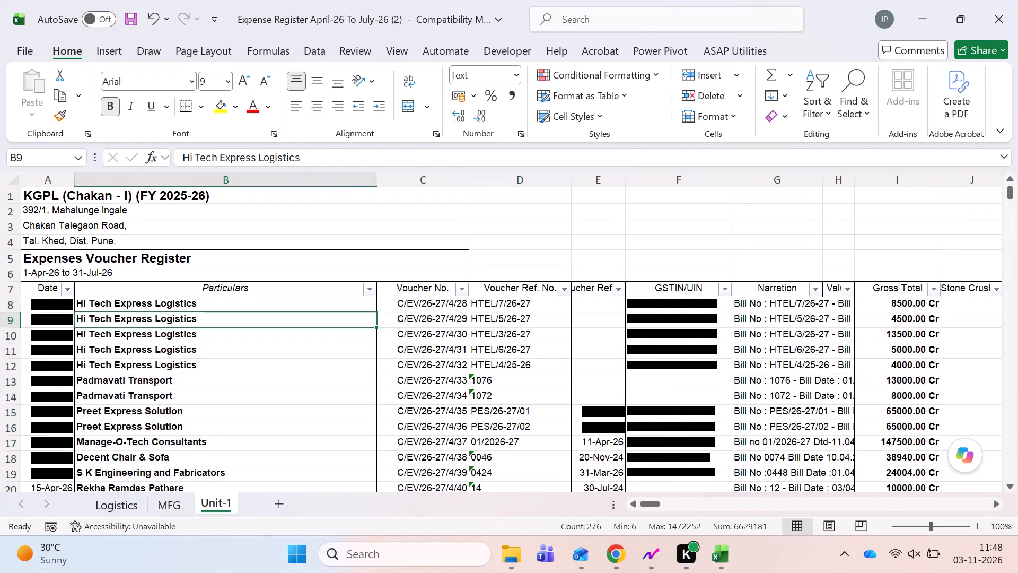
key("Right")
key("Right")
key("Right")
key("Right")
key("Right")
key("Right")
key("Right")
key("Right")
key("Right")
key("Right")
key("Right")
key("Left")
key("Left")
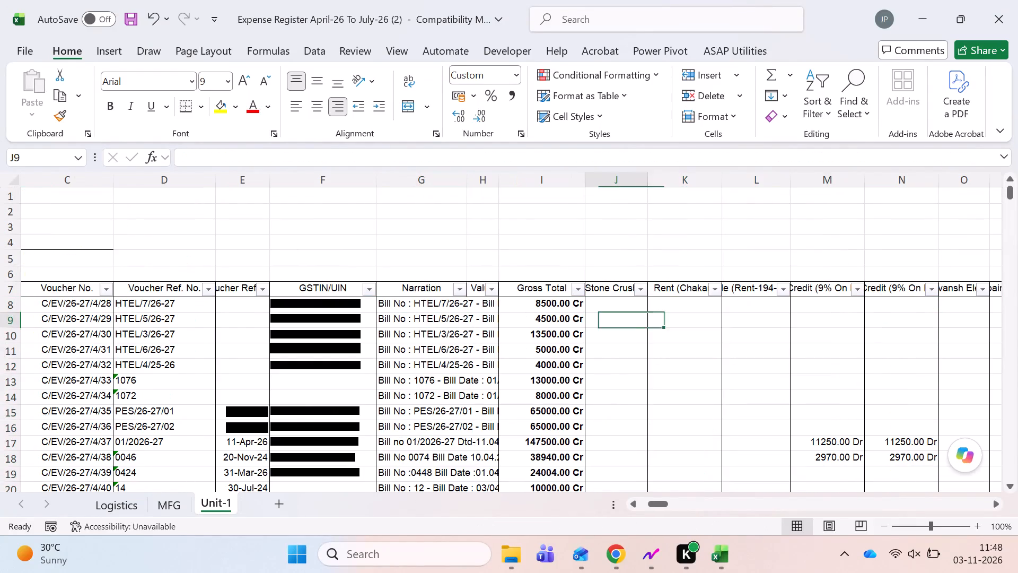
key("Left")
key("Up")
key("Left")
key("Left")
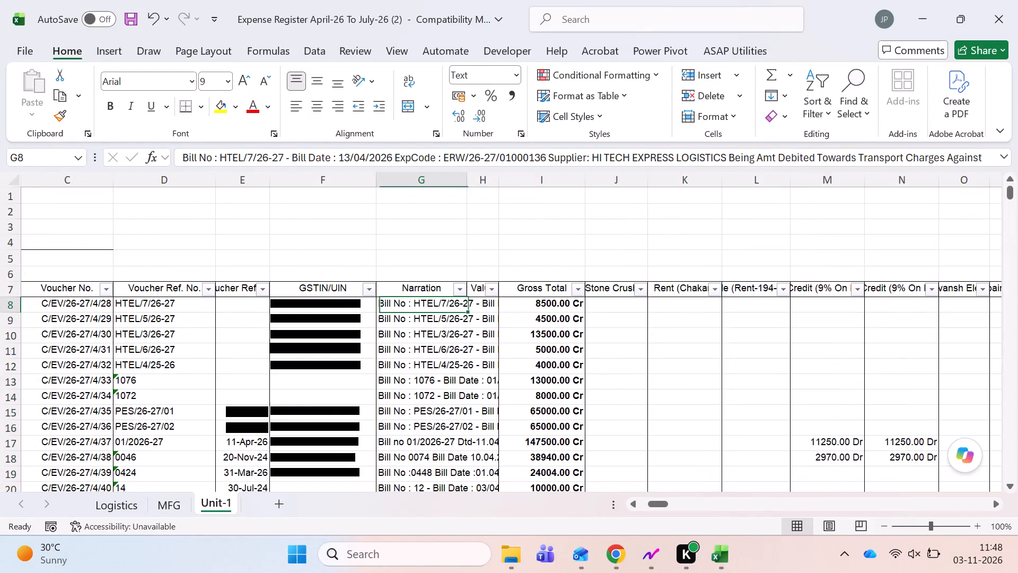
key("F2")
key("Escape")
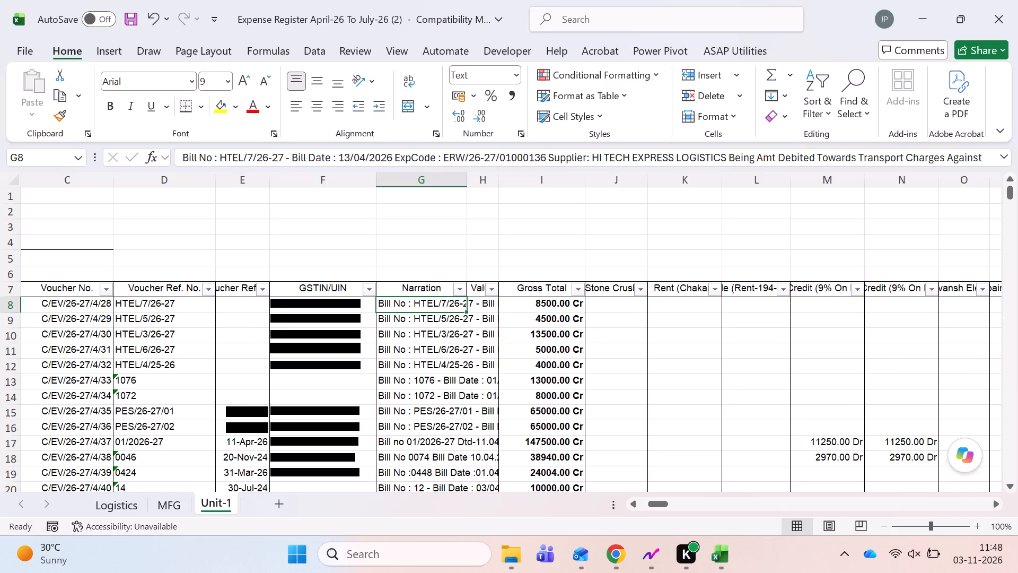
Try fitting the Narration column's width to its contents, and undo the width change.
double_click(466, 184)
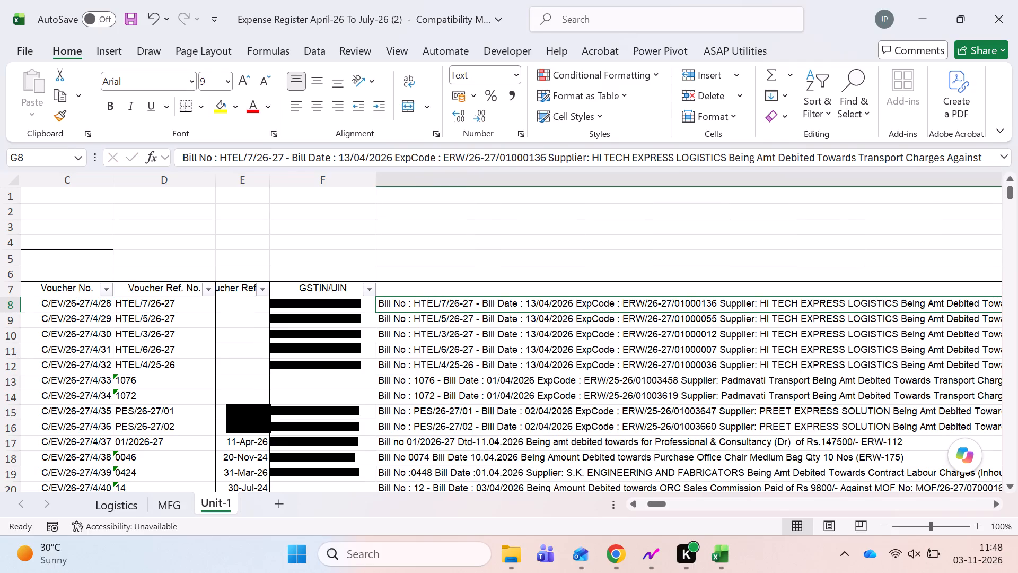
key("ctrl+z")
Read the full narrations of the vouchers one by one, from G8 down to the first Padmavati Transport entry in G13.
key("Left")
key("Left")
key("Left")
key("Left")
key("Left")
key("Left")
key("Left")
key("Left")
key("Left")
key("Left")
key("Left")
key("Left")
key("Left")
key("Left")
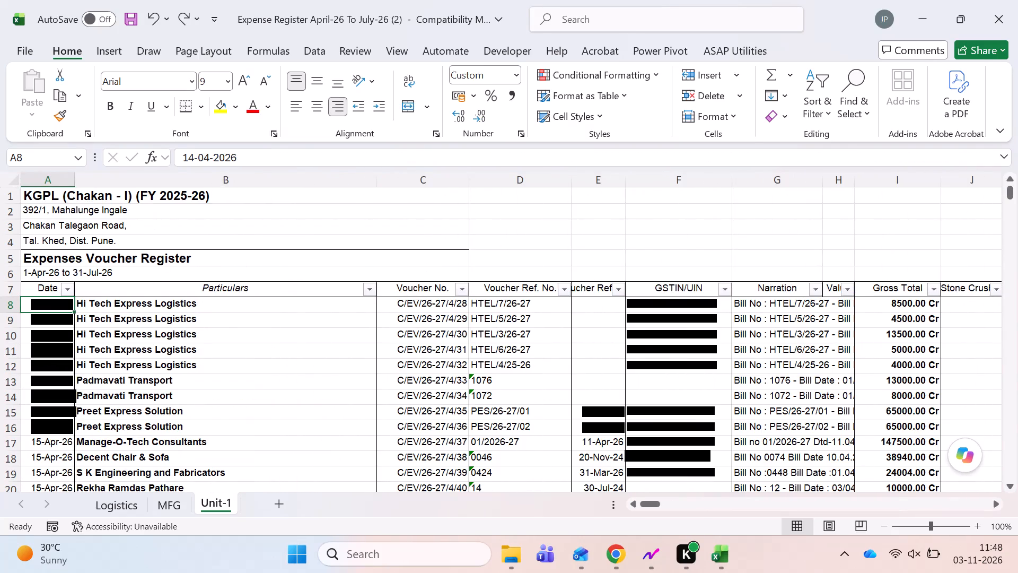
key("Right")
key("Right")
key("Right")
key("Right")
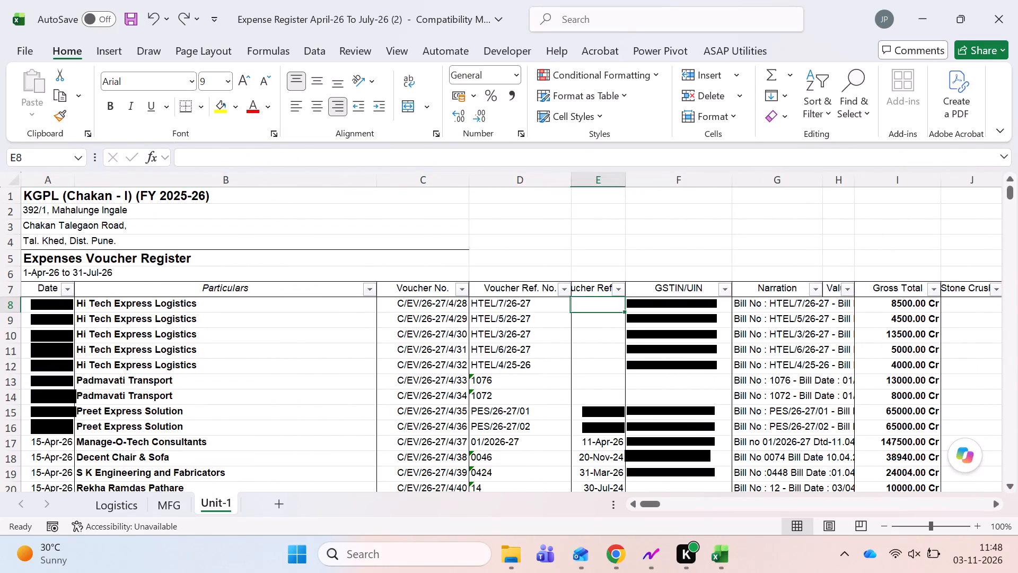
key("Right")
key("Right")
key("F2")
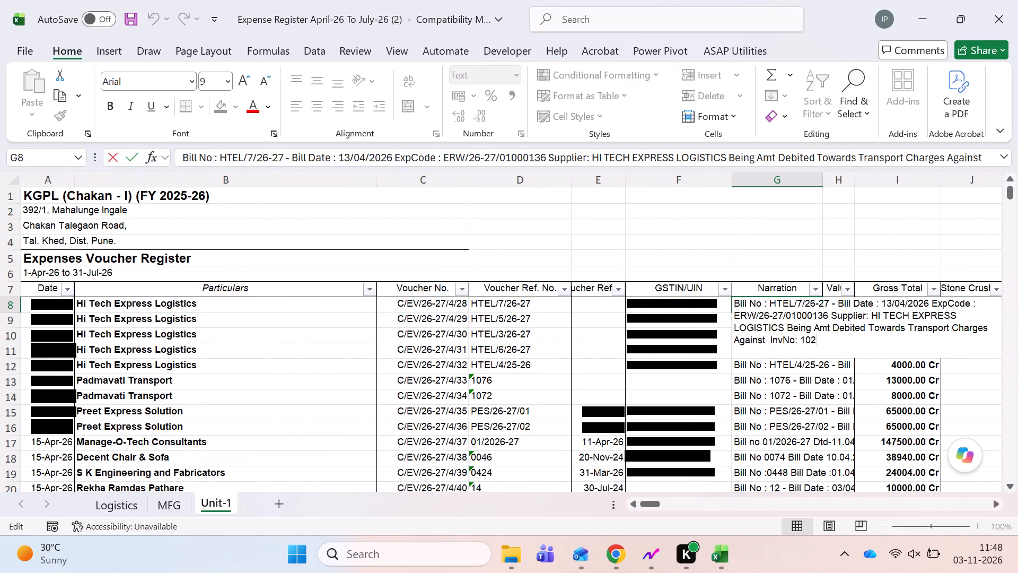
key("Return")
key("F2")
key("Return")
key("F2")
key("Return")
key("F2")
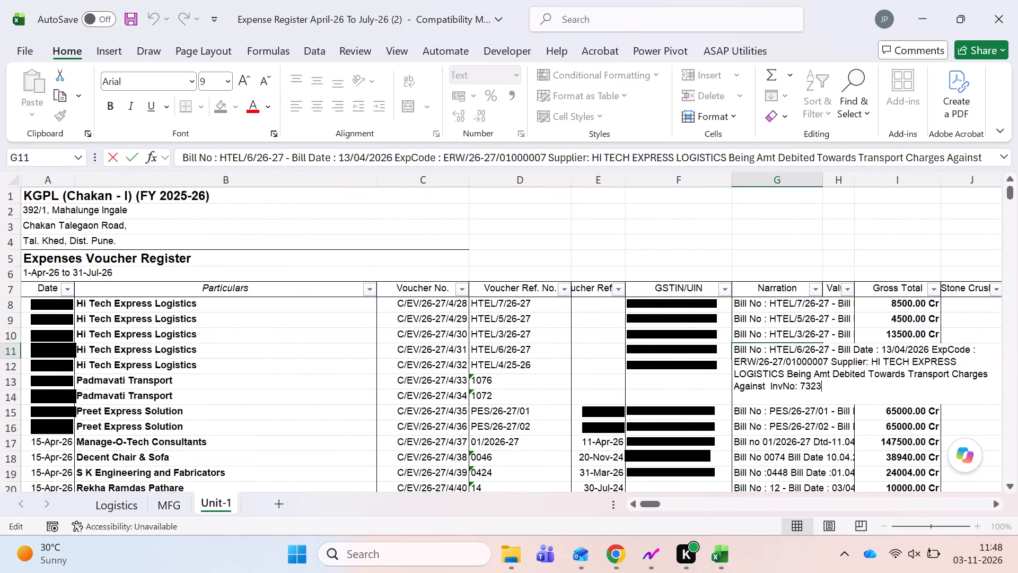
key("Return")
key("F2")
key("Return")
key("F2")
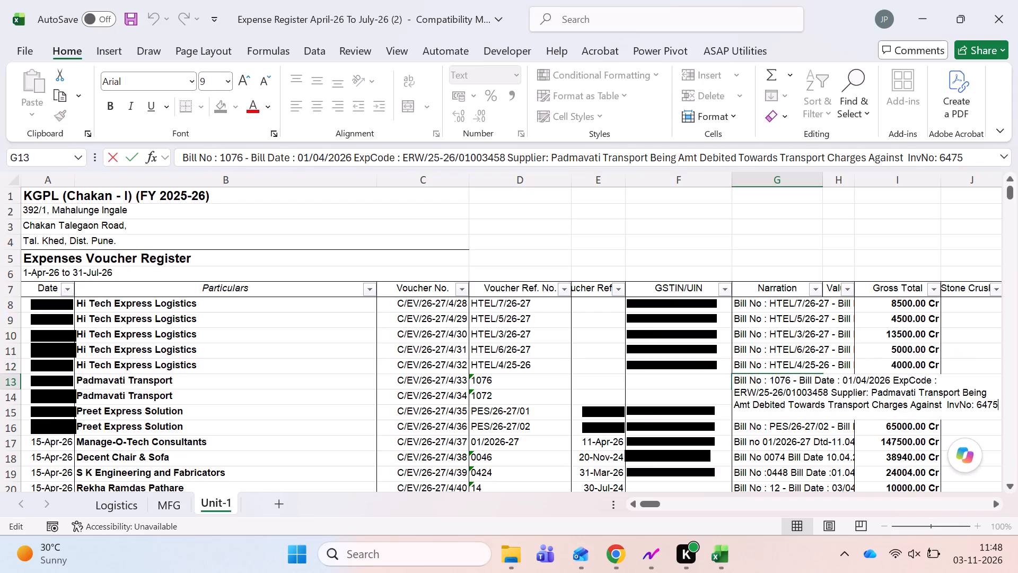
Read the full narrations of the second Padmavati Transport voucher in G14 and the last Hi Tech Express Logistics voucher in G12.
key("Return")
key("F2")
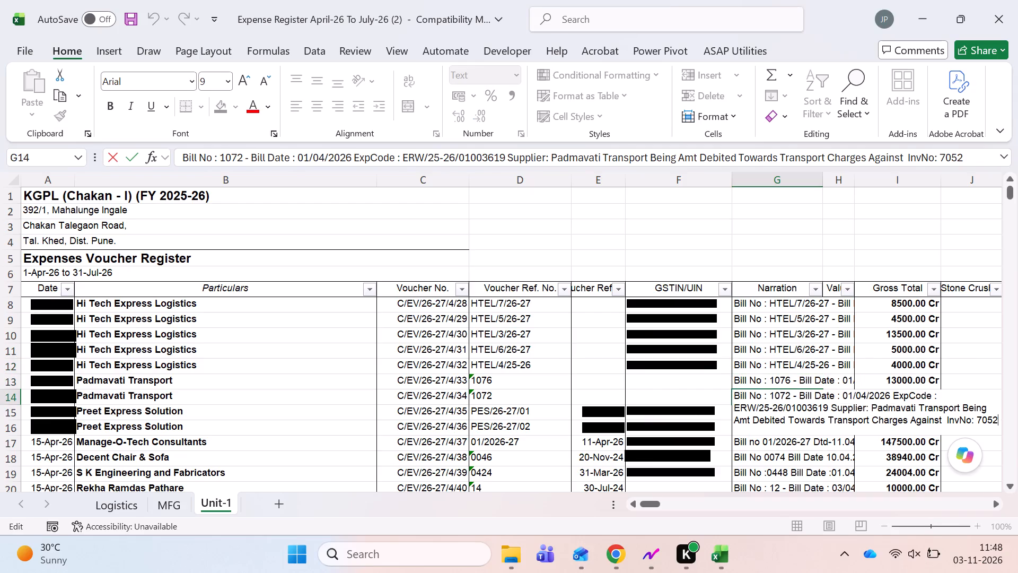
key("Return")
key("Up")
key("Up")
key("Up")
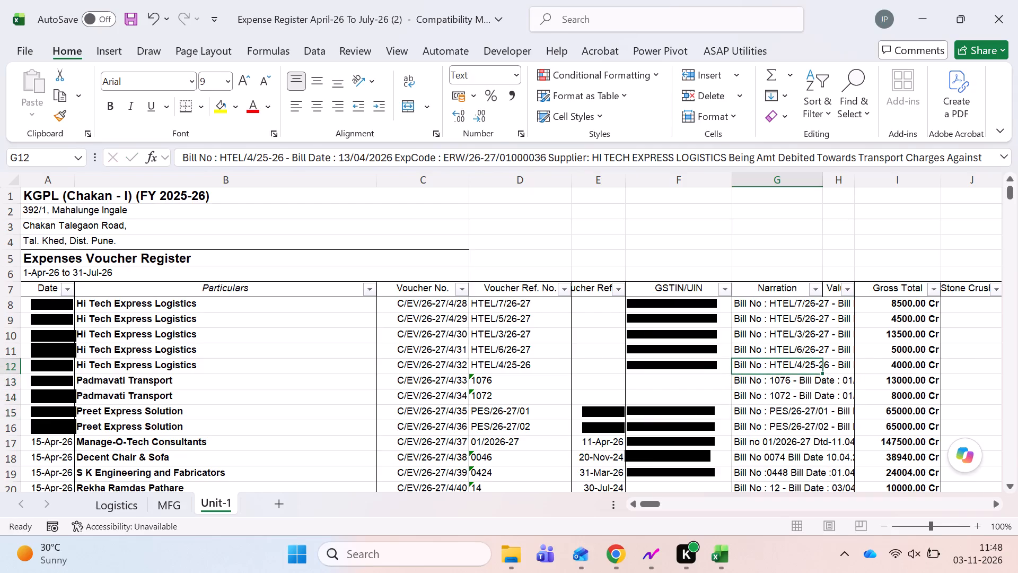
key("F2")
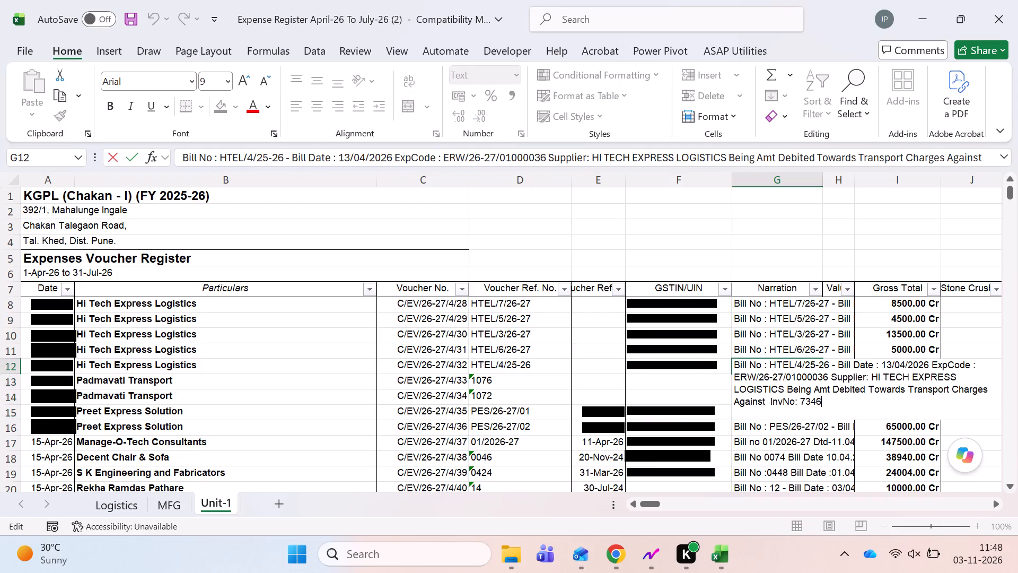
key("Escape")
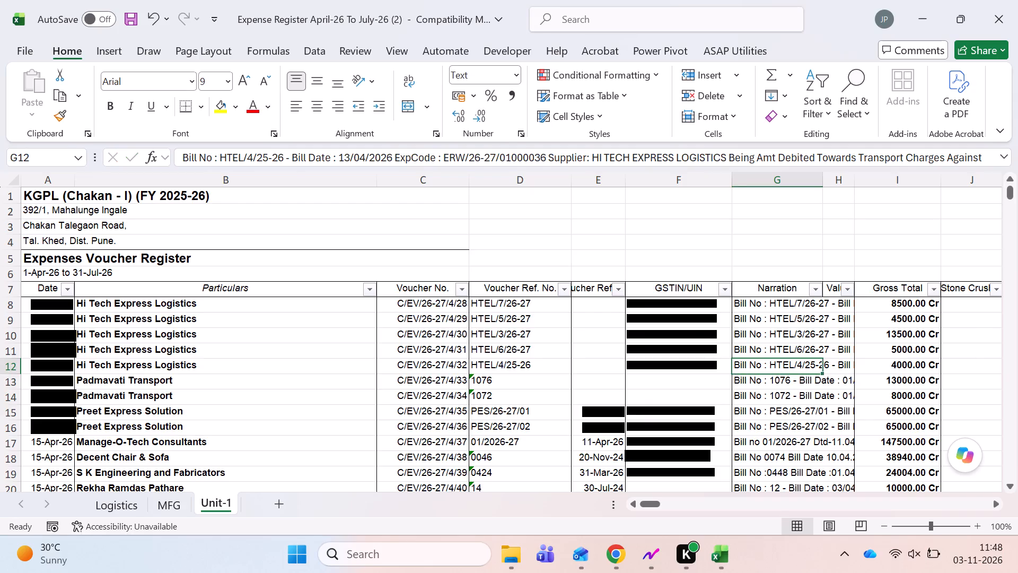
Delete the five Hi Tech Express Logistics voucher rows, 8 to 12, from the Unit-1 register.
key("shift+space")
key("shift+Up")
key("shift+Up")
key("shift+Up")
key("shift+Up")
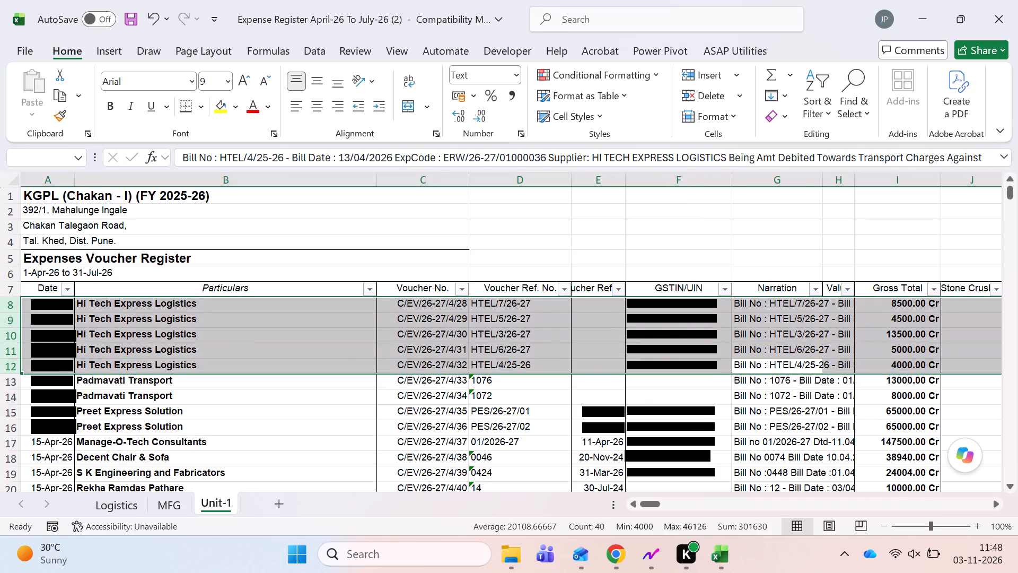
key("ctrl+minus")
Read the full narrations of the two Padmavati Transport vouchers and the first Preet Express Solution voucher, G8 to G10.
key("Down")
key("Up")
key("Up")
key("Up")
key("Up")
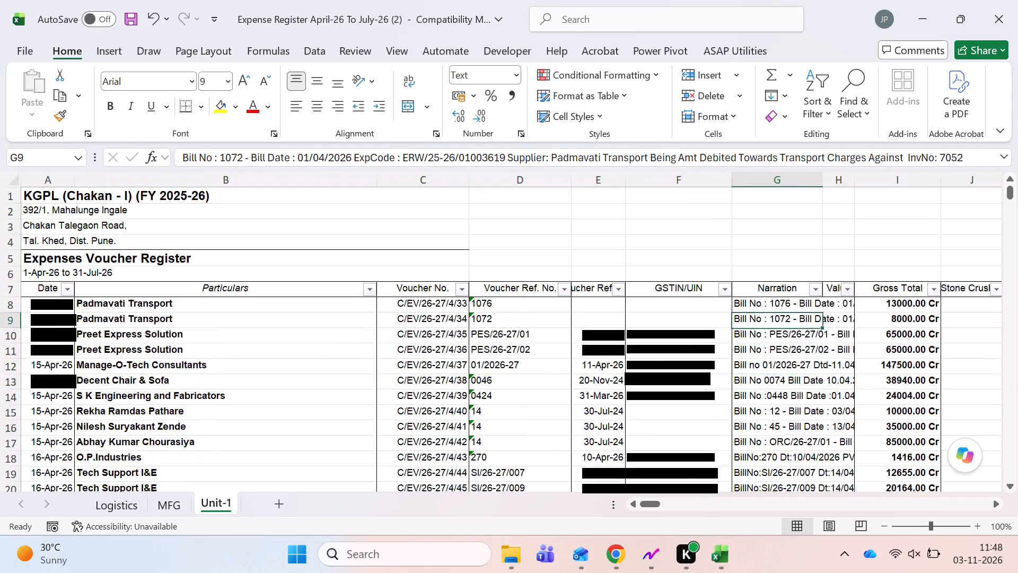
key("Up")
key("F2")
key("Return")
key("F2")
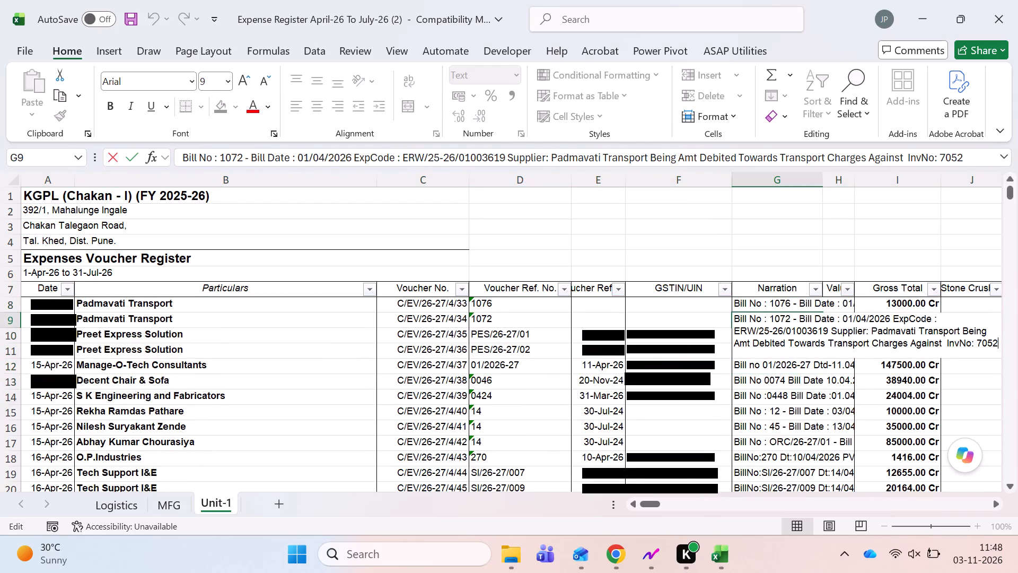
key("Return")
key("F2")
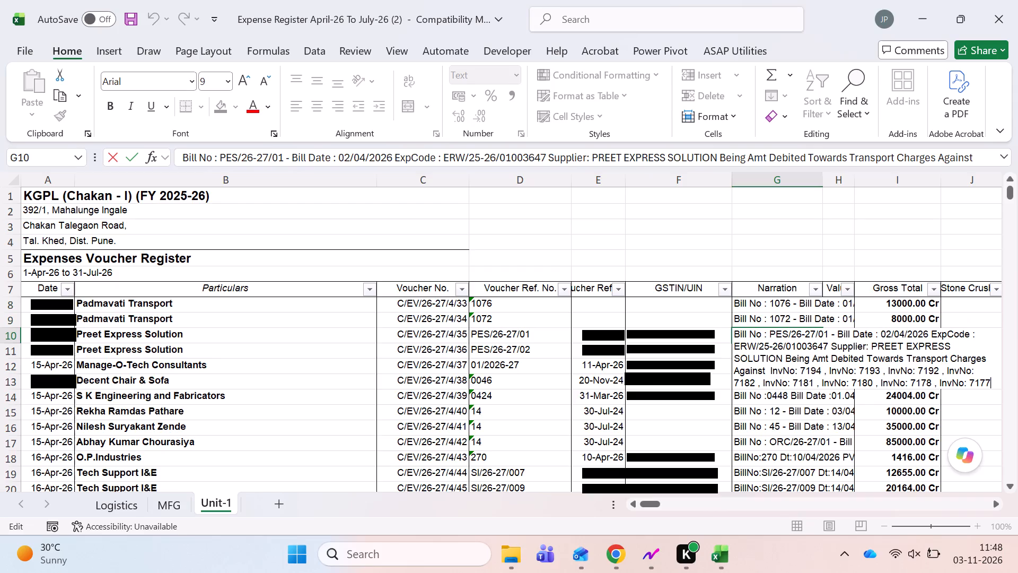
key("Return")
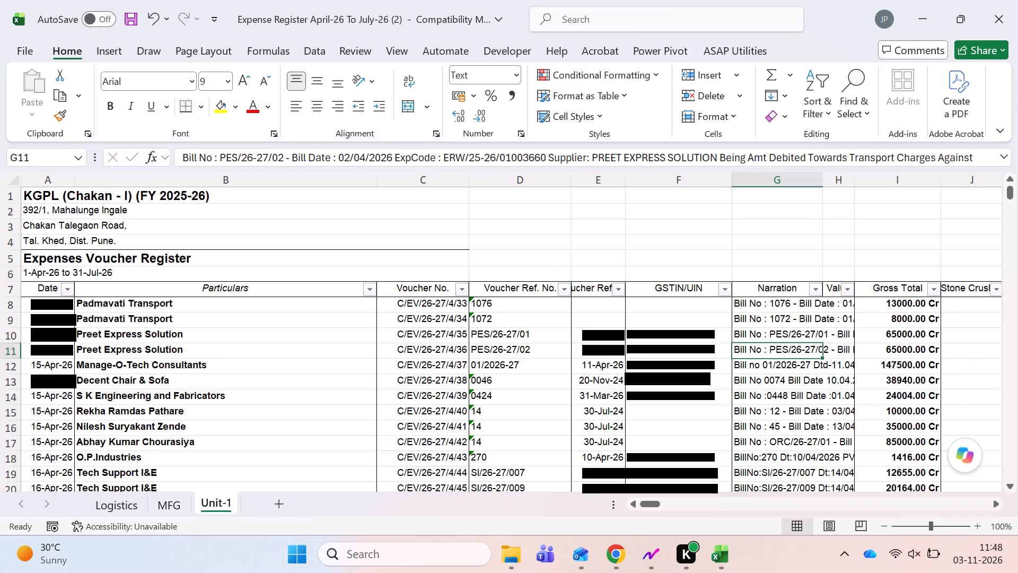
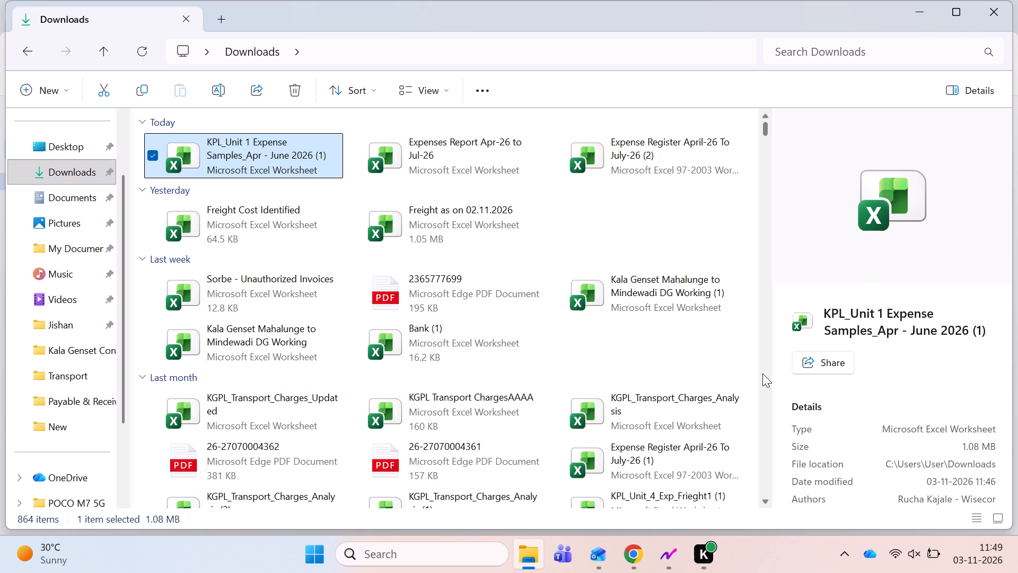
Delete the selected KPL_Unit 1 Expense Samples_Apr - June 2026 (1) workbook from the Downloads folder.
key("Delete")
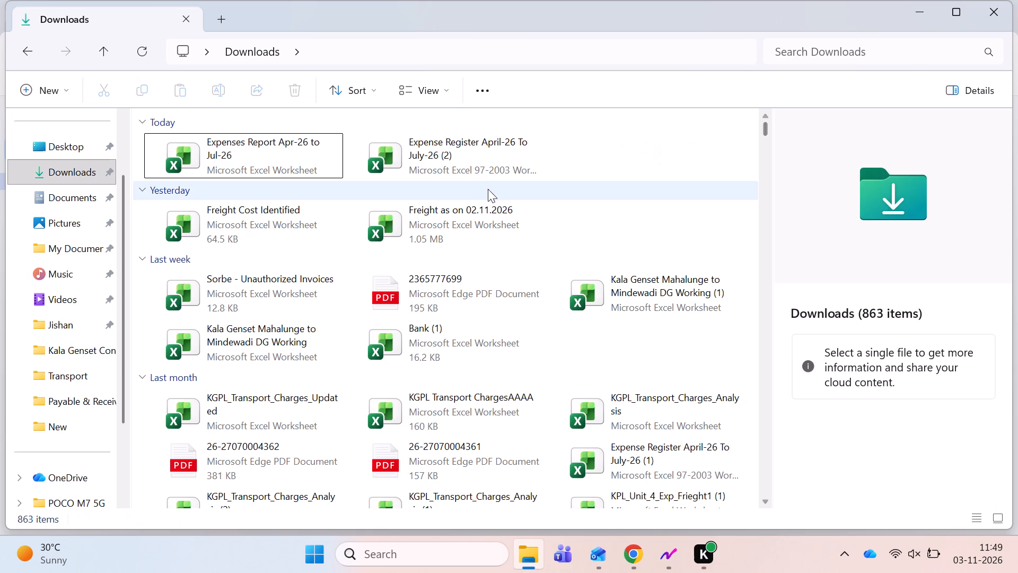
Open the workbook Expense Register April-26 To July-26 (2) from Downloads and go to the header row of the Unit-1 sheet.
left_click(250, 150)
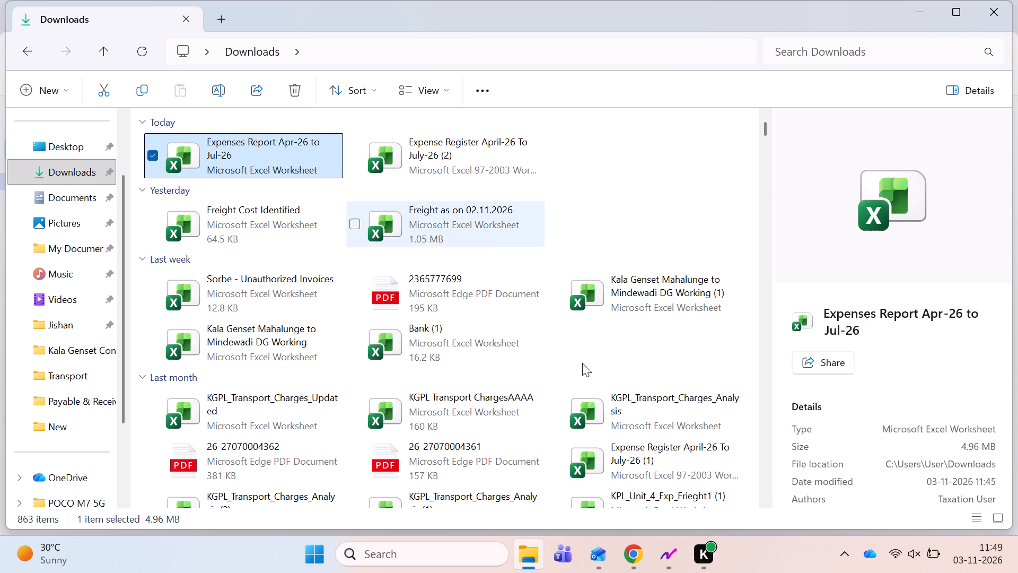
left_click(478, 169)
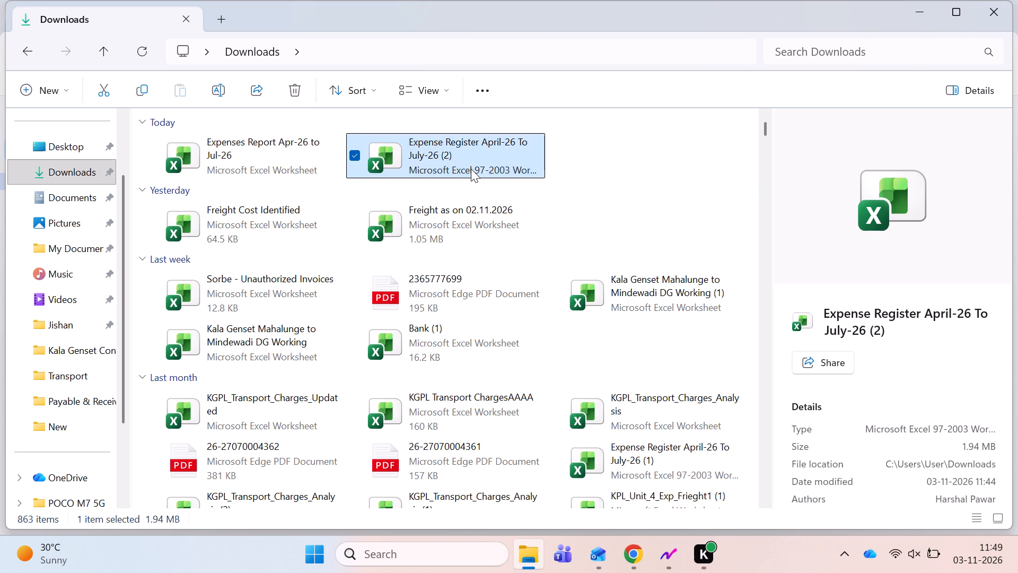
double_click(471, 169)
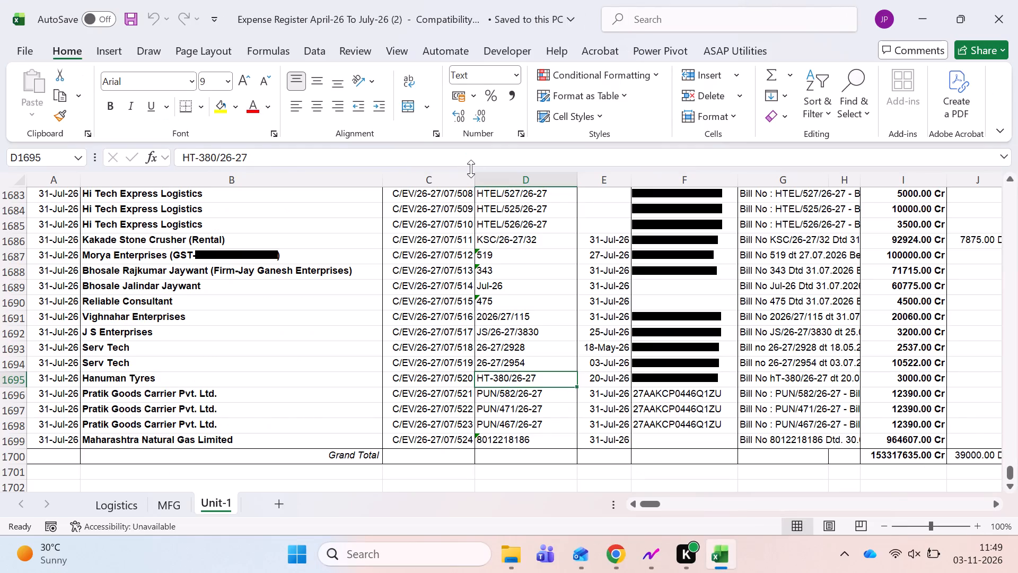
key("ctrl+Left")
key("ctrl+Left")
key("Up")
key("ctrl+Up")
key("Down")
key("Down")
key("Down")
key("Down")
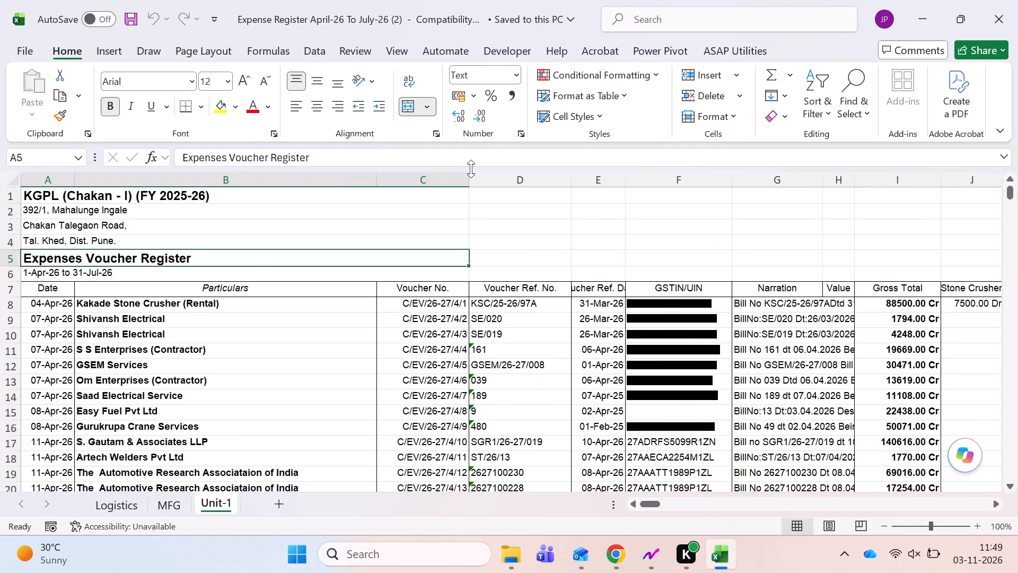
key("Down")
key("Down")
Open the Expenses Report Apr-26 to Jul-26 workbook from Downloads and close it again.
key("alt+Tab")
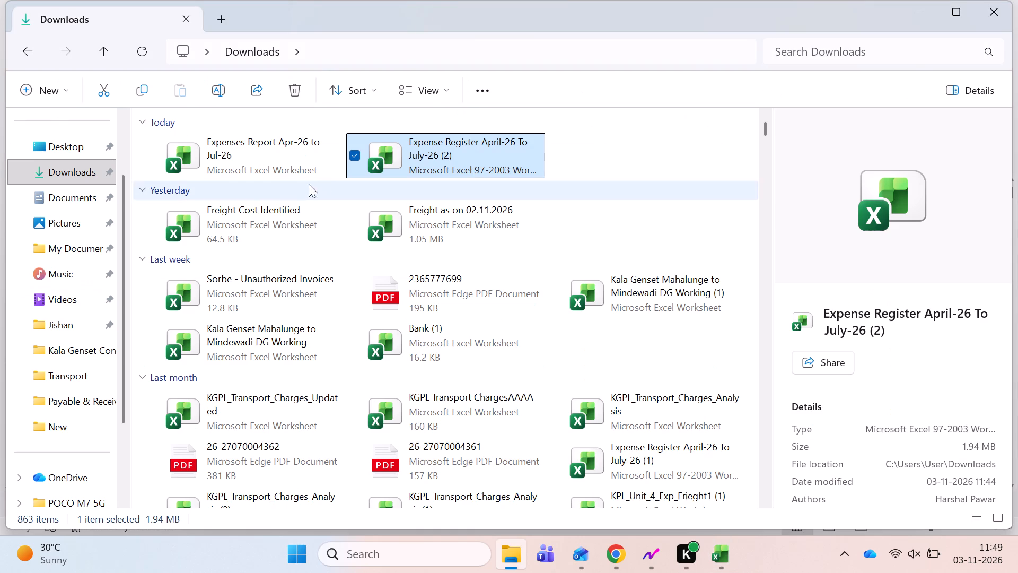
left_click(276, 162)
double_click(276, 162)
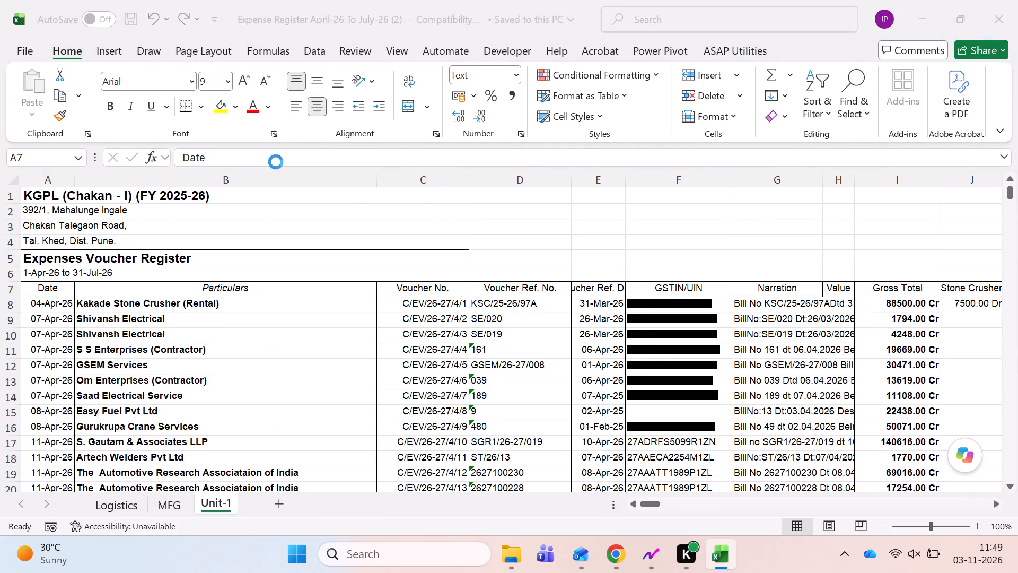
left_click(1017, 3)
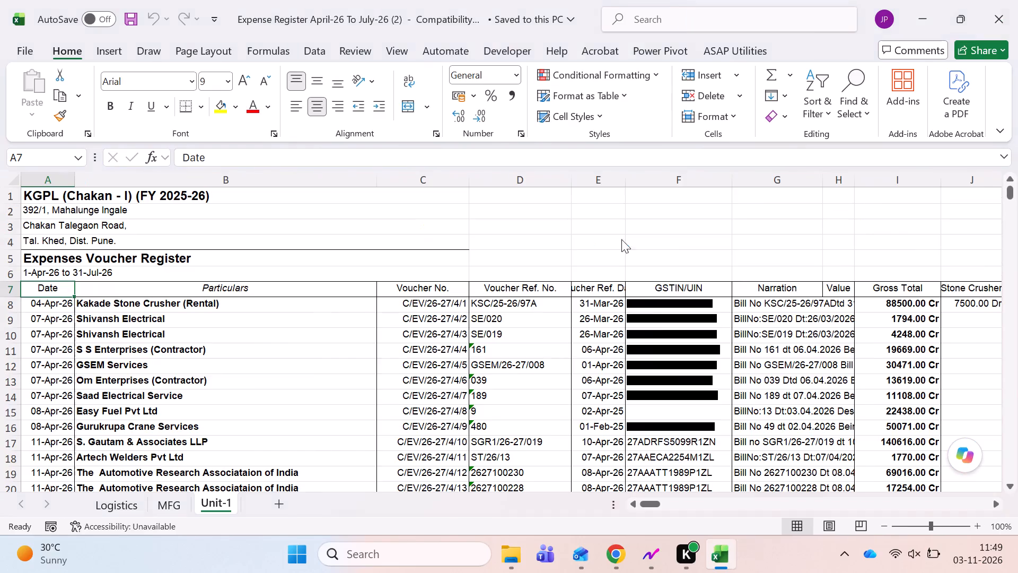
Delete the Expenses Report Apr-26 to Jul-26 file from the Downloads folder.
key("alt+Tab")
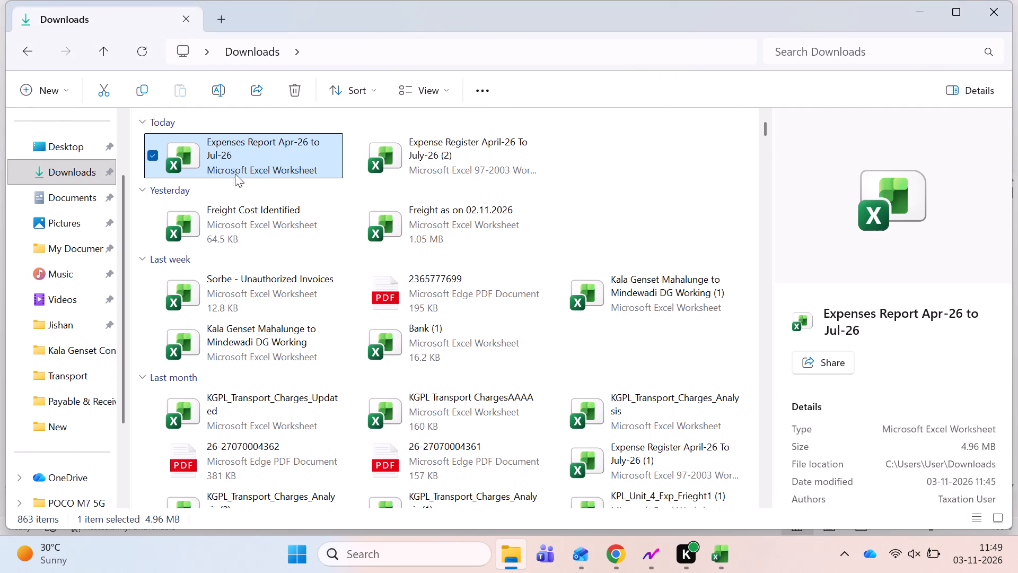
key("Delete")
left_click(214, 152)
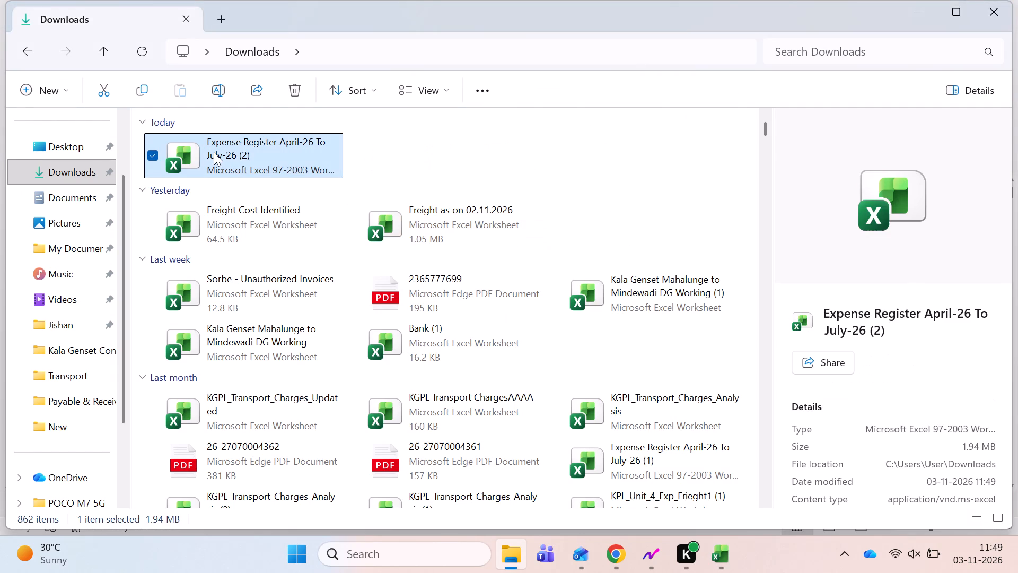
Create a copy of the Unit-1 sheet at the end of the Expense Register workbook.
key("alt+Tab")
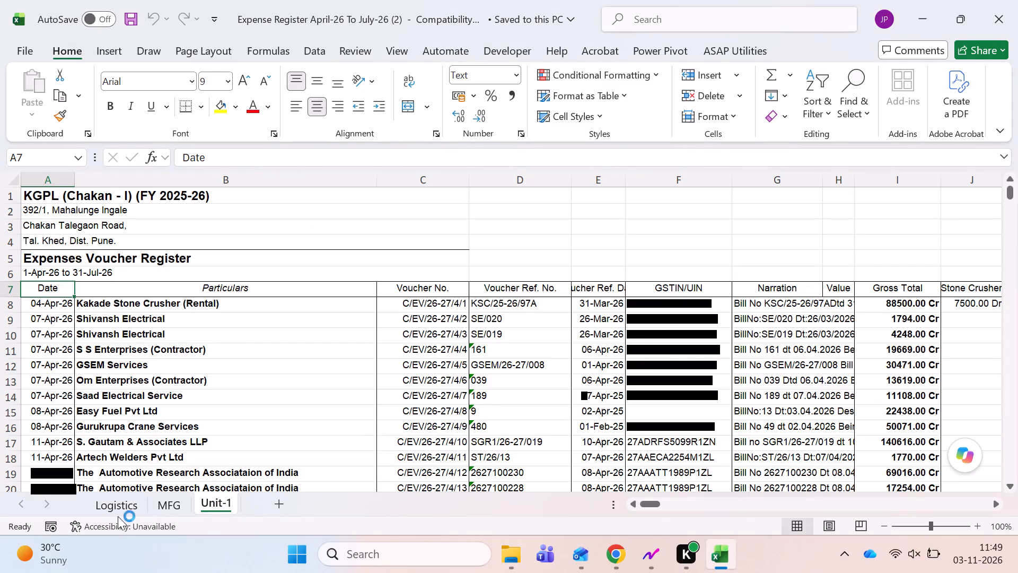
right_click(215, 502)
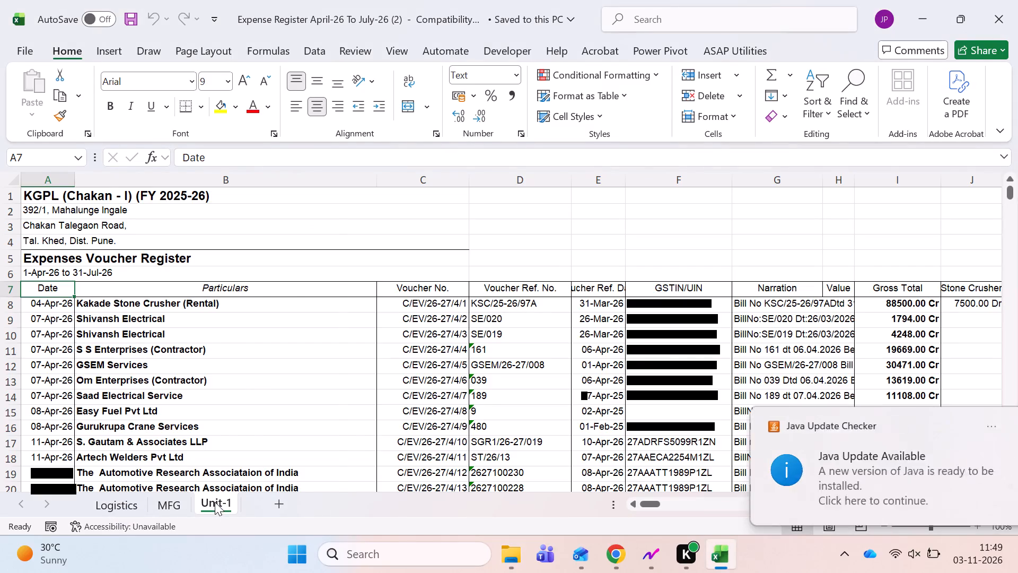
left_click(274, 293)
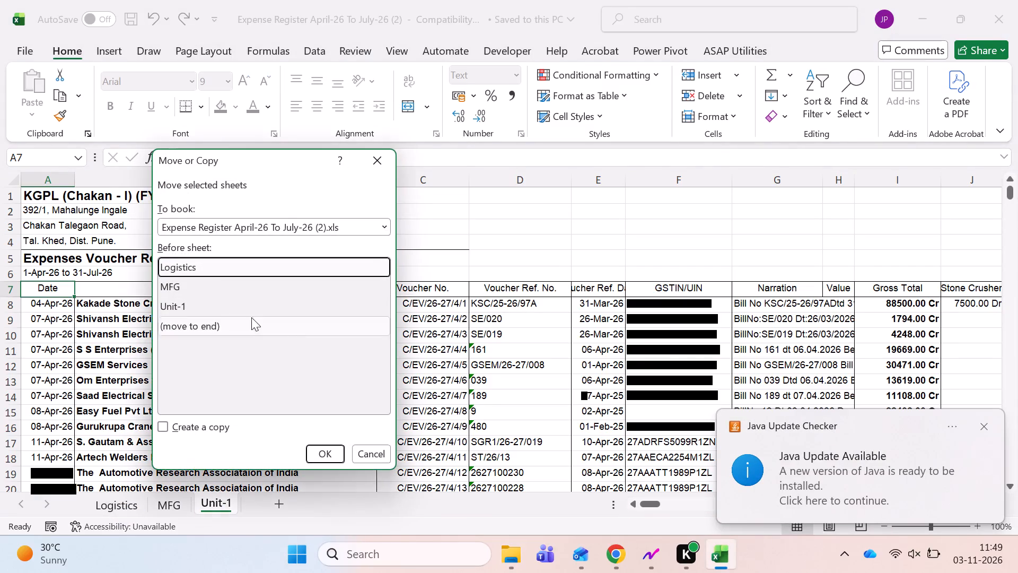
left_click(204, 323)
left_click(203, 428)
left_click(328, 455)
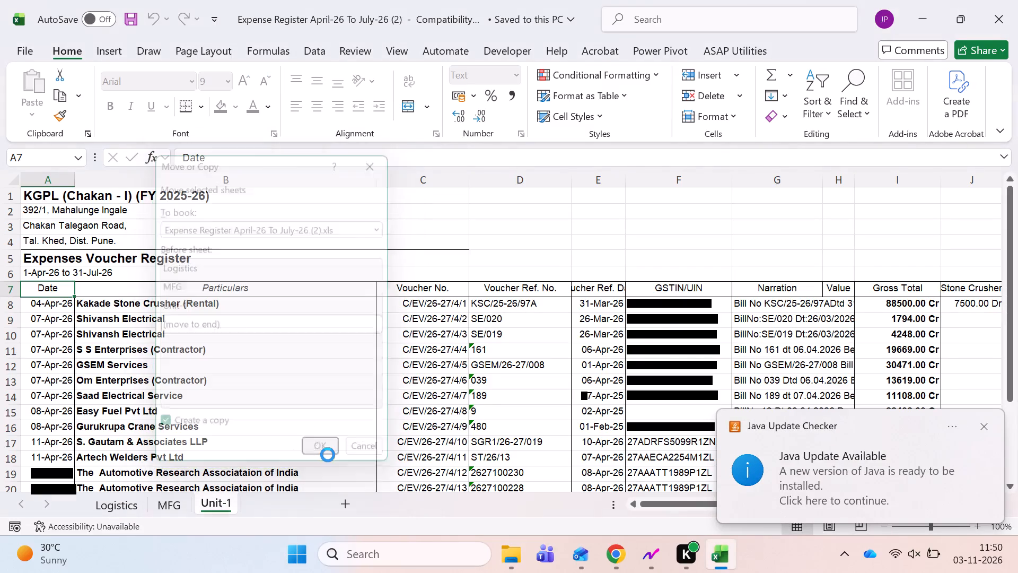
Delete voucher rows 8 to 34, above the first Hi Tech Express Logistics entry, from the copied Unit-1 sheet.
key("Down")
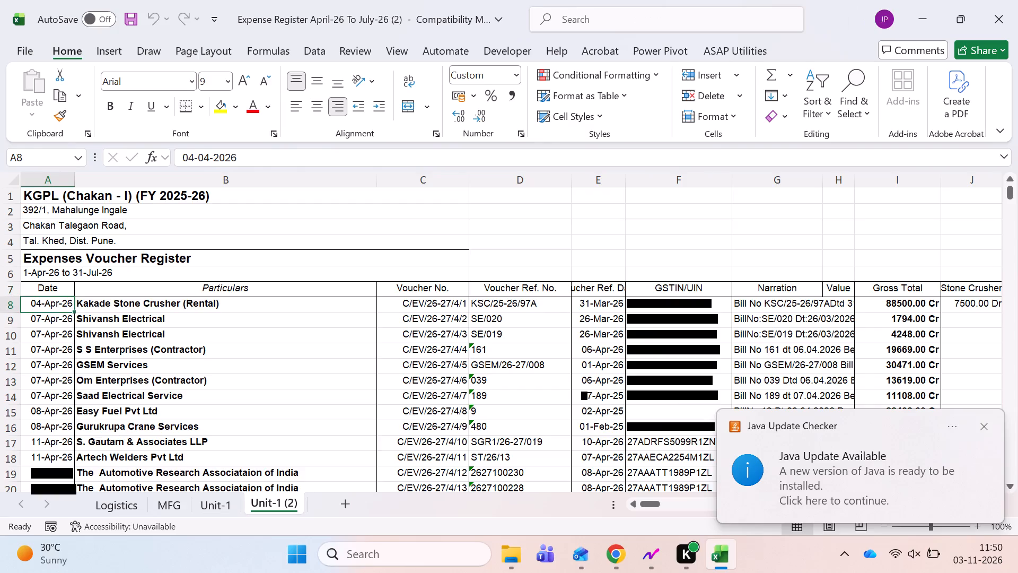
key("shift+space")
key("shift+Down")
key("shift+Down")
key("shift+Down")
key("shift+Down")
key("shift+Down")
key("shift+Down")
key("shift+Down")
key("shift+Down")
key("shift+Down")
key("shift+Down")
key("shift+Down")
key("shift+Down")
key("shift+Down")
key("shift+Down")
key("shift+Down")
key("shift+Down")
key("shift+Down")
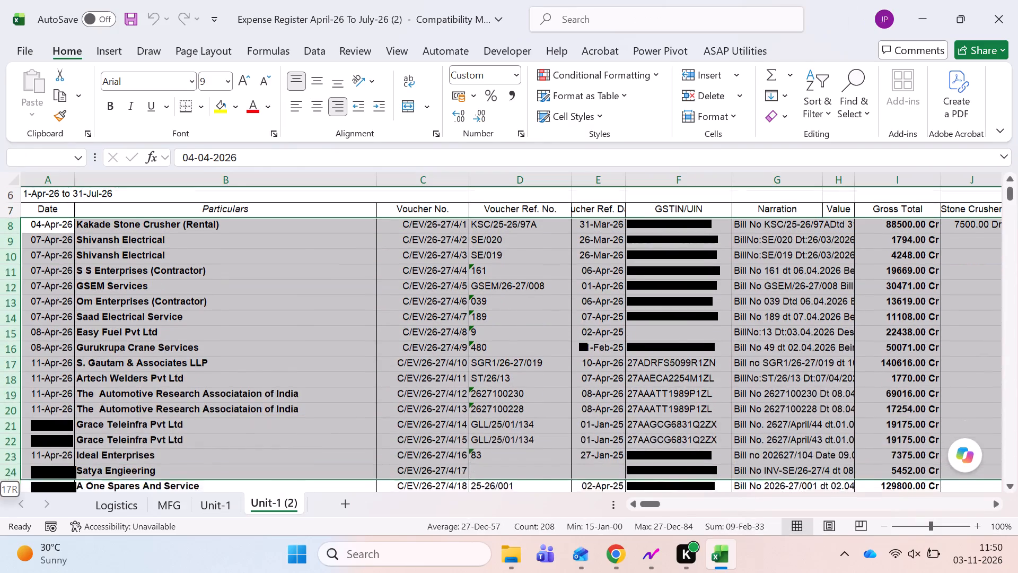
key("shift+Down")
key("shift+Down")
key("shift+Down")
key("shift+Down")
key("shift+Down")
key("shift+Down")
key("shift+Down")
key("shift+Down")
key("shift+Down")
key("shift+Down")
key("shift+Down")
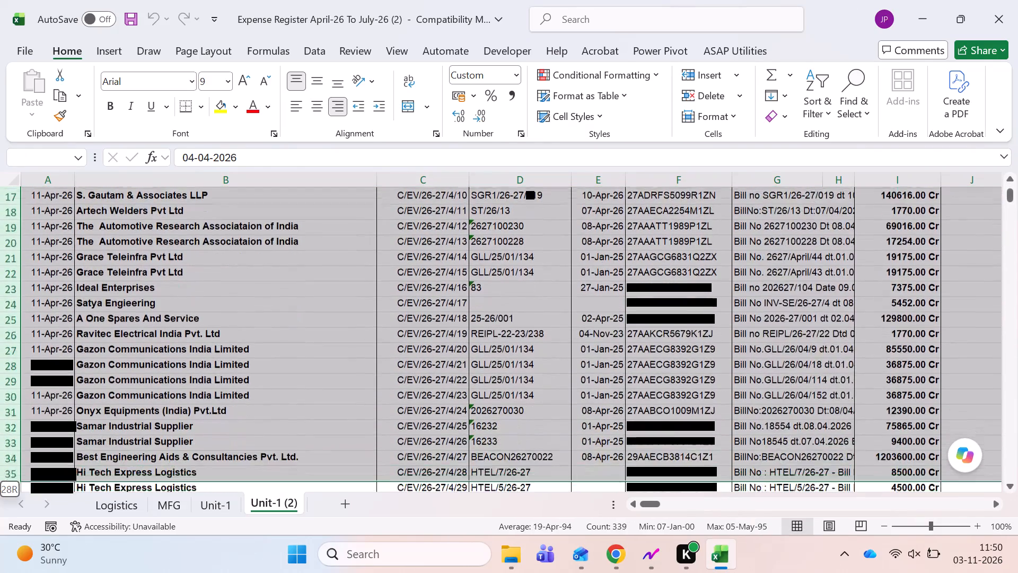
key("shift+Down")
key("shift+Down")
key("shift+Down")
key("shift+Up")
key("shift+Up")
key("shift+Up")
key("shift+Up")
key("shift+Up")
key("ctrl+minus")
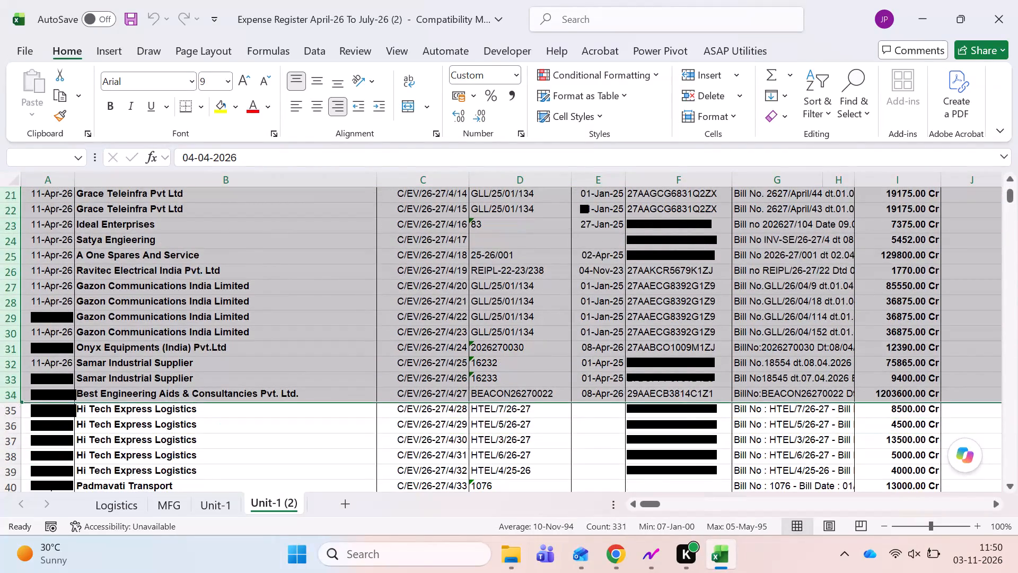
Delete the five Hi Tech Express Logistics voucher rows, 8 to 12, from the copied sheet.
key("Down")
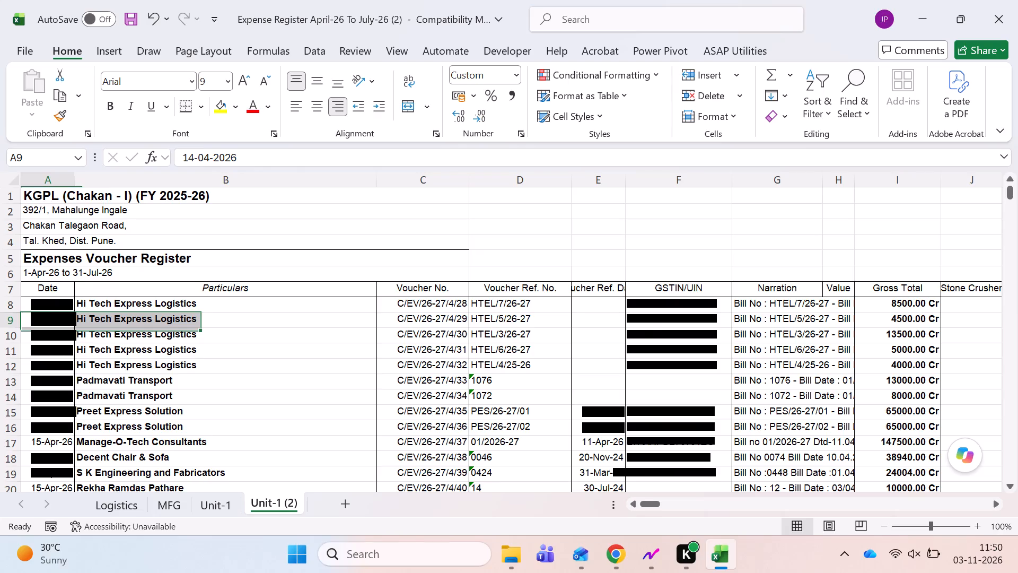
key("Right")
key("Right")
key("Right")
key("Right")
key("Up")
key("Left")
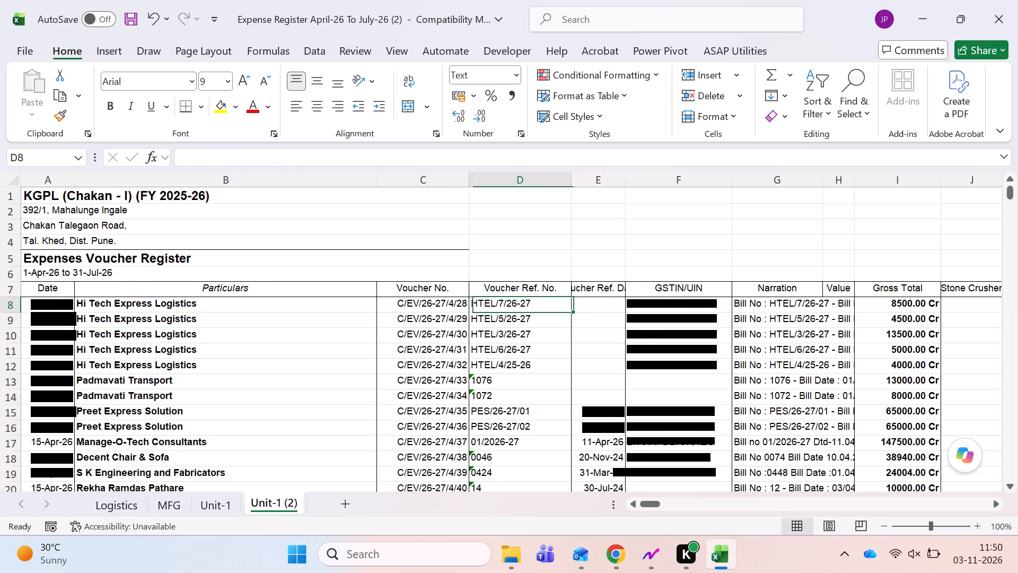
key("shift+space")
key("shift+Down")
key("shift+Down")
key("shift+Down")
key("shift+Down")
key("ctrl+minus")
Read the full narrations of the Padmavati Transport and Preet Express Solution vouchers in G8 to G11.
key("Down")
key("Right")
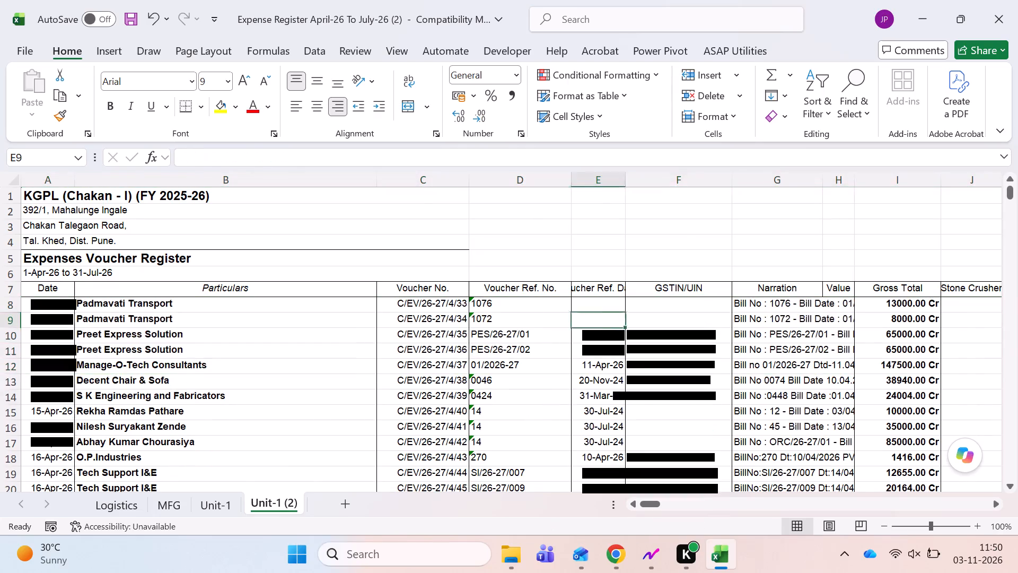
key("Right")
key("Up")
key("Right")
key("F2")
key("Return")
key("F2")
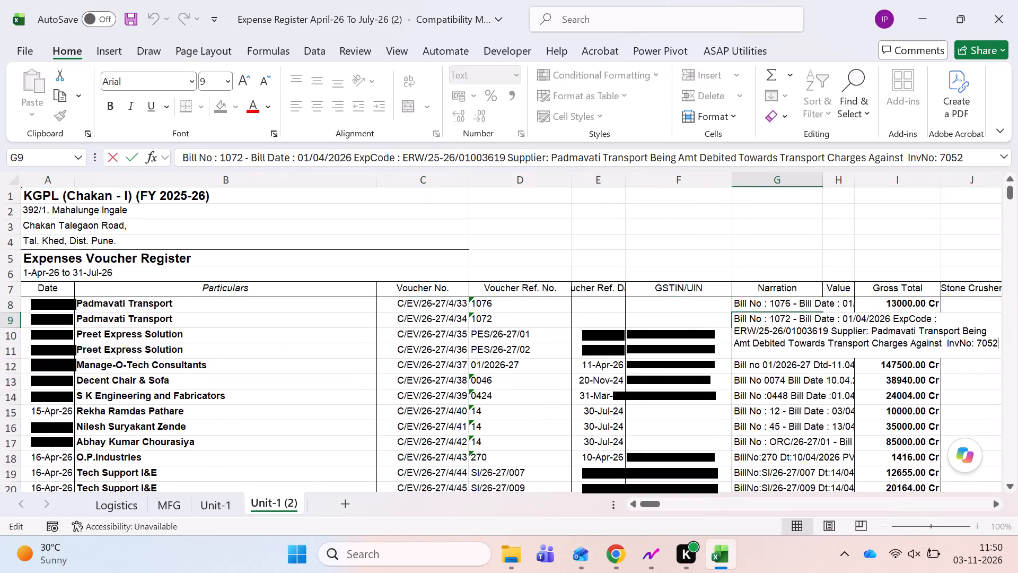
key("Return")
key("F2")
key("Return")
key("F2")
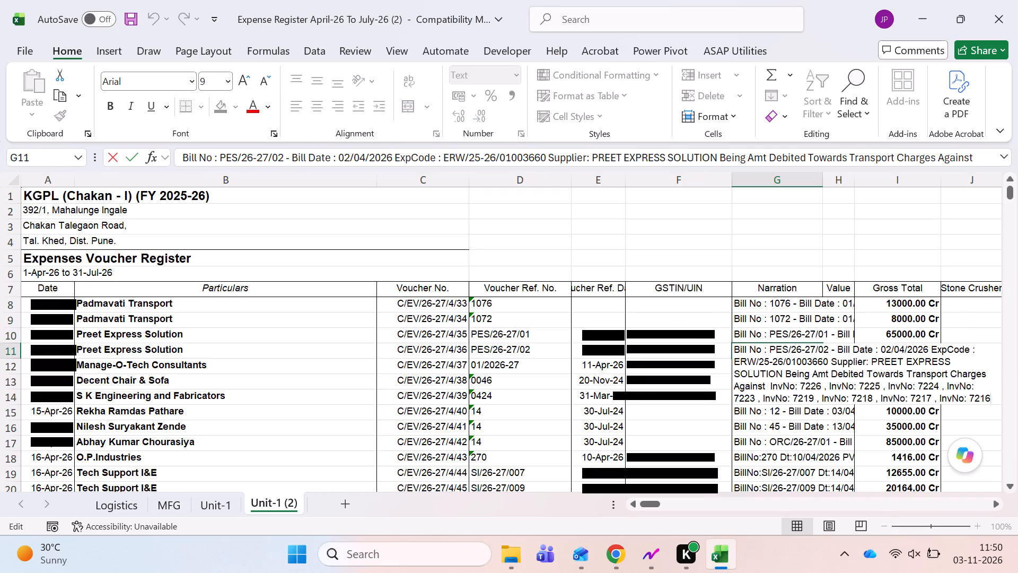
key("Return")
key("Up")
key("Up")
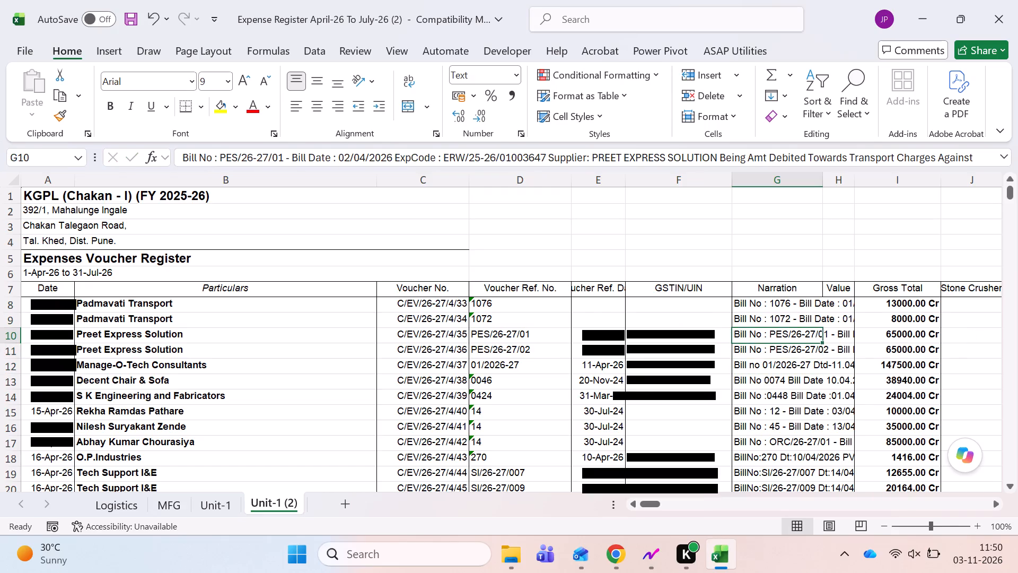
key("F2")
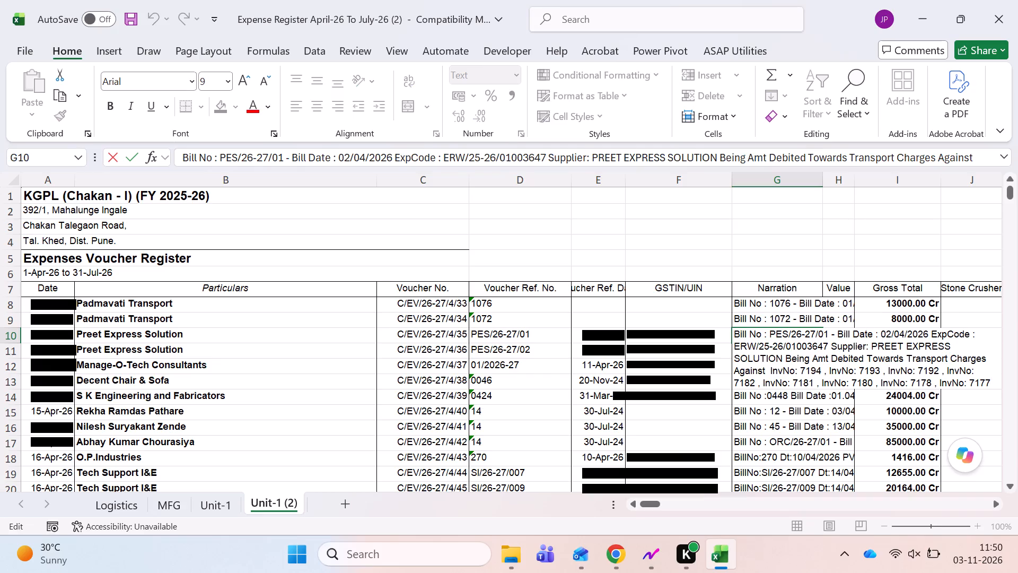
key("Escape")
Examine the other columns of the first Preet Express Solution voucher in row 10.
key("Right")
key("Right")
key("Right")
key("Right")
key("Left")
key("Left")
key("Left")
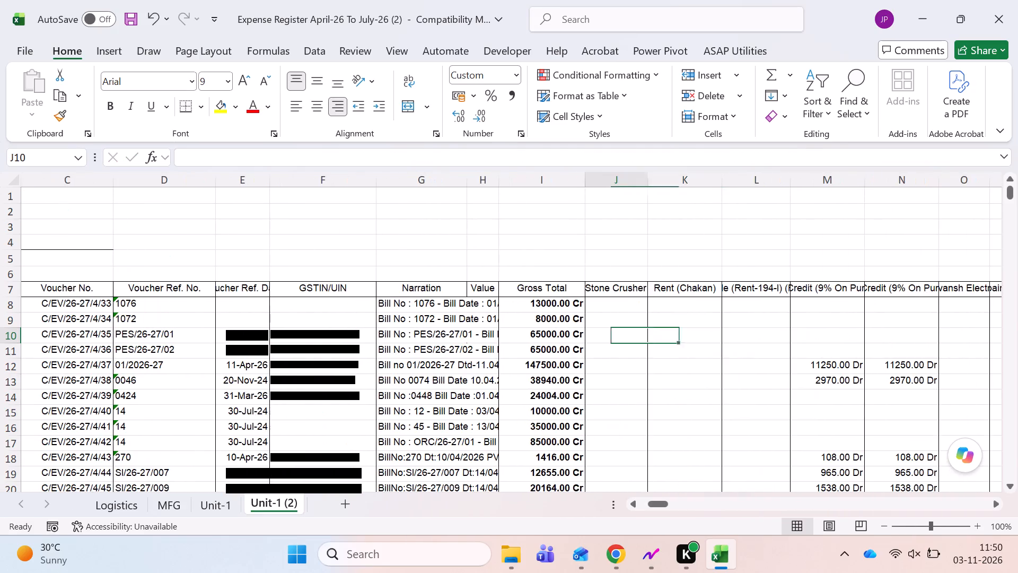
key("Left")
key("Left")
key("Left")
key("Left")
key("Left")
key("Left")
key("Left")
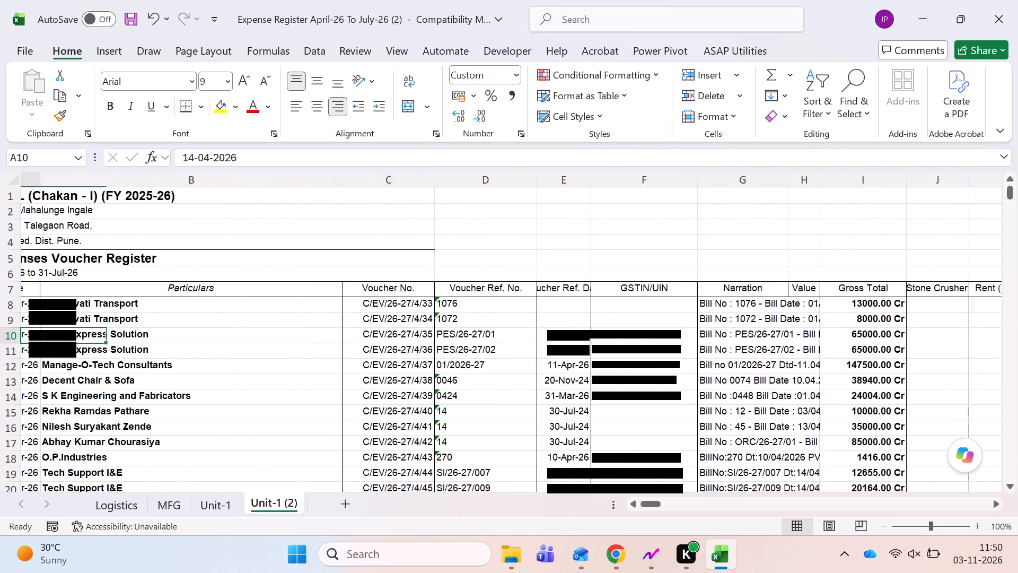
key("Right")
key("Right")
key("Right")
key("Left")
key("Left")
key("Left")
key("Left")
key("Left")
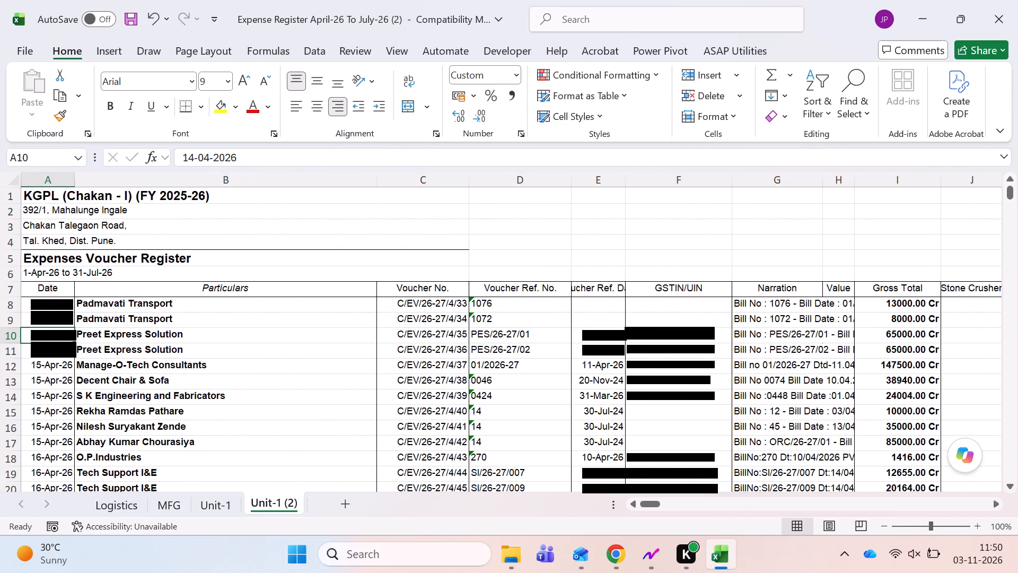
key("Left")
Reread the full narrations of the two Preet Express Solution vouchers in G10 and G11.
key("Right")
key("Right")
key("Right")
key("Right")
key("Right")
key("Right")
key("F2")
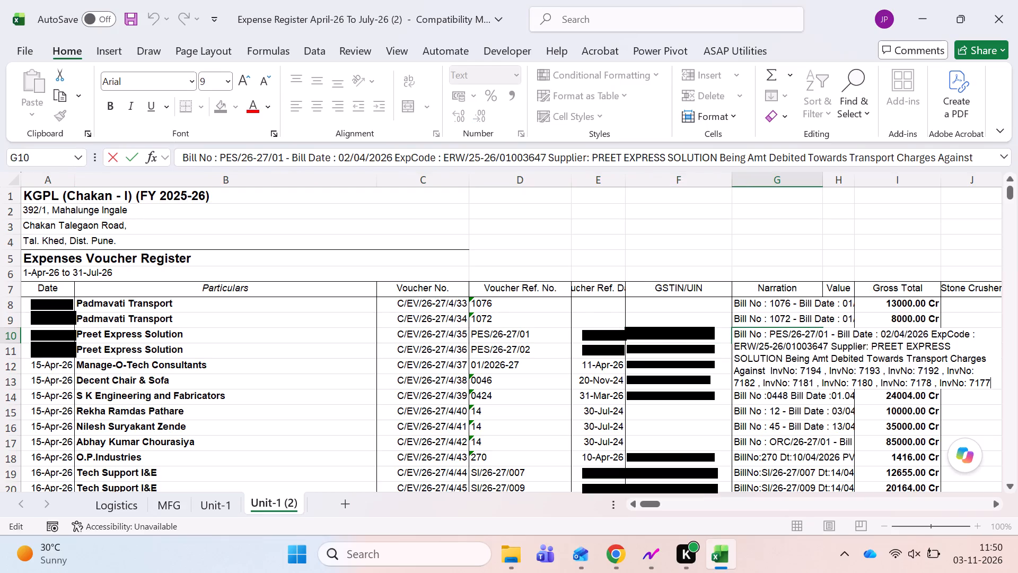
key("Escape")
key("F2")
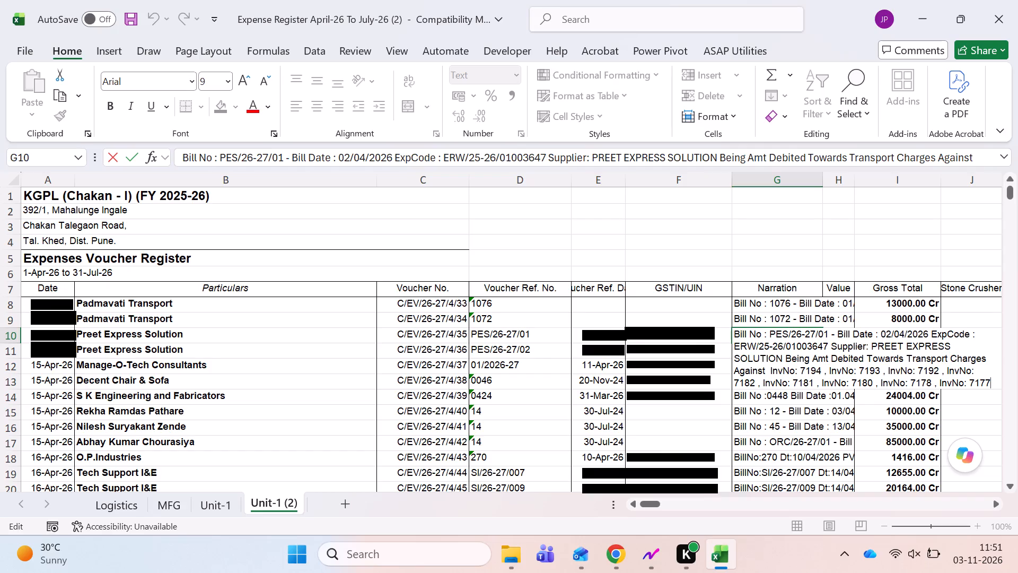
key("Return")
key("F2")
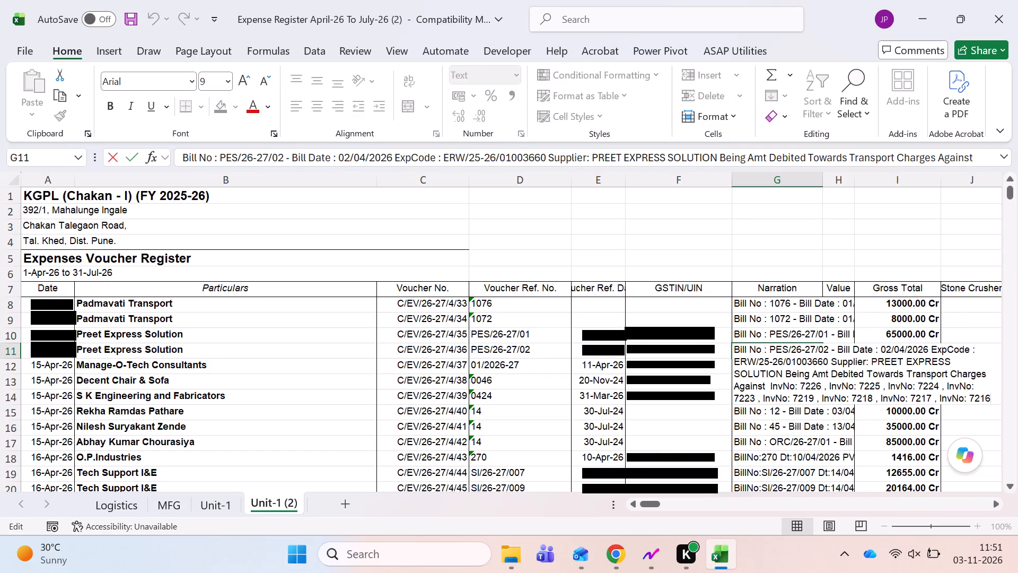
key("Return")
Delete the two Padmavati Transport voucher rows, 8 and 9, above the Preet Express Solution entries.
key("Up")
key("Up")
key("Up")
key("Up")
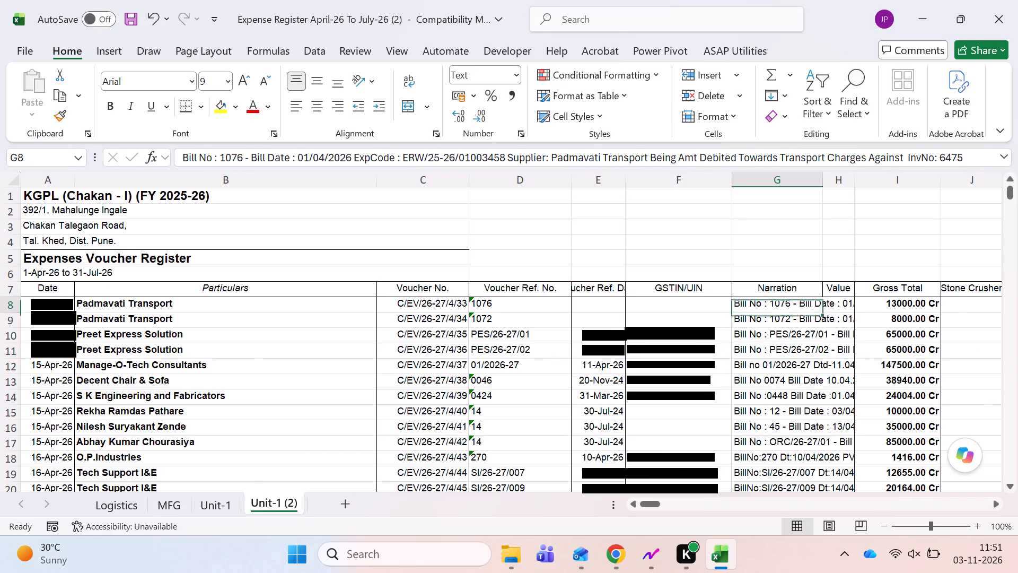
key("shift+space")
key("shift+Down")
key("ctrl+minus")
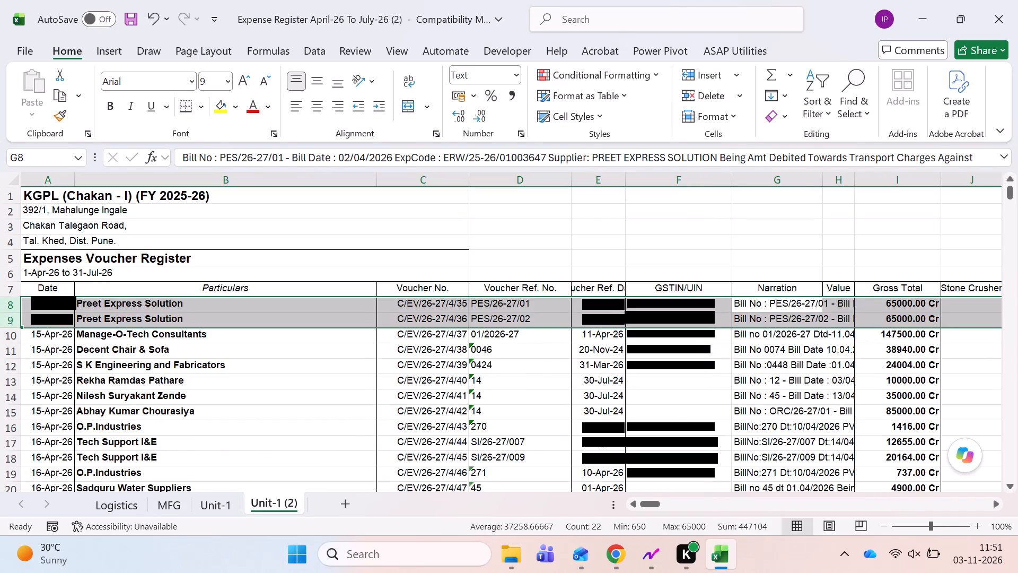
Delete voucher rows 10 to 24, from Manage-O-Tech Consultants through Bhagyalaxmi Flex, directly above the Hi Tech Express Logistics entries.
key("Down")
key("Left")
key("Left")
key("Left")
key("Left")
key("Down")
key("Left")
key("Left")
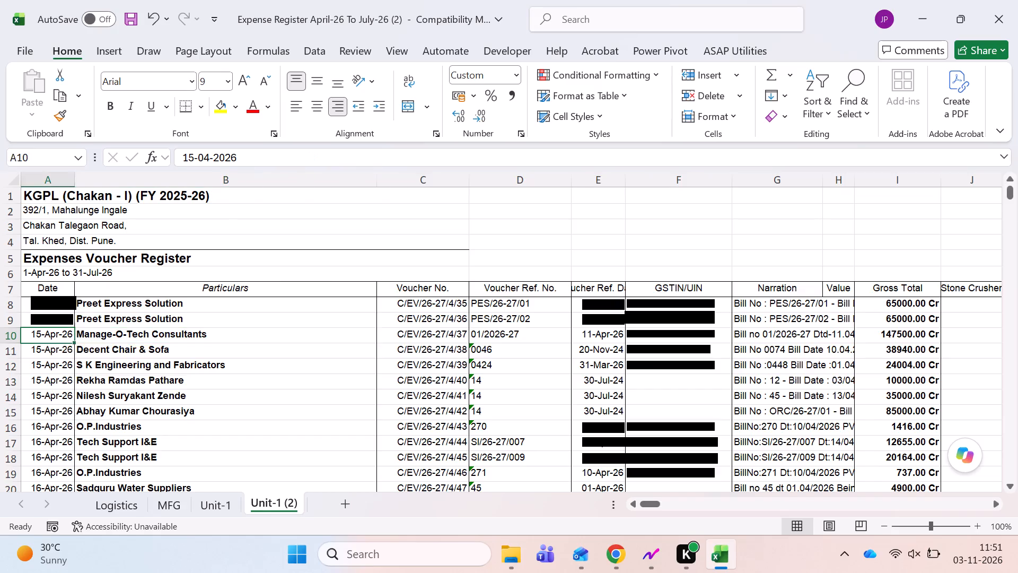
key("shift+space")
key("shift+Down")
key("shift+Down")
key("shift+Down")
key("shift+Down")
key("shift+Down")
key("shift+Down")
key("shift+Down")
key("shift+Down")
key("shift+Down")
key("shift+Down")
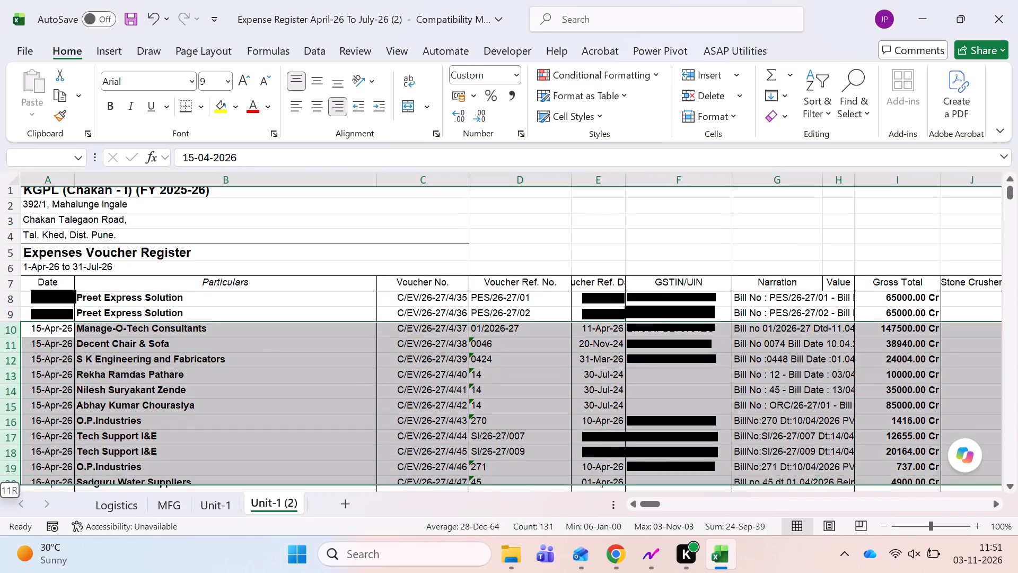
key("shift+Down")
key("shift+Down")
key("shift+Down")
key("shift+Down")
key("shift+Down")
key("shift+Down")
key("shift+Down")
key("shift+Up")
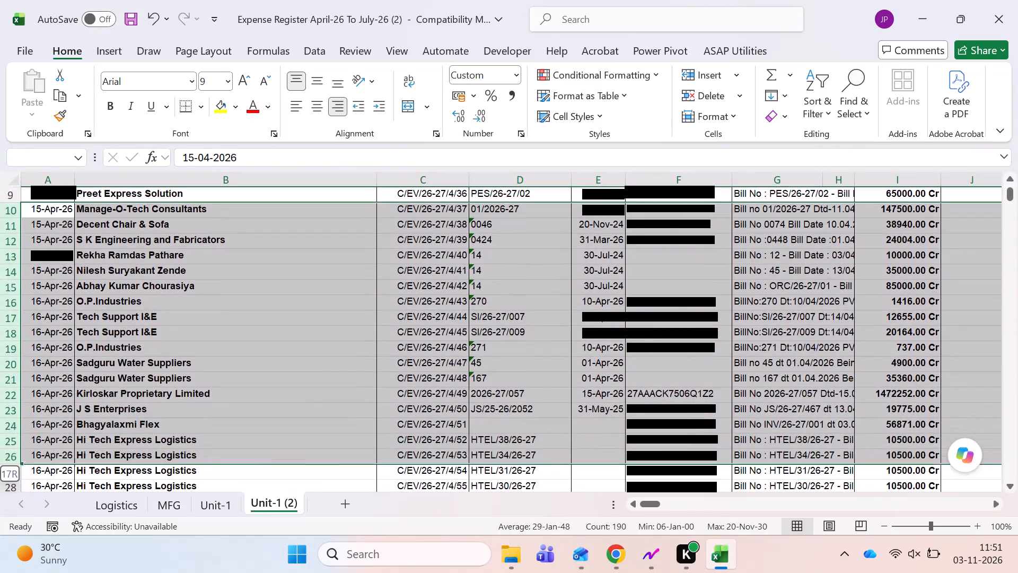
key("shift+Up")
key("shift+Up")
key("ctrl+minus")
Read the full narration of the first Hi Tech Express Logistics voucher in G10.
key("Down")
key("Up")
key("Right")
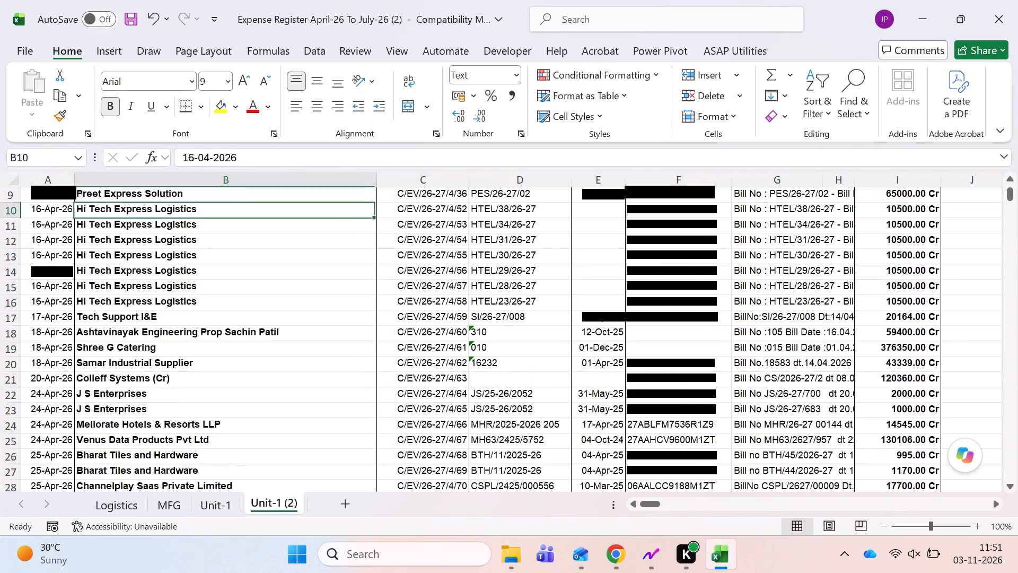
key("Right")
key("Right")
key("Right")
key("Right")
key("Right")
key("F2")
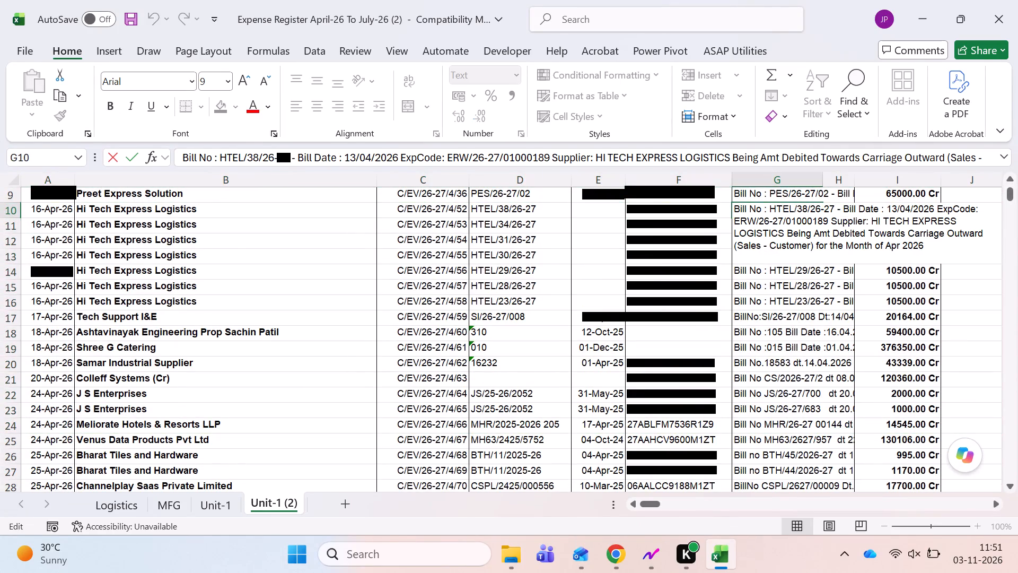
key("Escape")
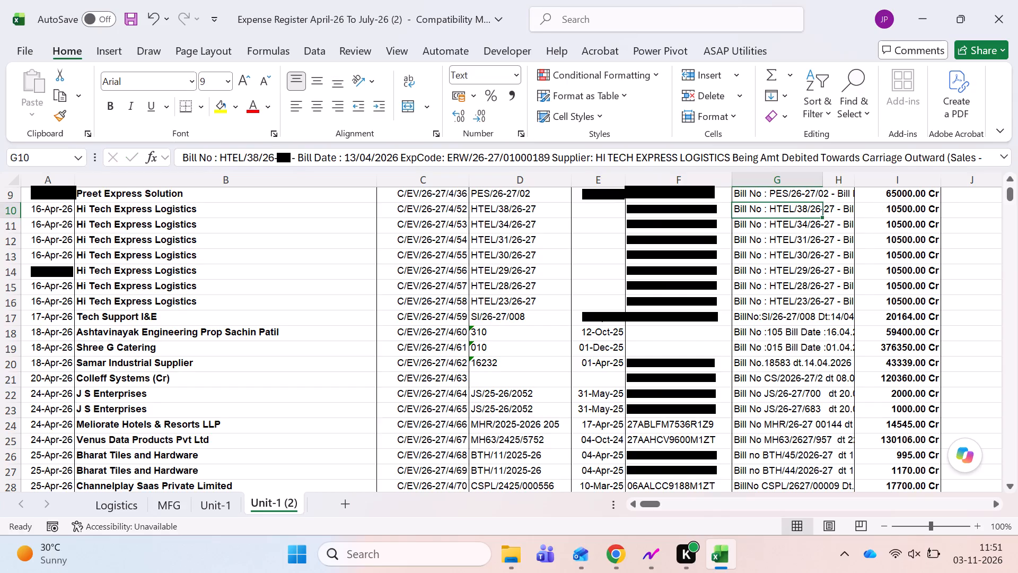
Select the voucher rows below the Hi Tech Express Logistics entries, from Tech Support I&E in row 17 through the L.R.Electricals voucher in row 98.
key("Down")
key("Down")
key("Down")
key("Down")
key("Down")
key("Down")
key("Down")
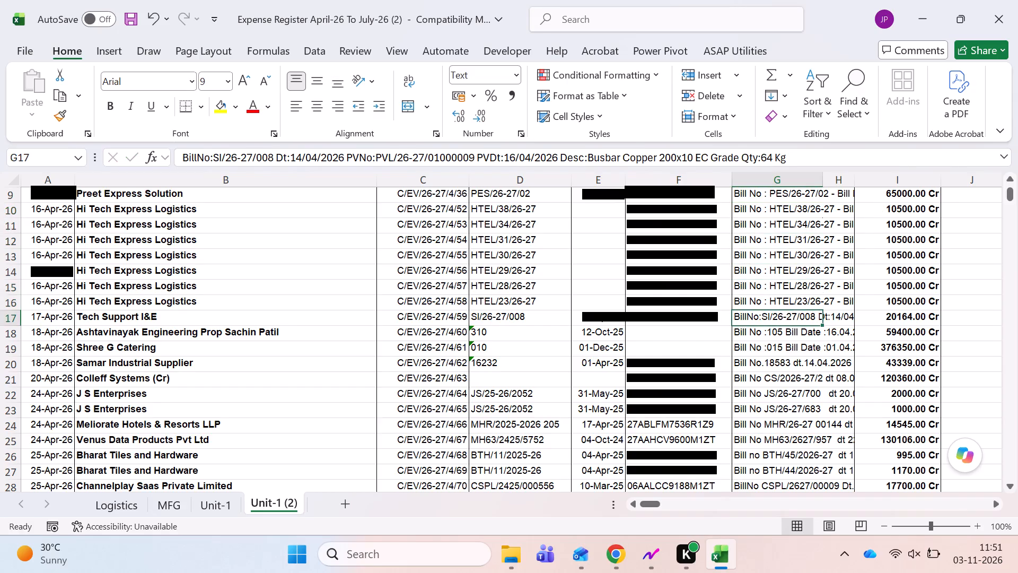
key("shift+space")
key("shift+Down")
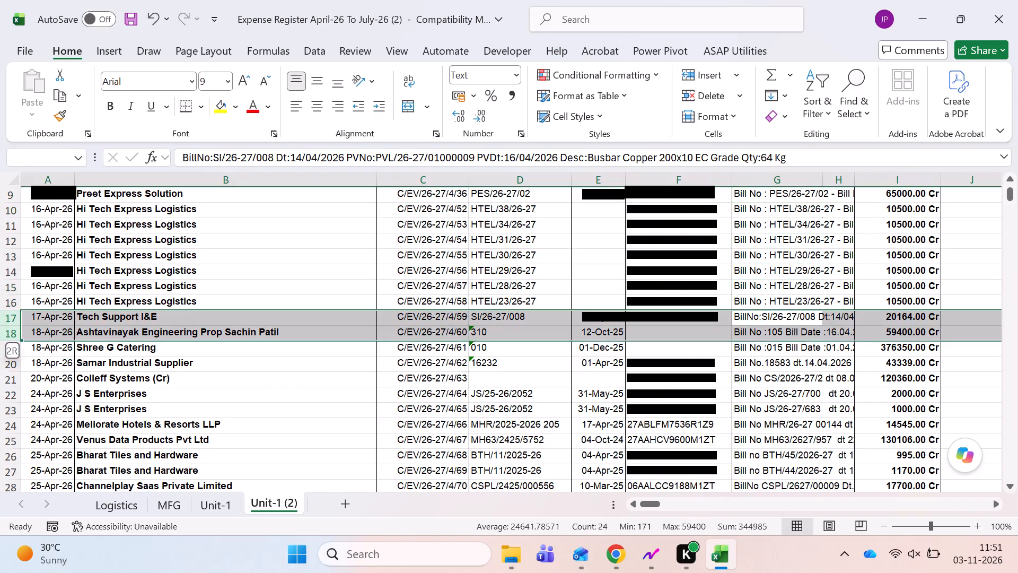
key("shift+Down")
key("shift+Down")
key("shift+Down")
key("shift+Down")
key("shift+Down")
key("shift+Down")
key("shift+Down")
key("shift+Down")
key("shift+Down")
key("shift+Down")
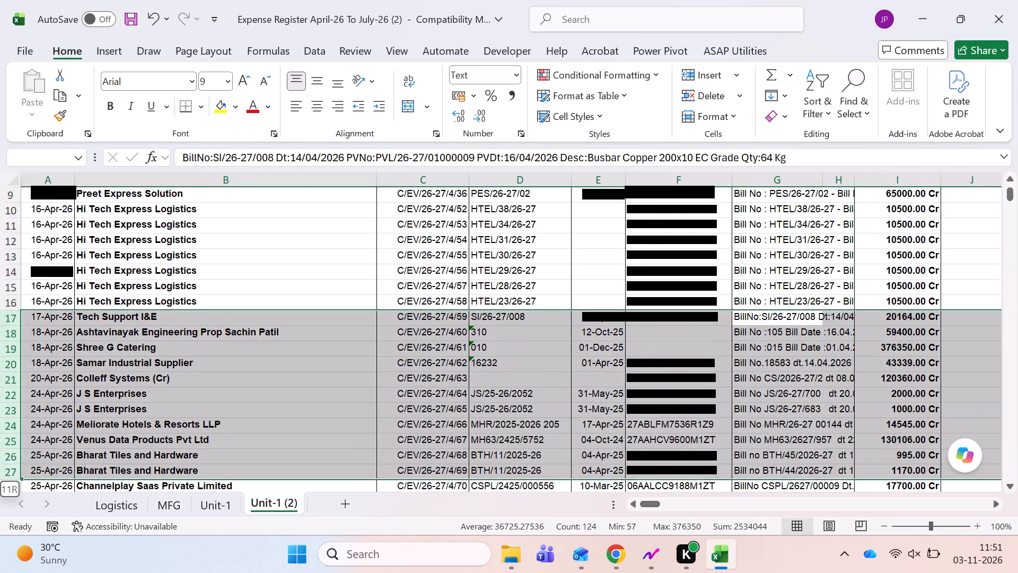
key("shift+Down")
key("shift+Down")
key("shift+Down")
key("shift+Down")
key("shift+Down")
key("shift+Down")
key("shift+Down")
key("shift+Down")
key("shift+Down")
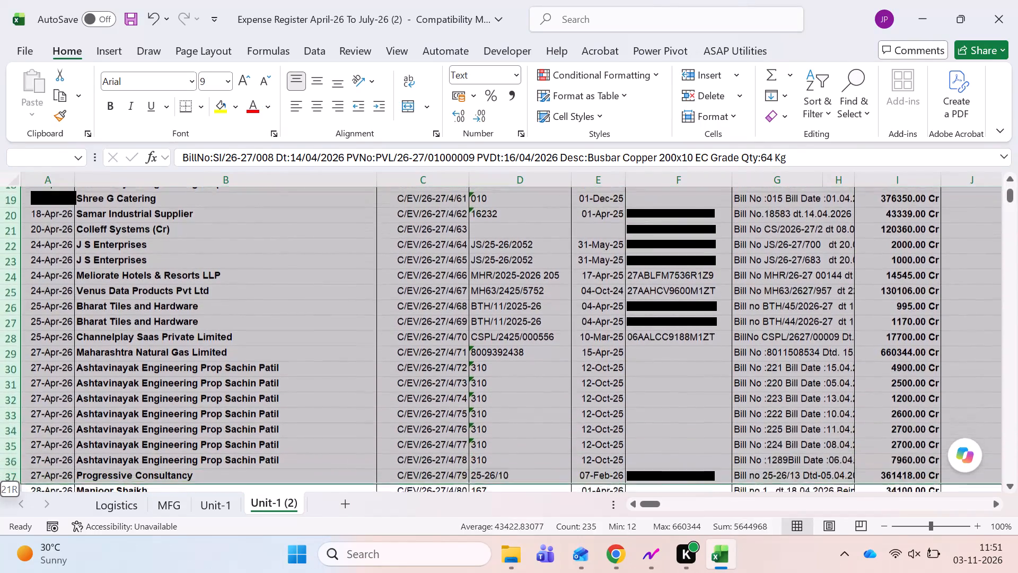
key("shift+Down")
key("shift+Down")
key("shift+Down")
key("shift+Down")
key("shift+Down")
key("shift+Down")
key("shift+Down")
key("shift+Down")
key("shift+Down")
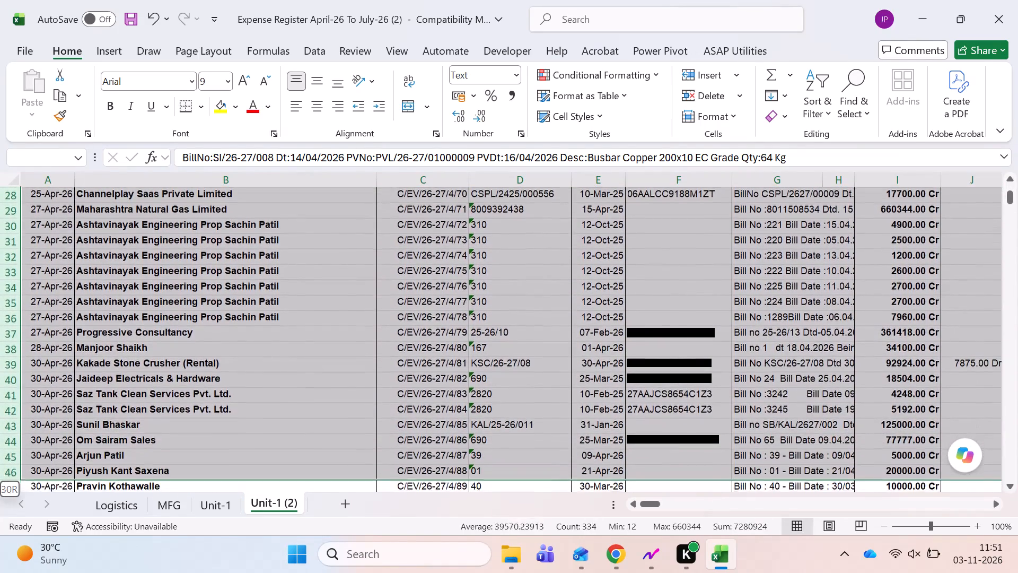
key("shift+Down")
key("shift+Down")
key("shift+Down")
key("shift+Down")
key("shift+Down")
key("shift+Down")
key("shift+Down")
key("shift+Down")
key("shift+Down")
key("shift+Down")
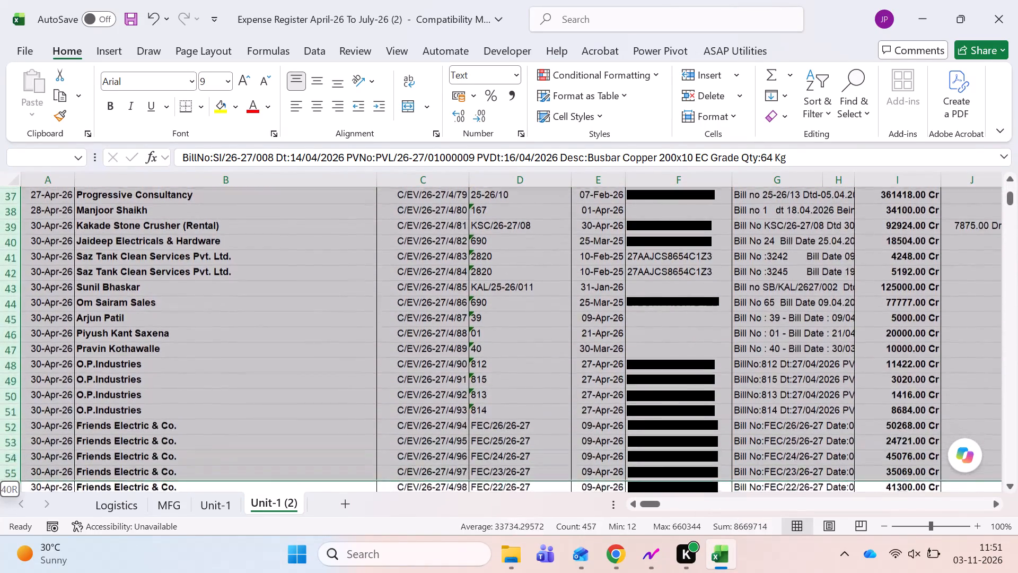
key("shift+Down")
key("shift+Down")
key("shift+Down")
key("shift+Down")
key("shift+Down")
key("shift+Down")
key("shift+Down")
key("shift+Down")
key("shift+Down")
key("shift+Down")
key("shift+Down")
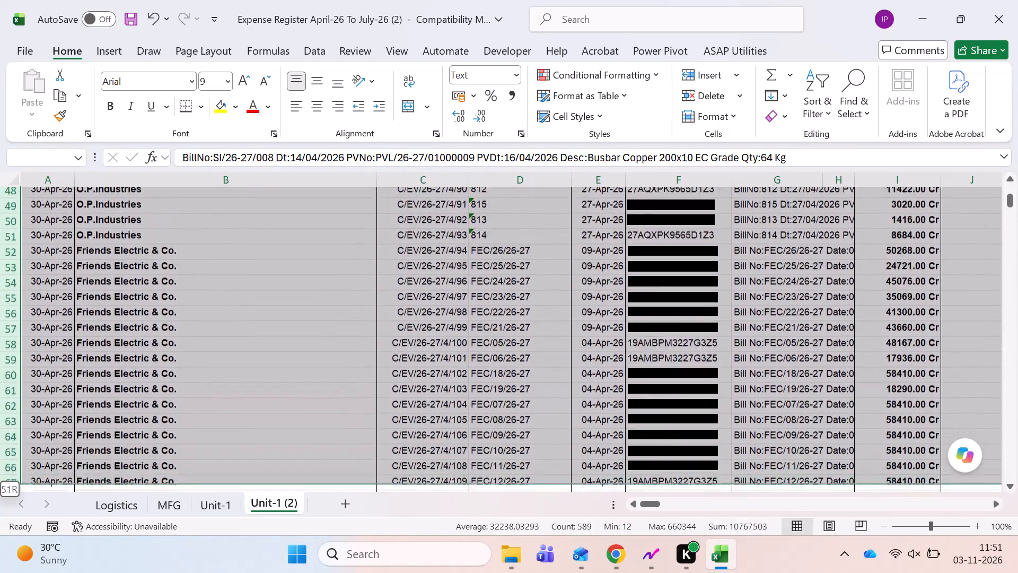
key("shift+Down")
key("shift+Down")
key("shift+Down")
key("shift+Down")
key("shift+Down")
key("shift+Down")
key("shift+Down")
key("shift+Down")
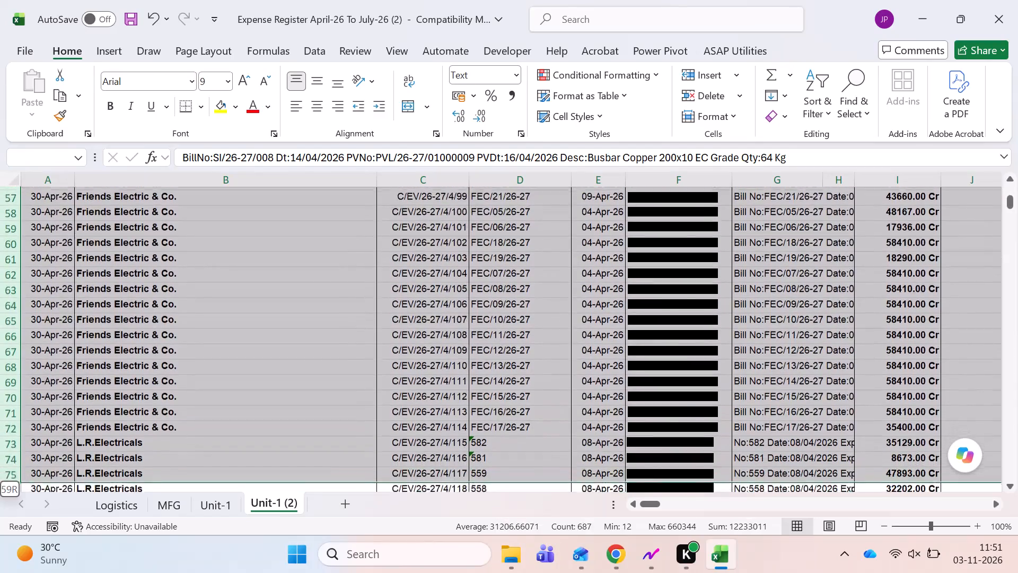
key("shift+Down")
key("shift+Down")
key("shift+Down")
key("shift+Down")
key("shift+Down")
key("shift+Down")
key("shift+Down")
key("shift+Down")
key("shift+Down")
key("shift+Down")
key("shift+Down")
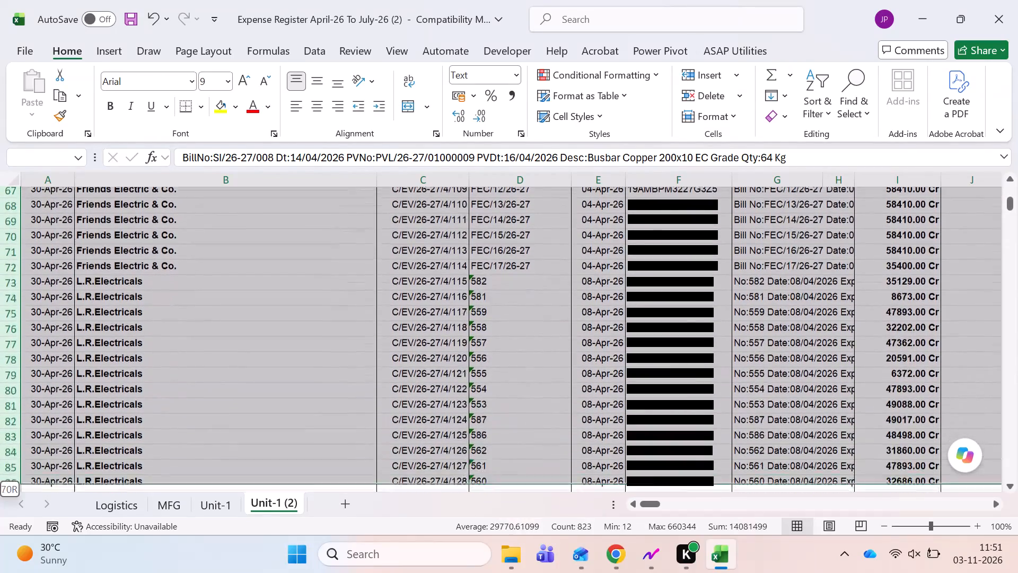
key("shift+Down")
key("shift+Down")
key("shift+Down")
key("shift+Down")
key("shift+Down")
key("shift+Down")
key("shift+Down")
key("shift+Down")
key("shift+Down")
key("shift+Down")
key("shift+Down")
key("shift+Down")
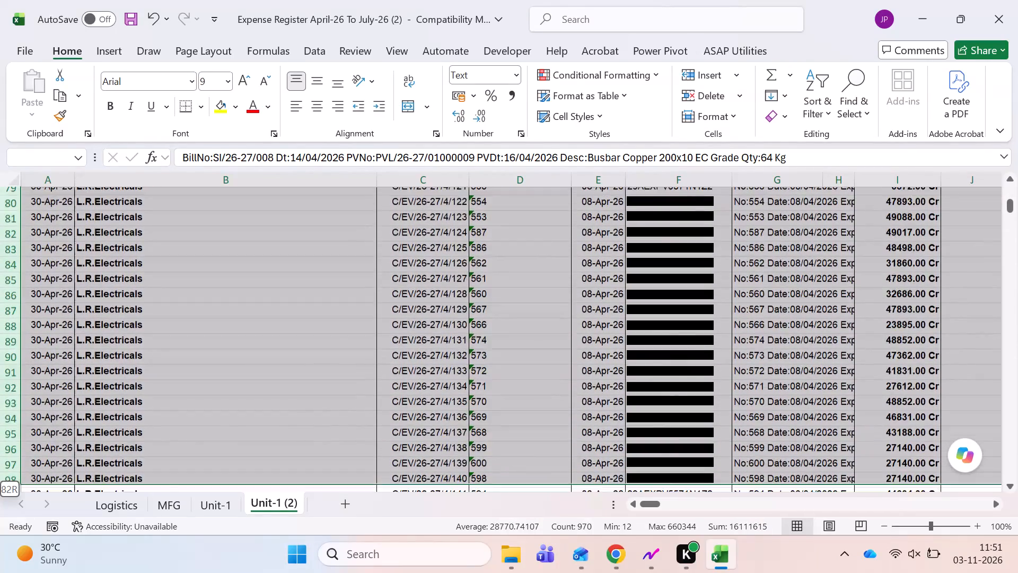
Delete voucher rows 17 to 162, through the 01-May-26 Vijay Shoes Pvt Ltd voucher, directly above the Associated Road Carriers Limited entries.
key("shift+Down")
key("shift+Down")
key("shift+Down")
key("shift+Down")
key("shift+Down")
key("shift+Down")
key("shift+Down")
key("shift+Down")
key("shift+Down")
key("shift+Down")
key("shift+Down")
key("shift+Down")
key("shift+Down")
key("shift+Down")
key("shift+Down")
key("shift+Down")
key("shift+Down")
key("shift+Down")
key("shift+Down")
key("shift+Down")
key("shift+Down")
key("shift+Down")
key("shift+Down")
key("shift+Down")
key("shift+Down")
key("shift+Down")
key("shift+Down")
key("shift+Down")
key("shift+Down")
key("shift+Down")
key("shift+Down")
key("shift+Down")
key("shift+Down")
key("shift+Down")
key("shift+Down")
key("shift+Down")
key("shift+Down")
key("shift+Down")
key("shift+Down")
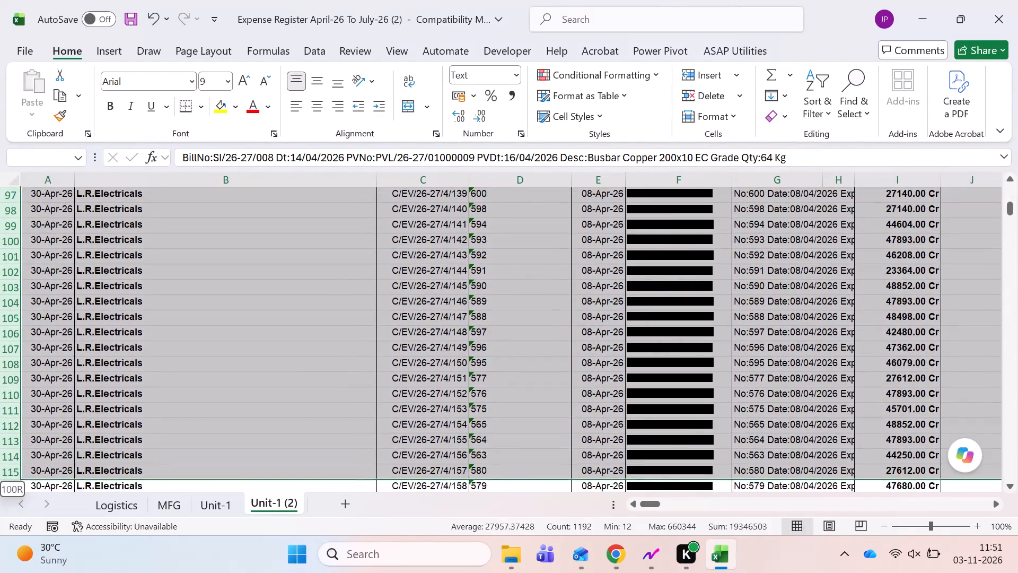
key("shift+Down")
key("shift+Down")
key("shift+Down")
key("shift+Down")
key("shift+Down")
key("shift+Down")
key("shift+Down")
key("shift+Down")
key("shift+Down")
key("shift+Down")
key("shift+Down")
key("shift+Down")
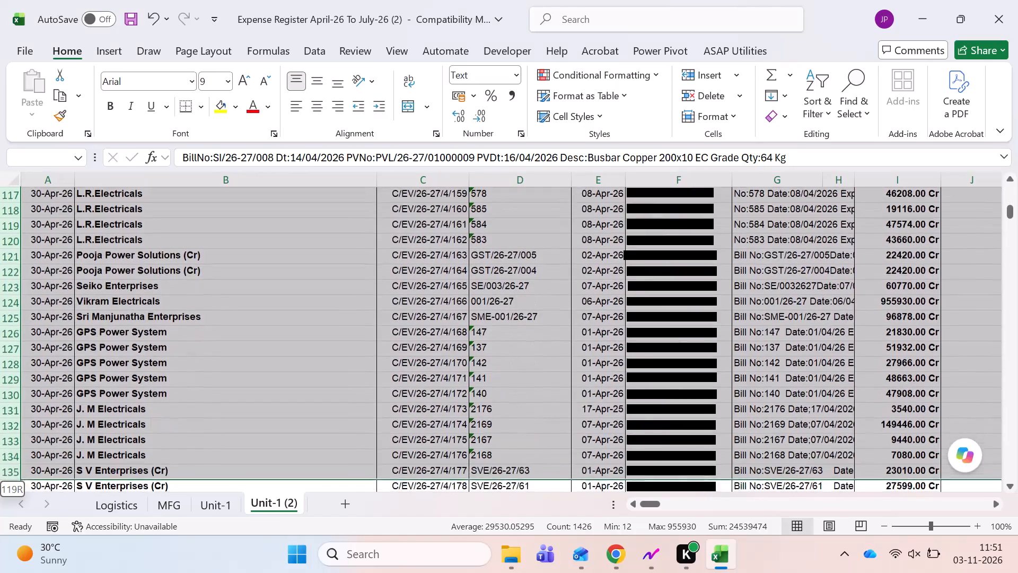
key("shift+Down")
key("shift+Down")
key("shift+Down")
key("shift+Down")
key("shift+Down")
key("shift+Down")
key("shift+Down")
key("shift+Down")
key("shift+Down")
key("shift+Down")
key("shift+Down")
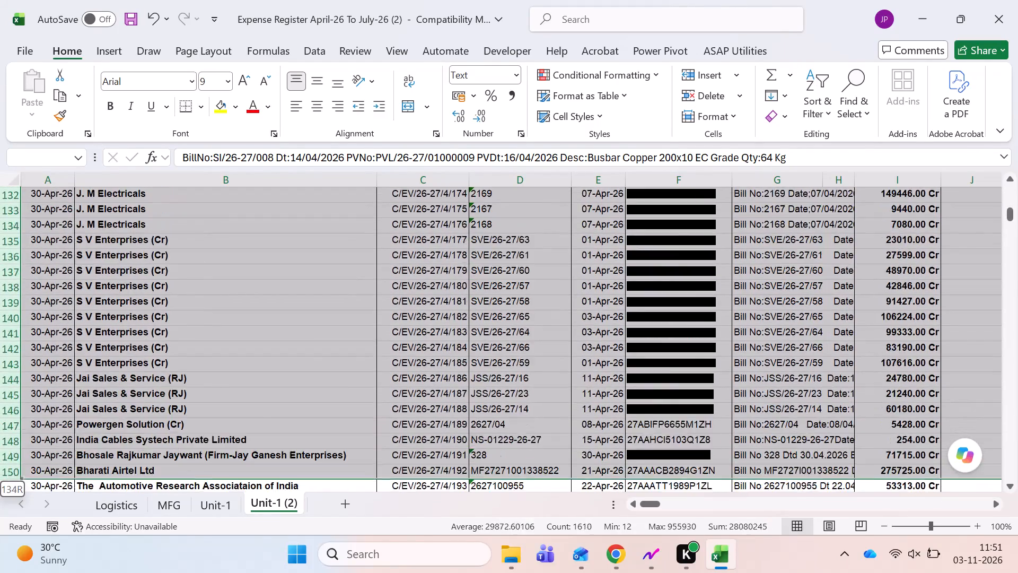
key("shift+Down")
key("shift+Down")
key("shift+Down")
key("shift+Down")
key("shift+Down")
key("shift+Down")
key("shift+Down")
key("shift+Down")
key("shift+Down")
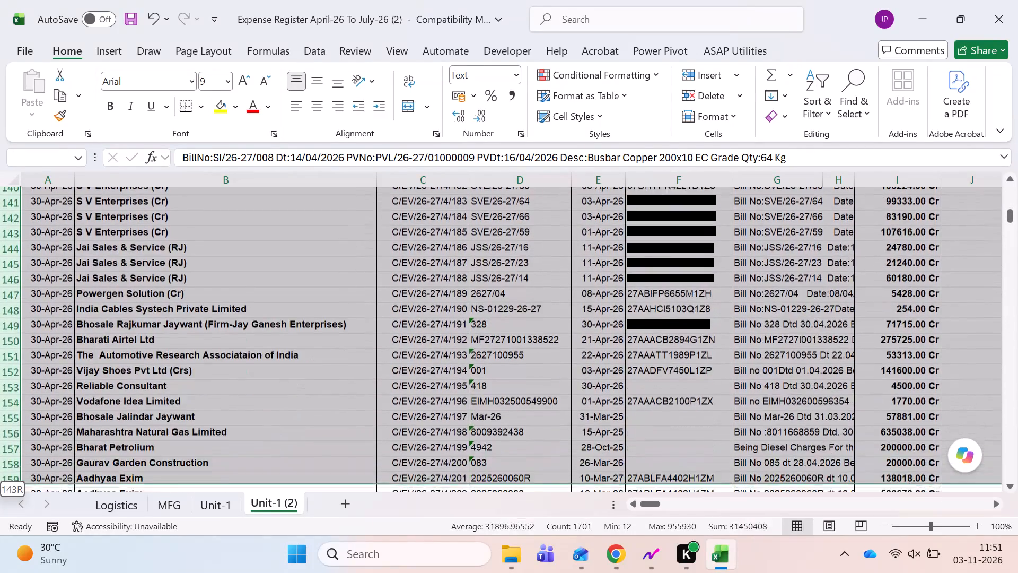
key("shift+Down")
key("shift+Down")
key("shift+Down")
key("shift+Down")
key("shift+Down")
key("shift+Down")
key("shift+Down")
key("shift+Down")
key("shift+Down")
key("shift+Down")
key("shift+Up")
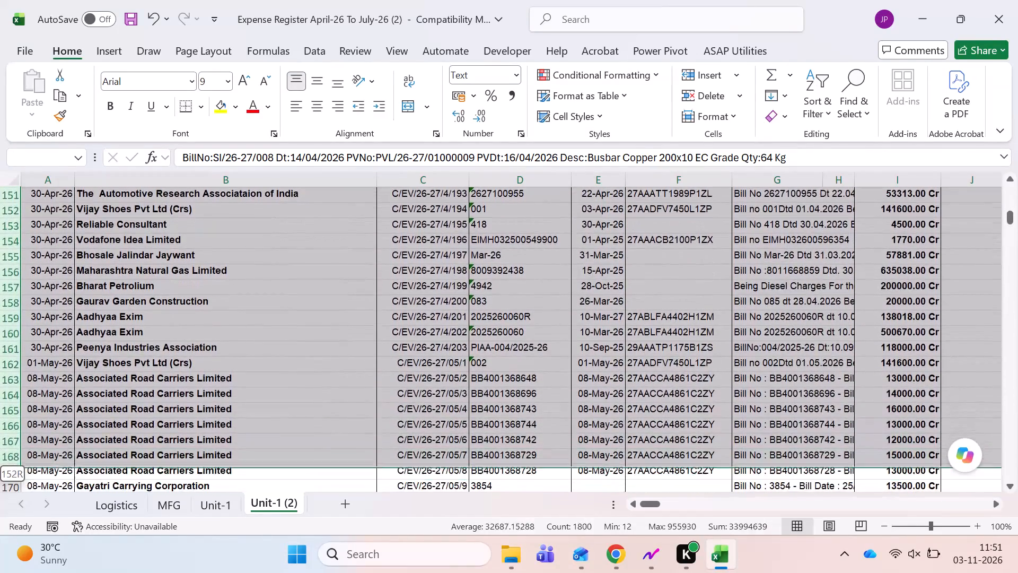
key("shift+Up")
key("shift+Up")
key("shift+Up")
key("shift+Up")
key("shift+Up")
key("shift+Up")
key("shift+Up")
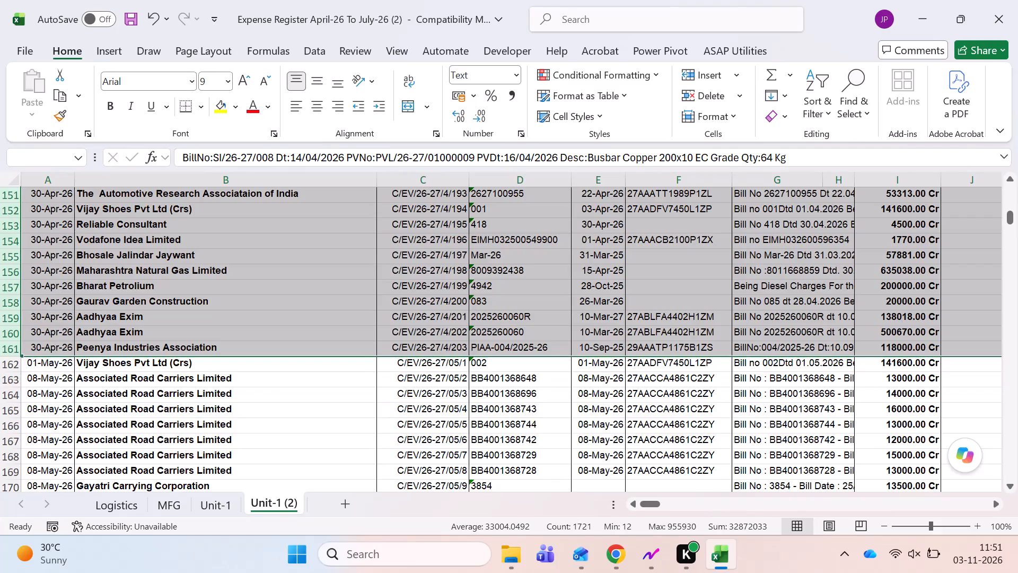
key("shift+Down")
key("ctrl+minus")
key("Down")
key("Up")
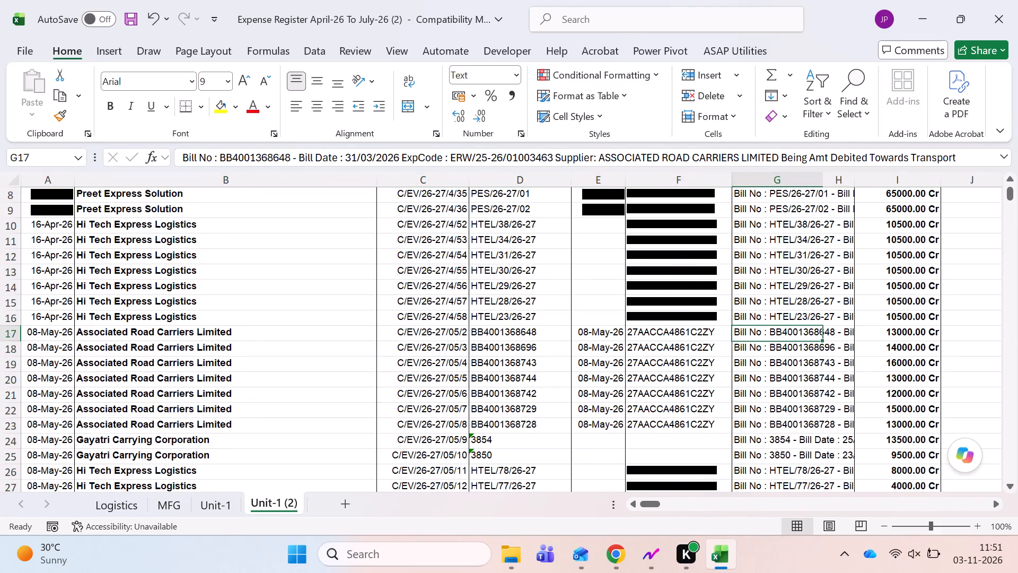
Highlight the two Preet Express Solution names in B8:B9 with yellow fill.
key("Left")
key("Left")
key("Left")
key("Left")
key("Left")
key("Left")
key("Left")
key("Left")
key("Right")
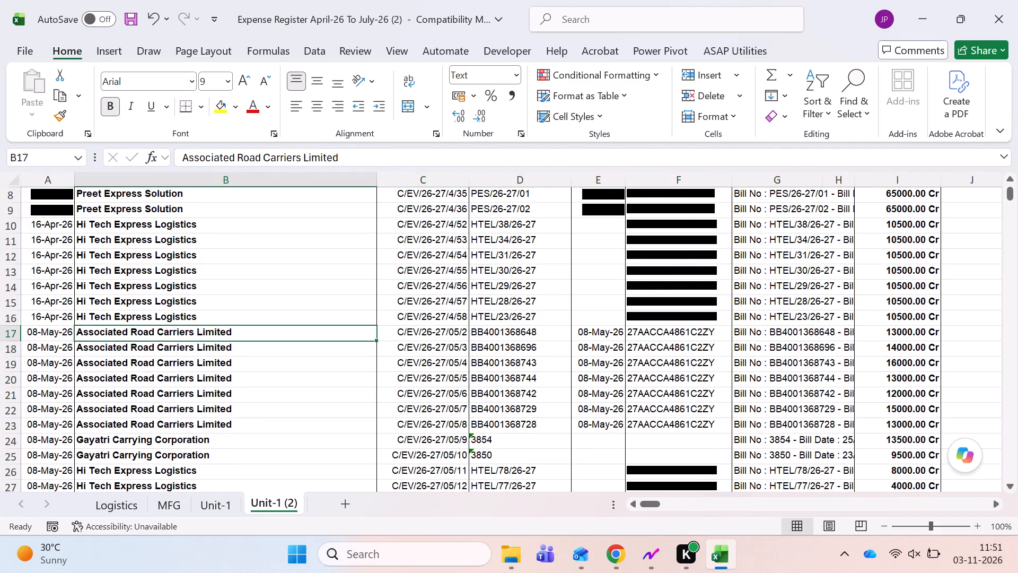
key("ctrl+Up")
key("Down")
key("shift+Down")
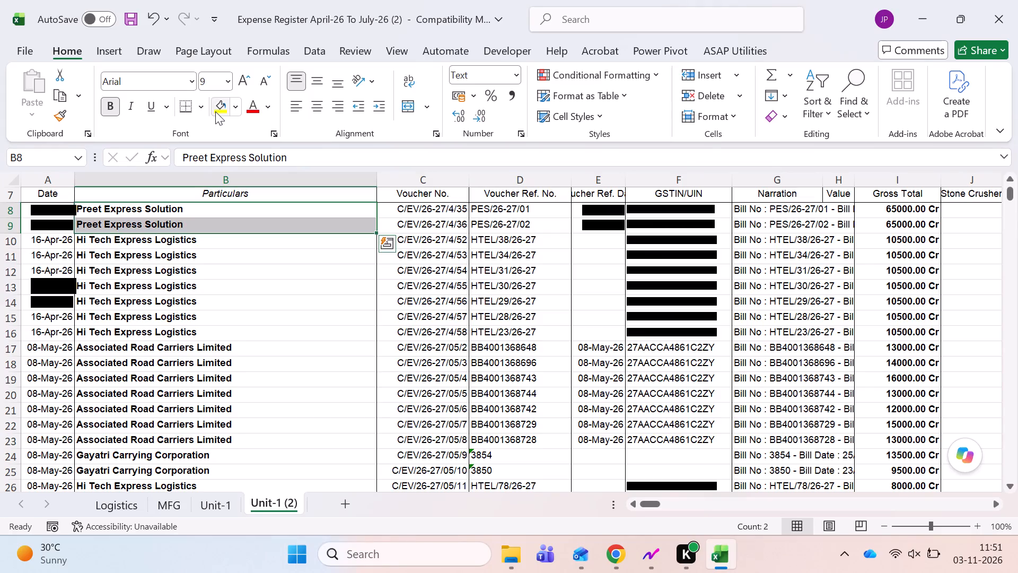
left_click(217, 110)
Read the full narrations of the Associated Road Carriers Limited vouchers in G17 through G23.
key("Down")
key("Down")
key("Down")
key("Down")
key("Down")
key("Down")
key("Down")
key("Down")
key("Down")
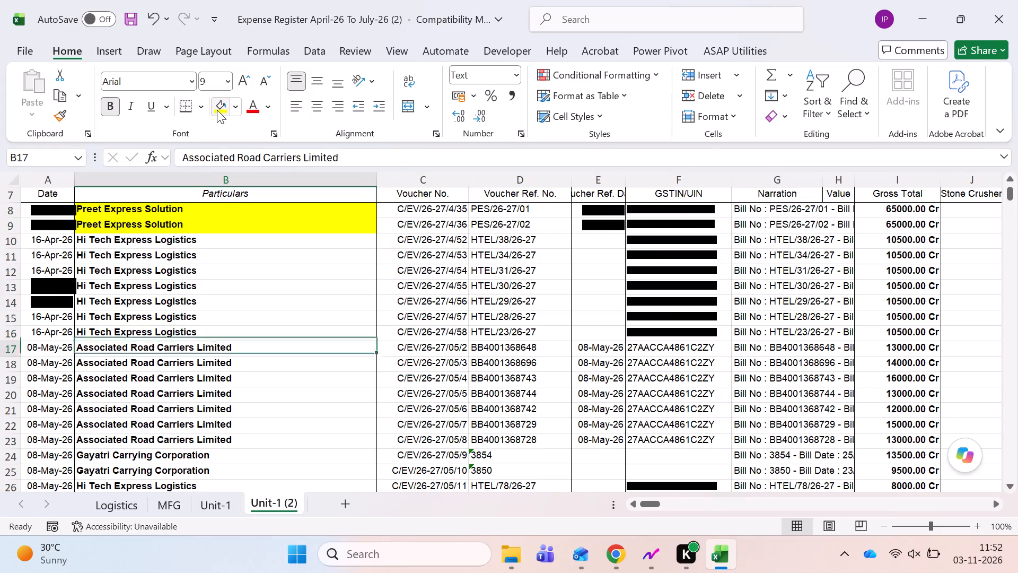
key("Right")
key("Right")
key("Right")
key("Right")
key("Right")
key("F2")
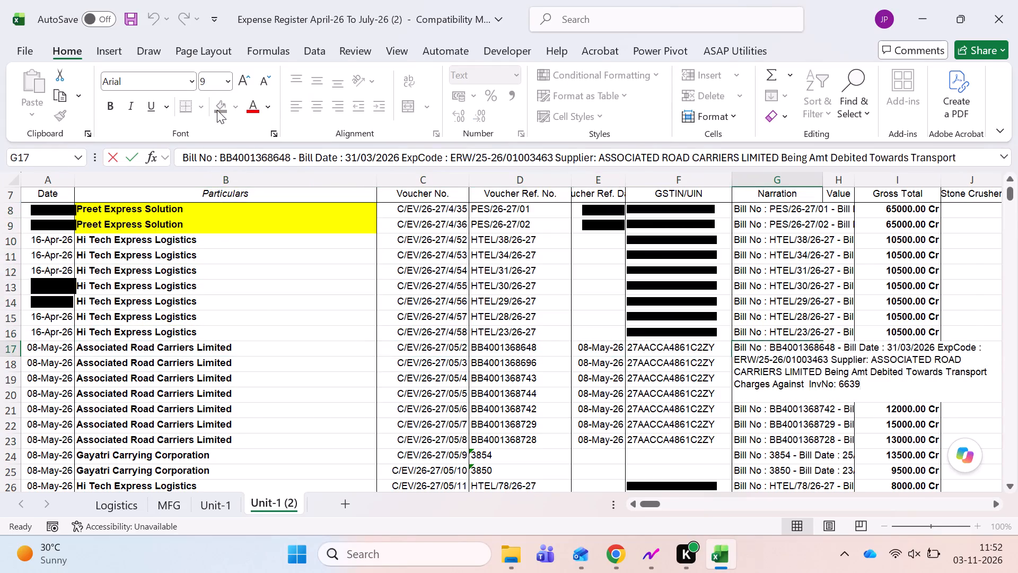
key("Return")
key("F2")
key("Return")
key("F2")
key("Return")
key("F2")
key("Return")
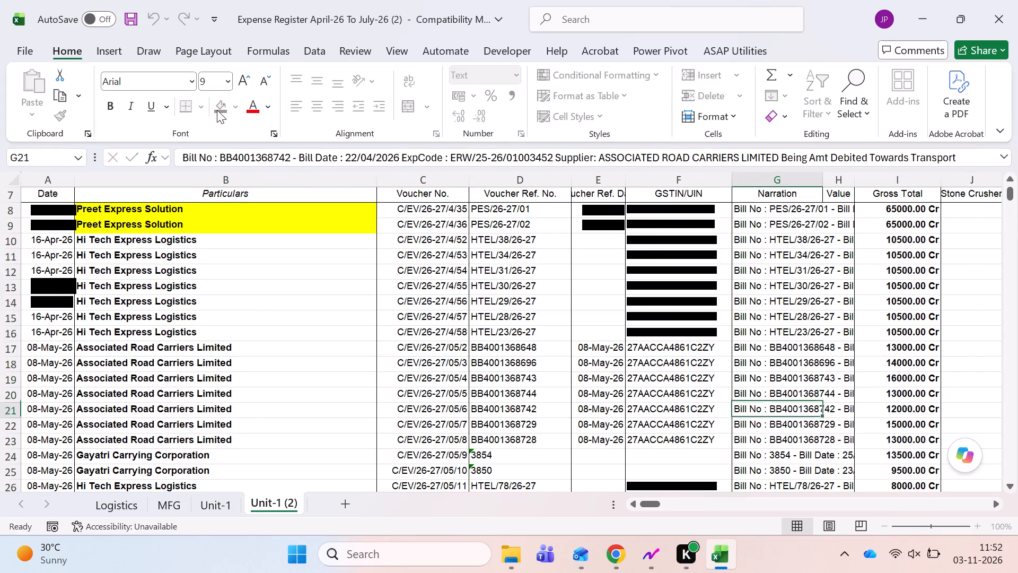
key("F2")
key("Return")
key("F2")
key("Return")
key("F2")
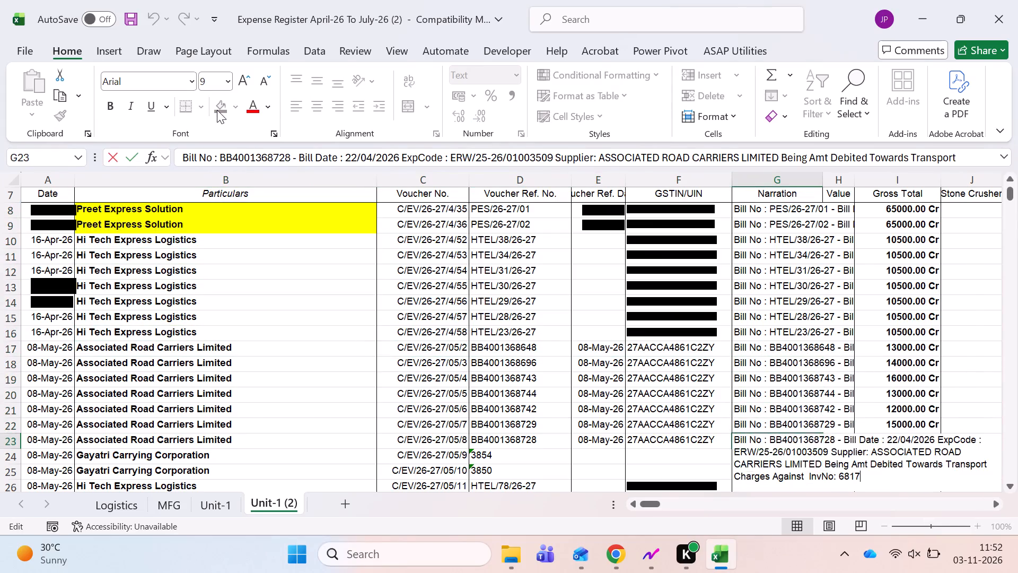
key("Return")
key("Up")
key("Down")
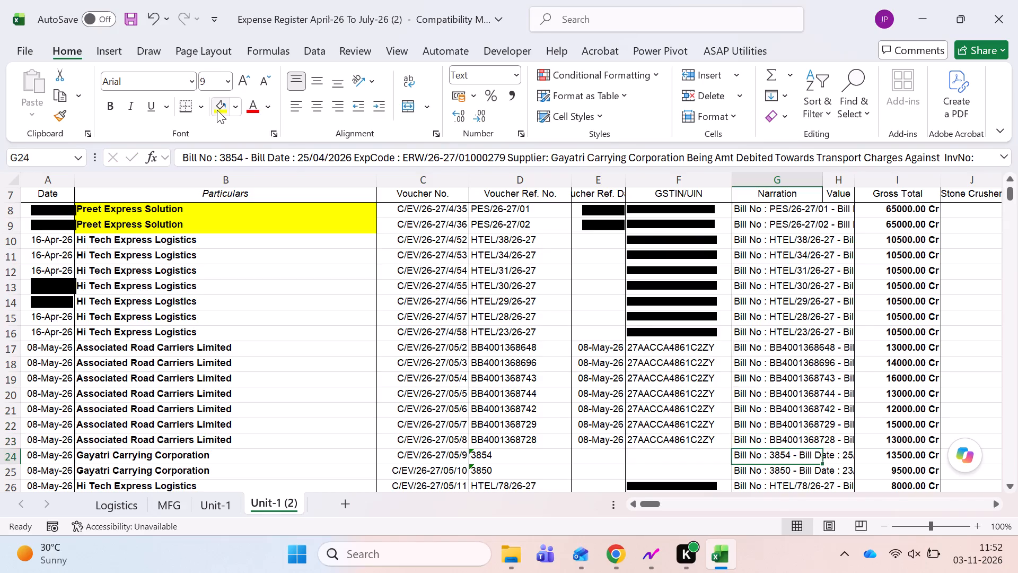
Delete the seven Associated Road Carriers Limited voucher rows, 17 to 23, above the Gayatri Carrying Corporation entries.
key("Up")
key("shift+space")
key("shift+Up")
key("shift+Up")
key("shift+Up")
key("shift+Up")
key("shift+Up")
key("shift+Up")
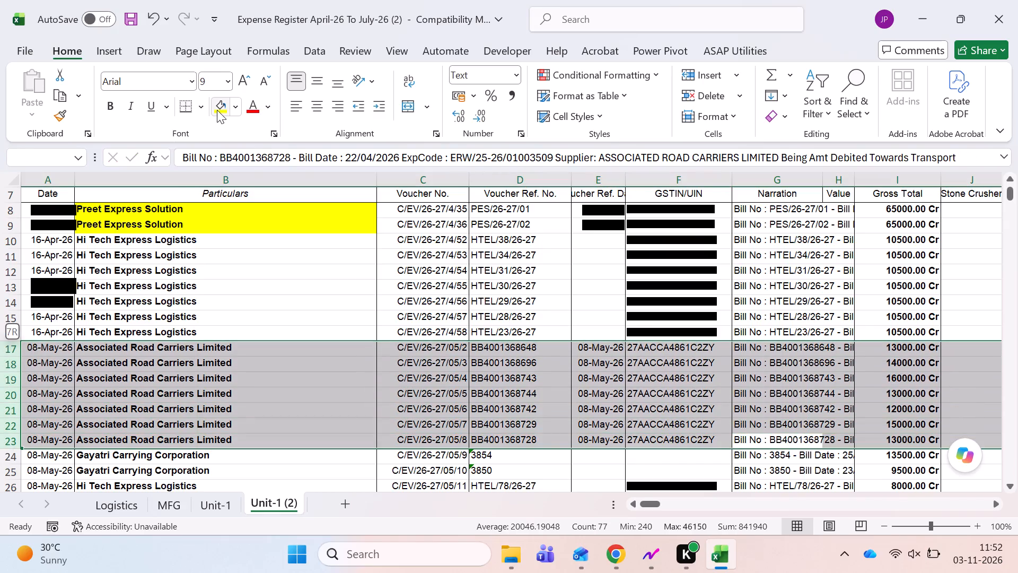
key("ctrl+minus")
Read the full narrations of the two Gayatri Carrying Corporation vouchers in G17 and G18.
key("Down")
key("Up")
key("Up")
key("Up")
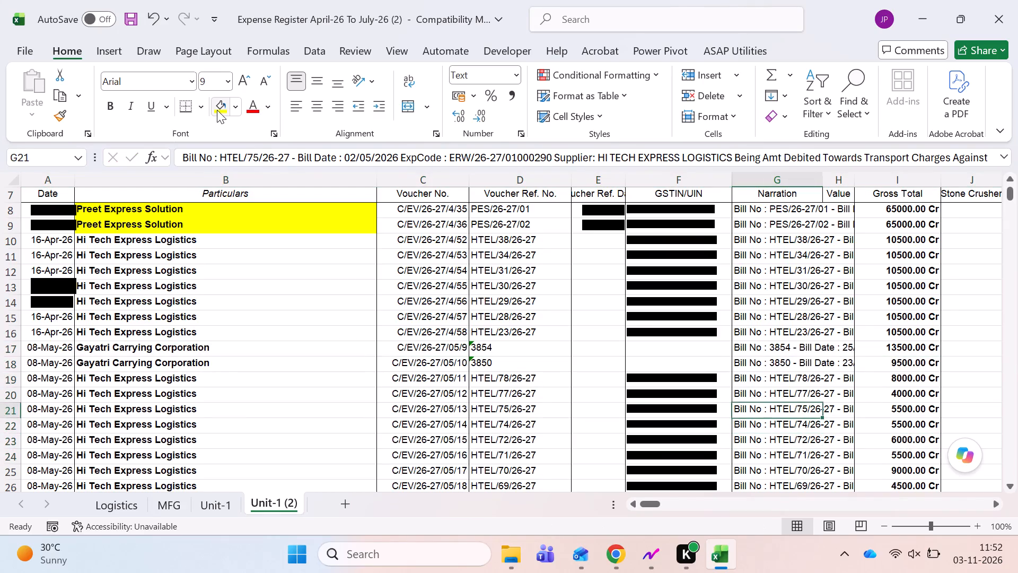
key("Up")
key("Up")
key("Up")
key("Up")
key("Down")
key("Up")
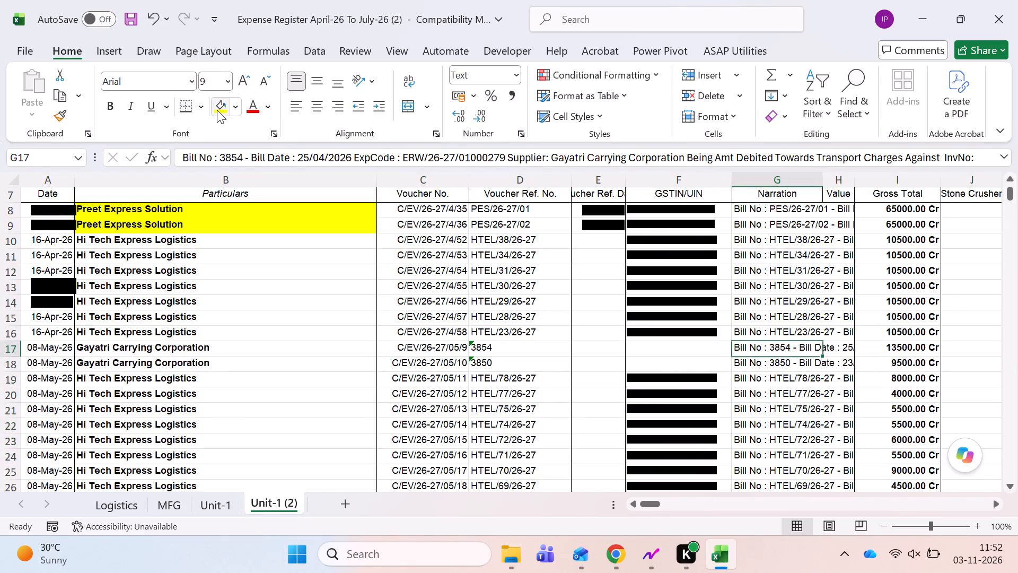
key("F2")
key("Return")
key("F2")
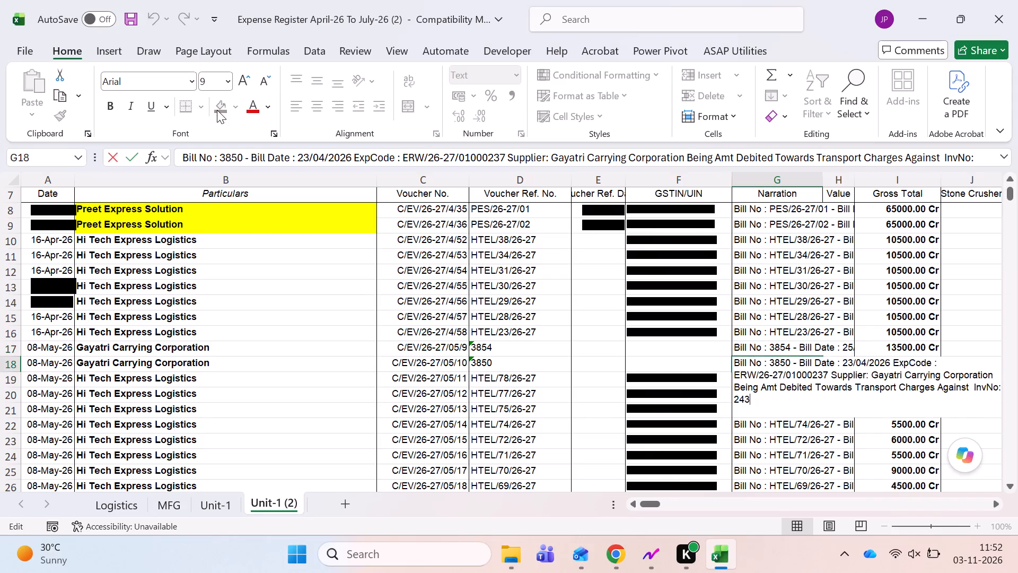
key("Return")
Read the full narrations of the 08-May-26 Hi Tech Express Logistics vouchers from G19 down through G24.
key("F2")
key("Return")
key("F2")
key("Return")
key("F2")
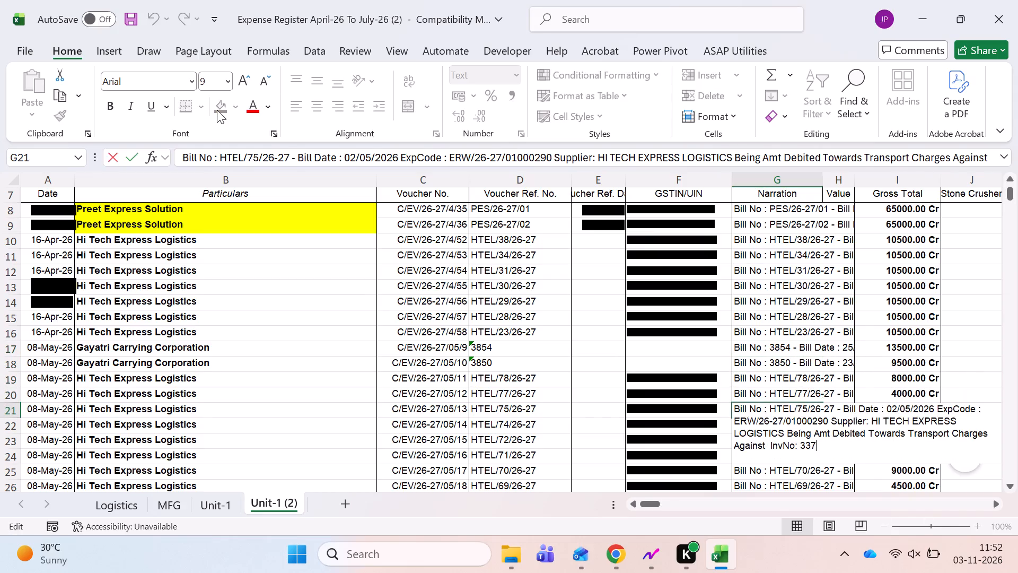
key("Return")
key("F2")
key("Return")
key("F2")
key("Return")
key("F2")
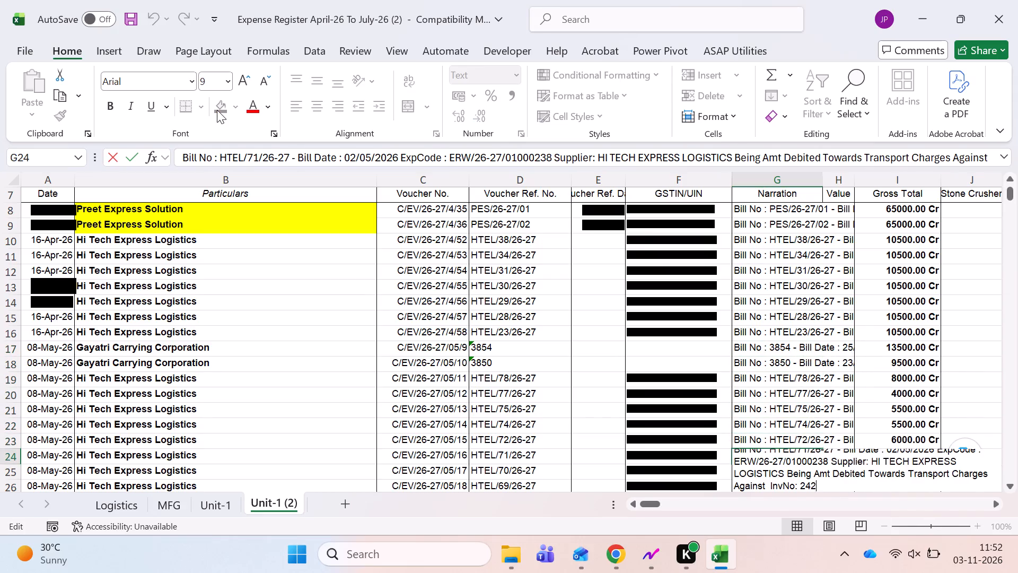
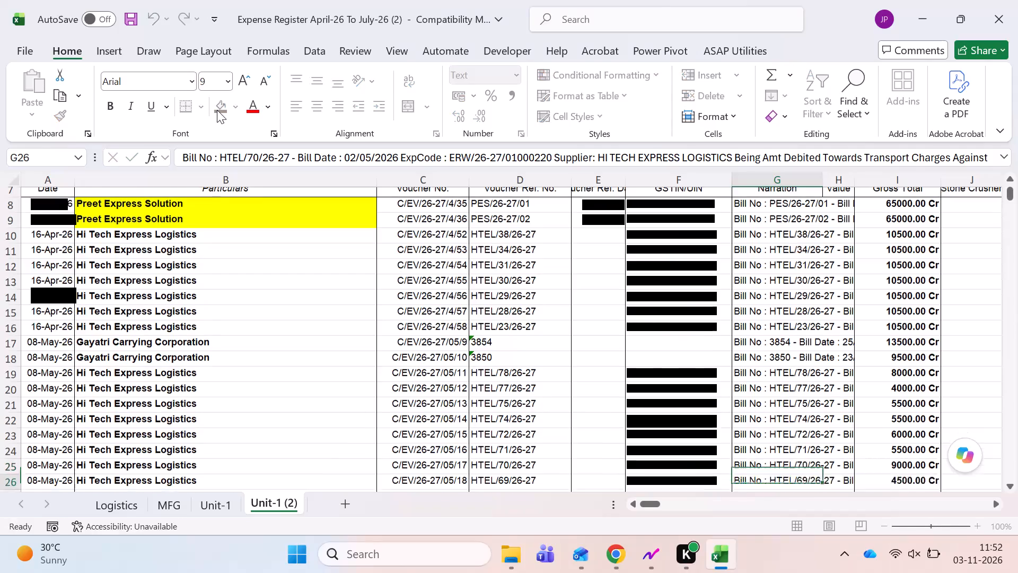
Read the full narrations of the 08-May-26 Hi Tech Express Logistics vouchers in G26 through G30.
key("F2")
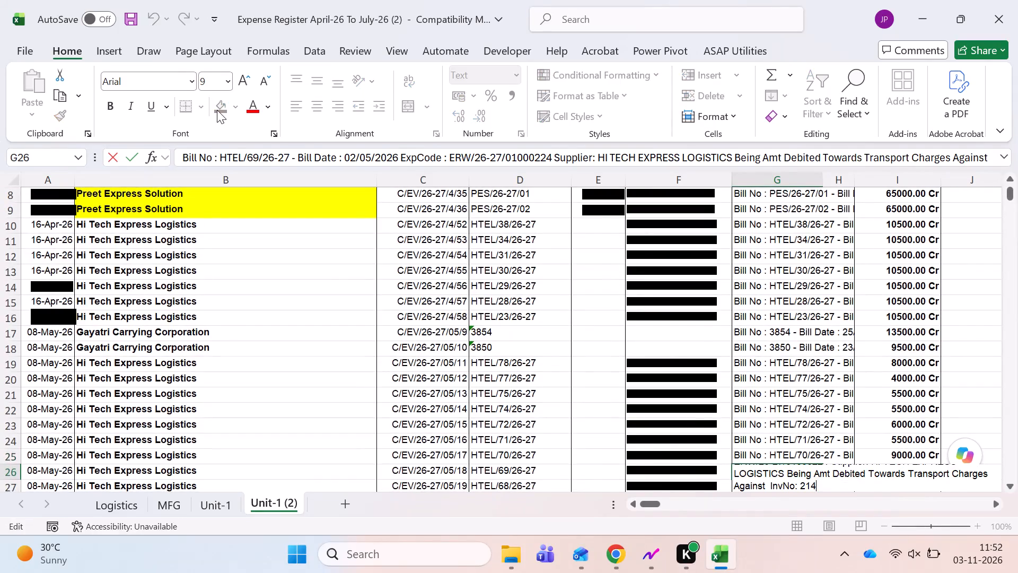
key("Return")
key("F2")
key("Return")
key("F2")
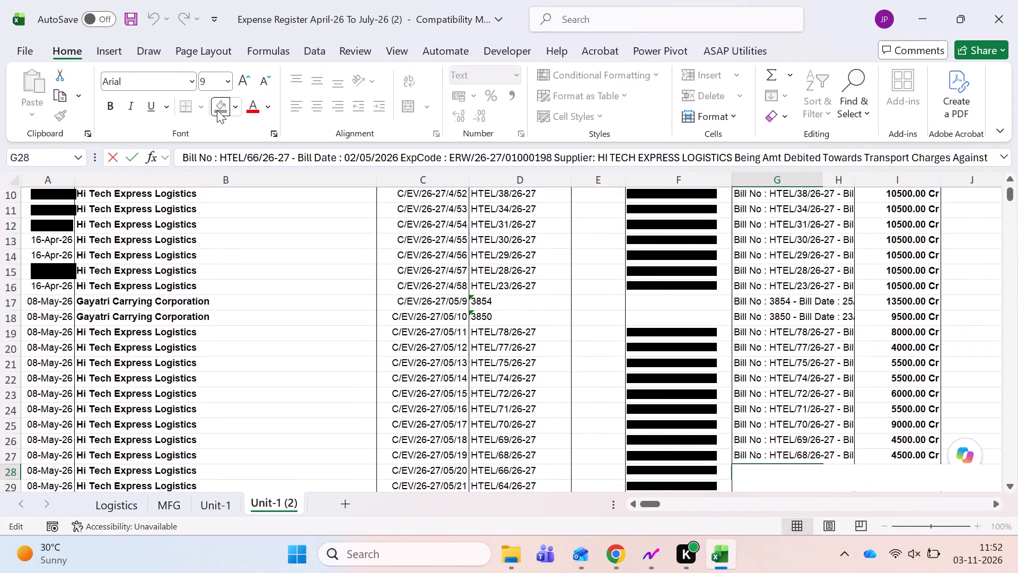
key("Return")
key("F2")
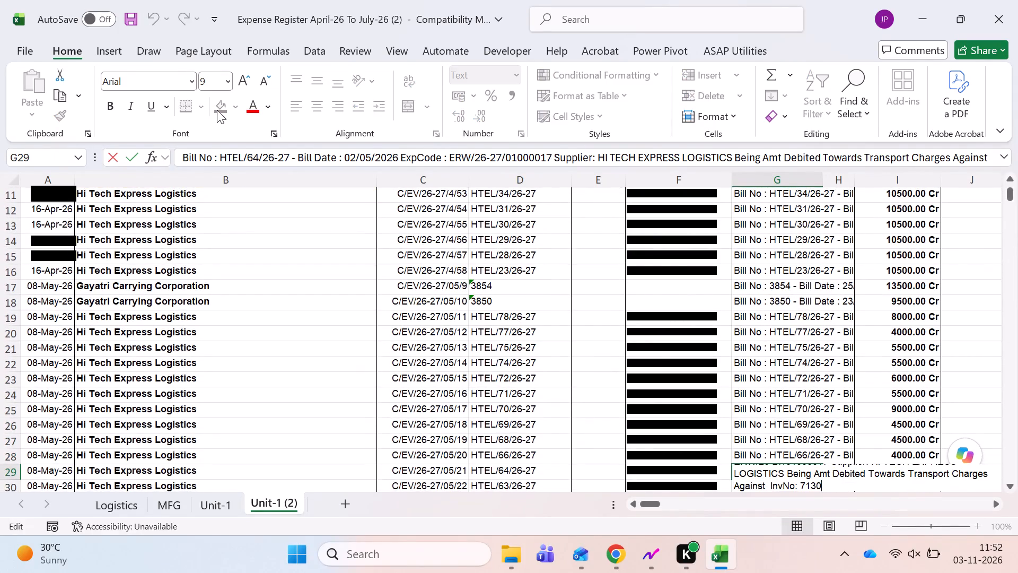
key("Return")
key("F2")
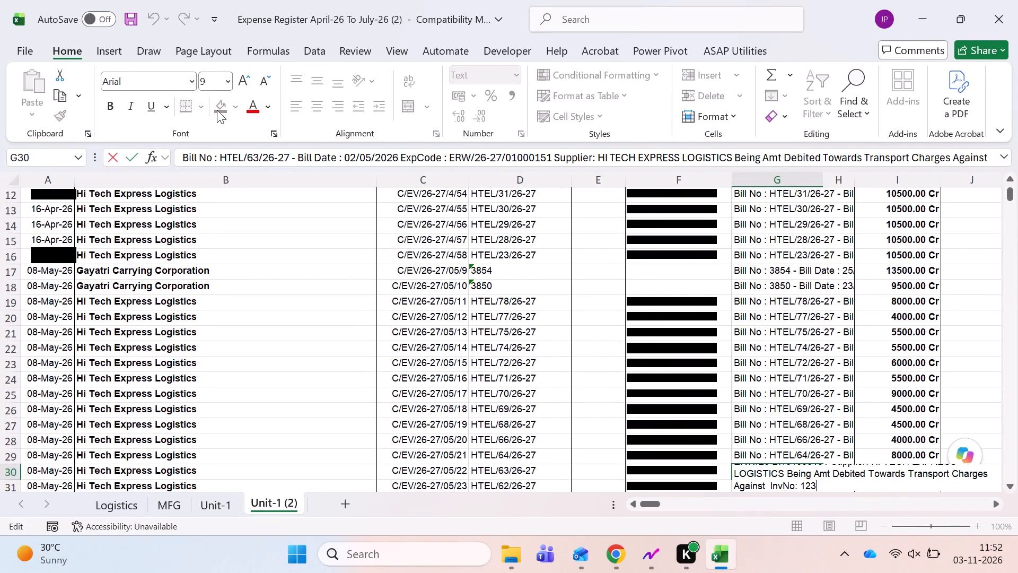
key("Return")
Go back up and reread the full narrations of the Gayatri Carrying Corporation vouchers 3854 and 3850 in G17 and G18.
key("Up")
key("Up")
key("Up")
key("Up")
key("Up")
key("Up")
key("Up")
key("Up")
key("Up")
key("Up")
key("Up")
key("Up")
key("Up")
key("Up")
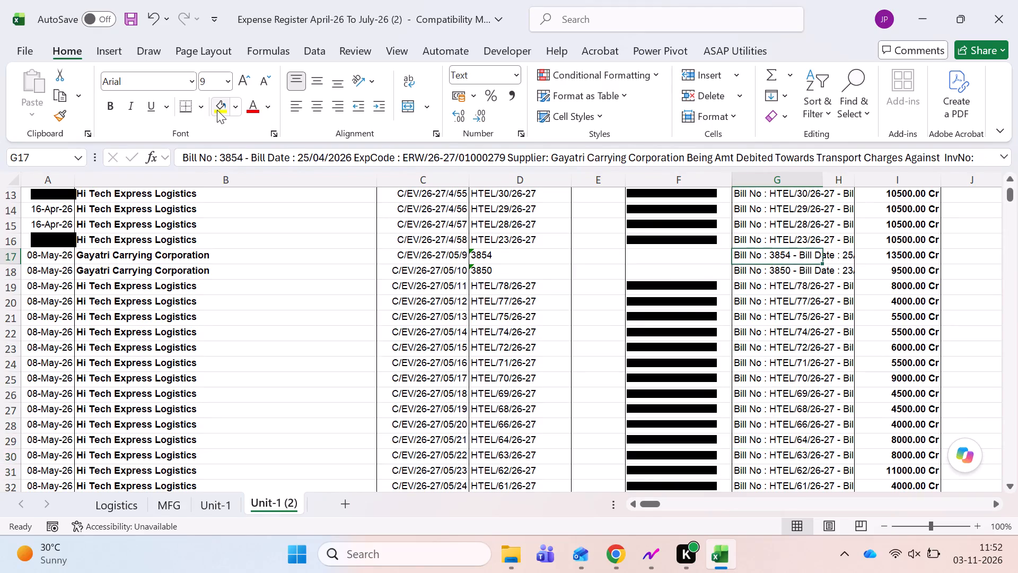
key("F2")
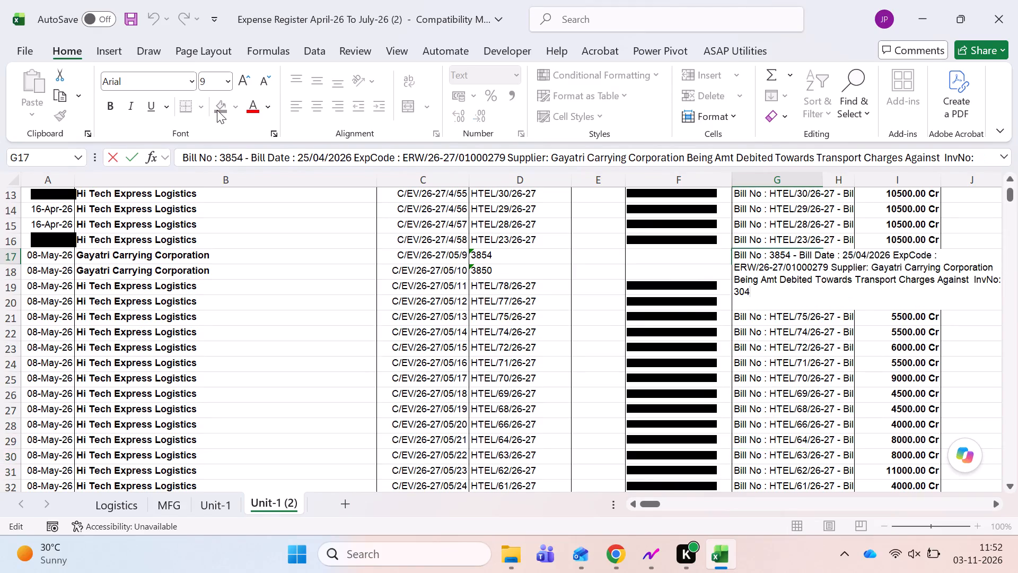
key("Return")
key("F2")
key("Return")
key("Up")
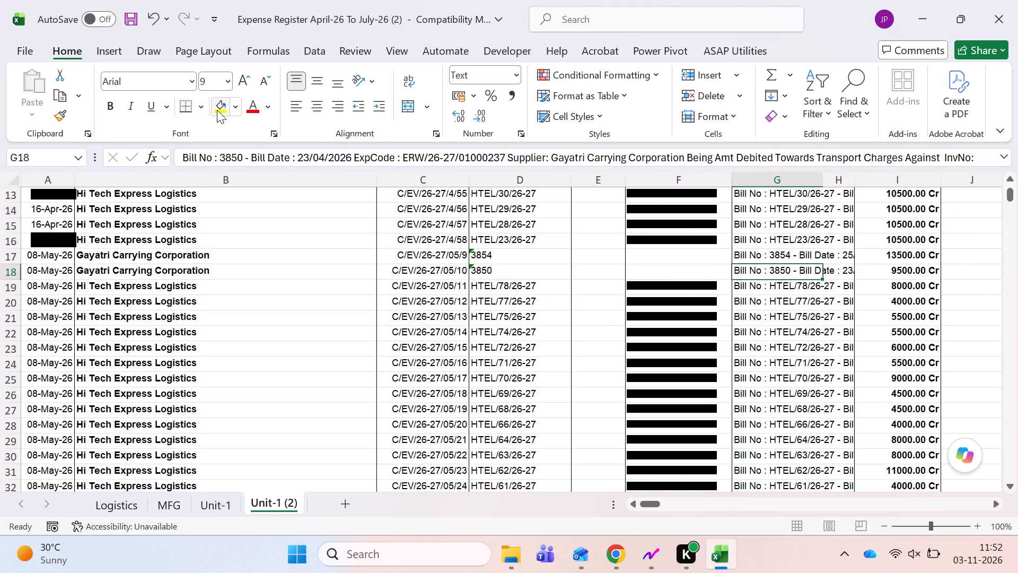
key("Up")
key("Up")
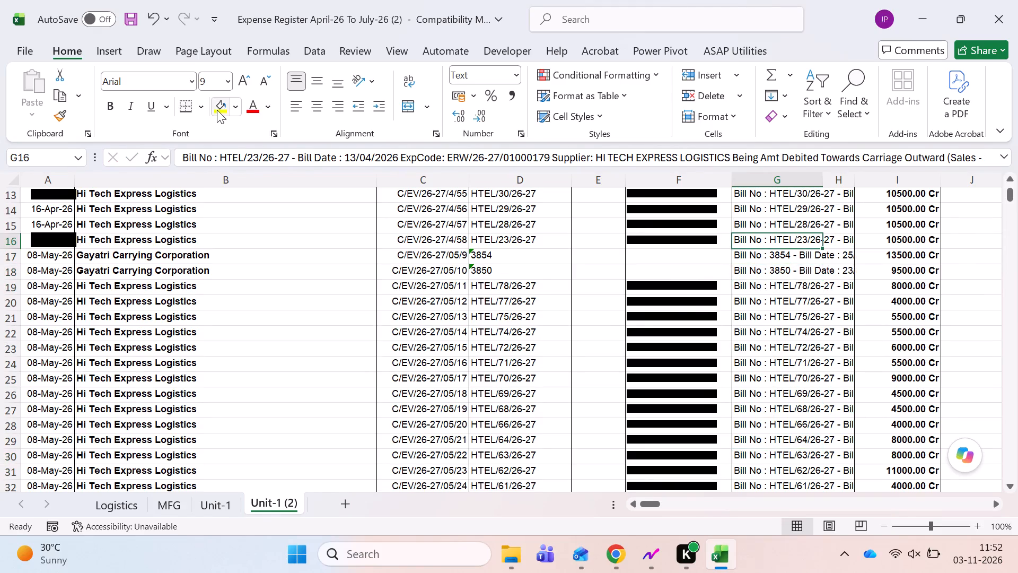
key("Down")
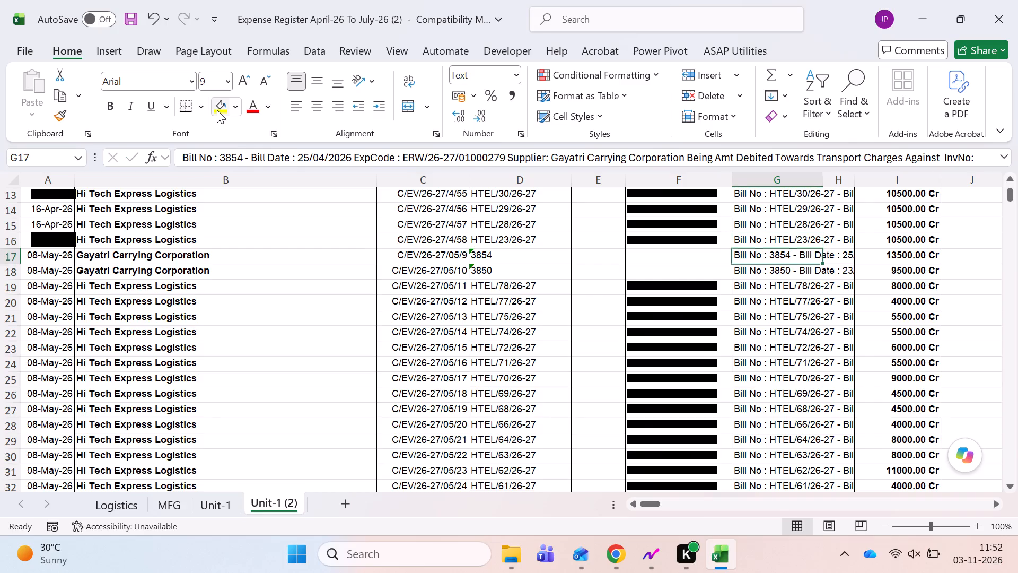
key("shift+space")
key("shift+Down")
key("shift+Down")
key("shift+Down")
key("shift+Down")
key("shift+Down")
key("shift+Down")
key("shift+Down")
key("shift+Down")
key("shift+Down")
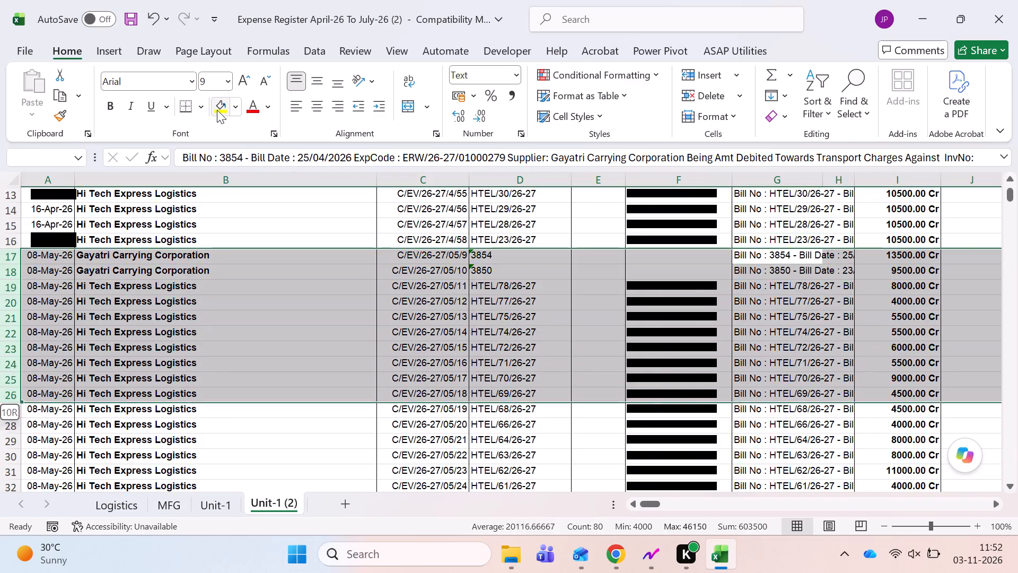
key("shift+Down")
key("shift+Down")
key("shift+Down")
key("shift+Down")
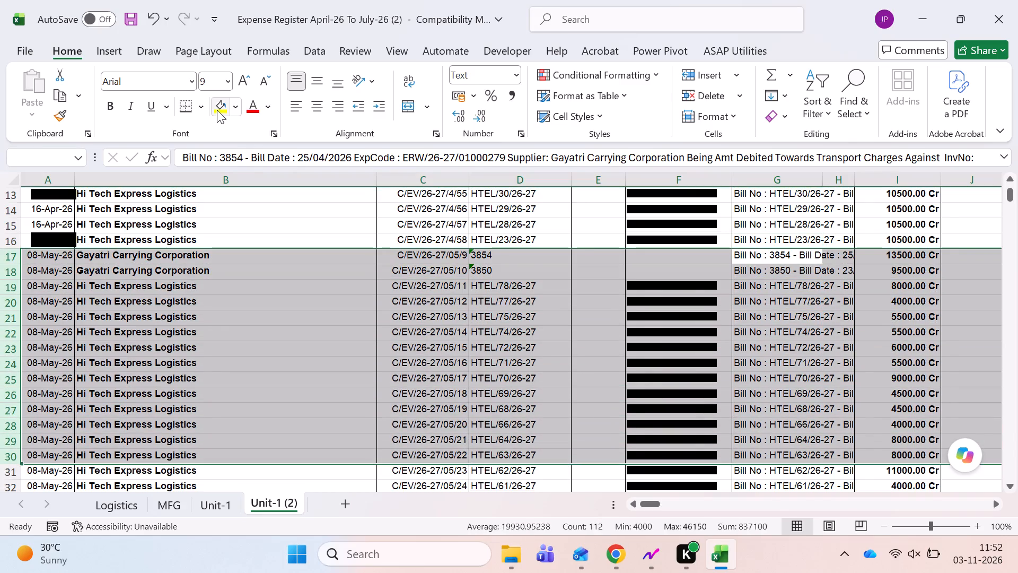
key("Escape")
Insert a blank row at row 17, between the April Hi Tech Express Logistics vouchers and the 08-May-26 entries.
key("Left")
key("Left")
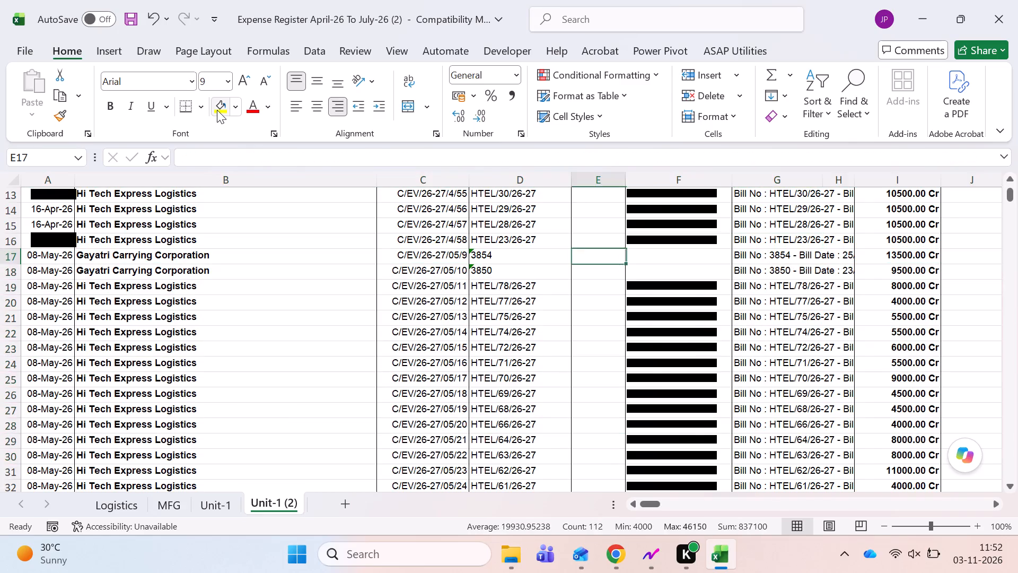
key("ctrl+Left")
key("ctrl+Left")
key("ctrl+Left")
key("shift+space")
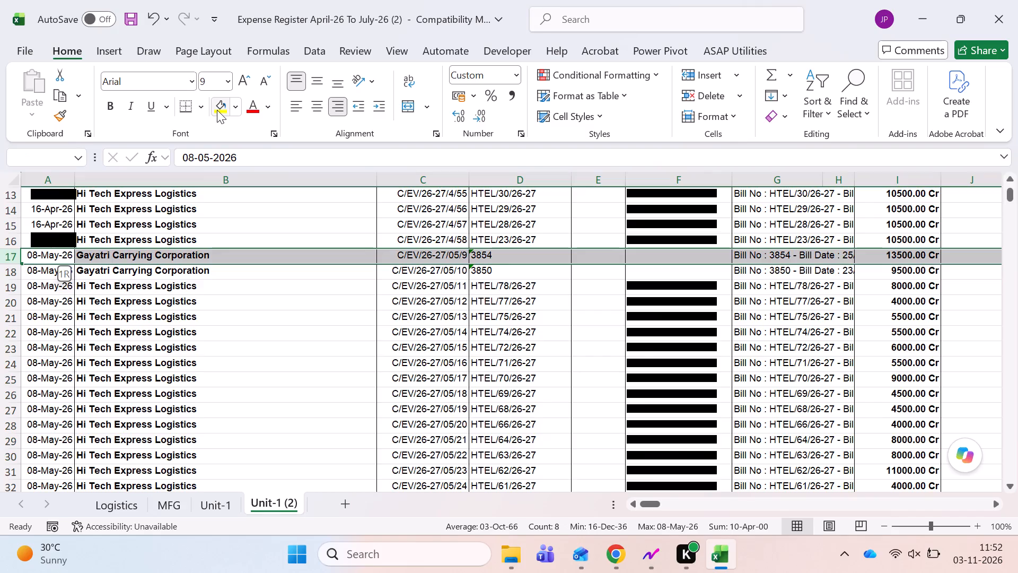
key("ctrl+shift+equal")
Delete the 13 voucher rows 18 to 30, from Gayatri Carrying Corporation 3854 through Hi Tech Express Logistics HTEL/64/26-27.
key("Down")
key("Down")
key("Up")
key("shift+space")
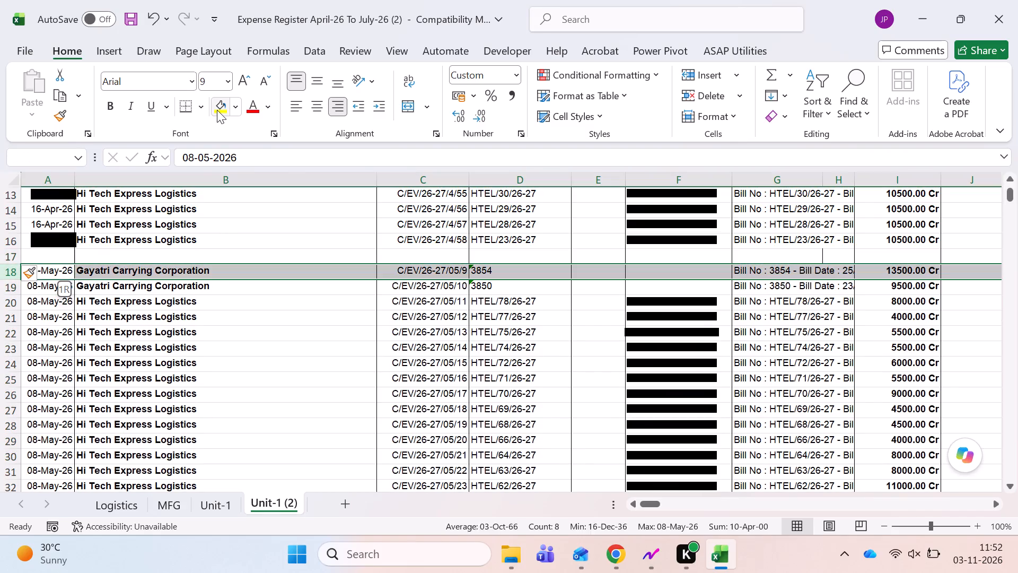
key("shift+Down")
key("shift+Down")
key("shift+Down")
key("shift+Down")
key("shift+Down")
key("shift+Down")
key("shift+Down")
key("shift+Down")
key("shift+Down")
key("shift+Down")
key("shift+Down")
key("shift+Down")
key("ctrl+minus")
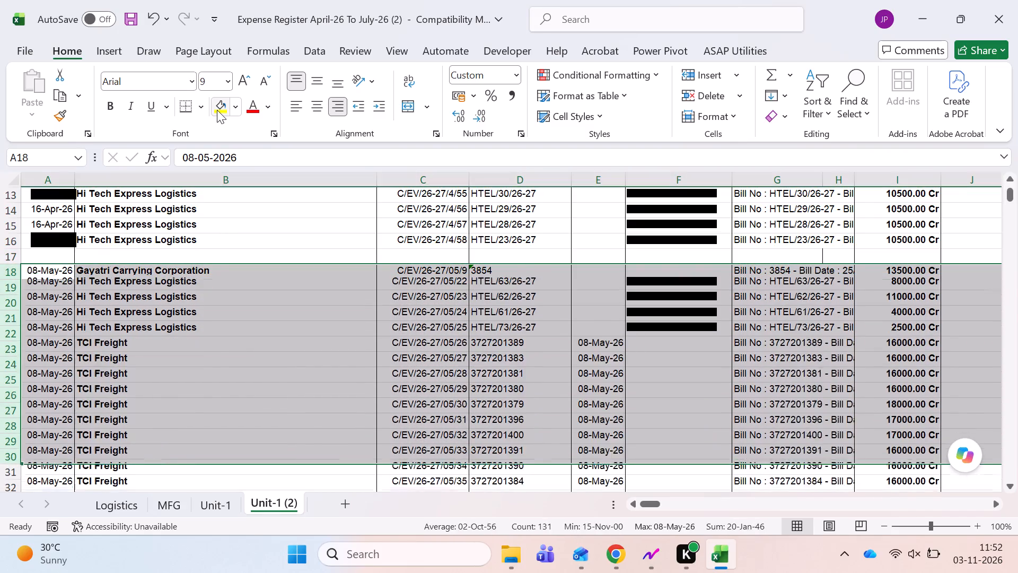
key("Down")
key("Up")
Read the full narrations of the remaining 08-May-26 Hi Tech Express Logistics vouchers in G18 through G21.
key("Right")
key("Right")
key("Right")
key("Right")
key("Right")
key("Right")
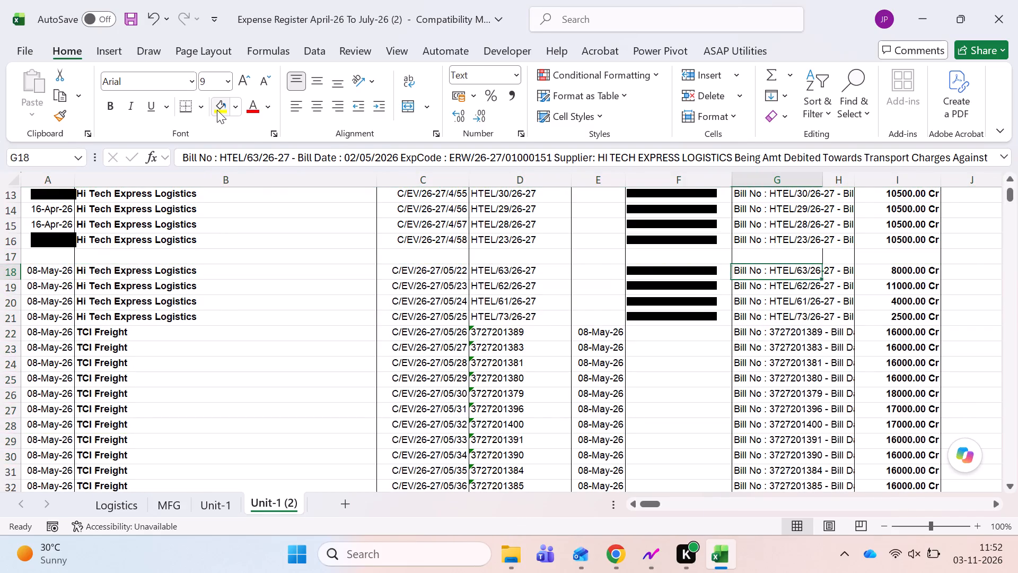
key("F2")
key("Return")
key("F2")
key("Return")
key("F2")
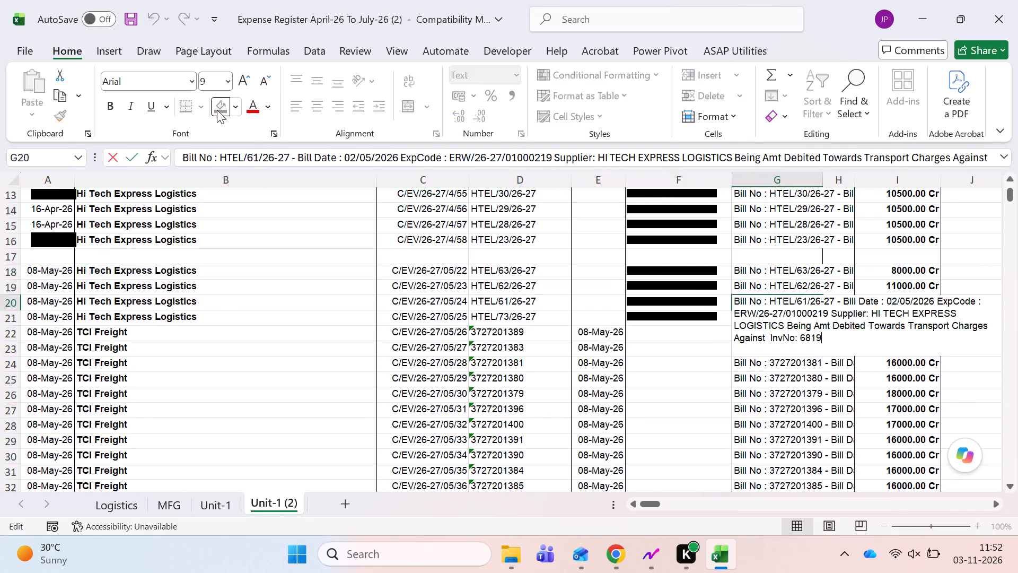
key("Return")
key("F2")
key("Return")
Delete the four Hi Tech Express Logistics voucher rows, 18 to 21, above the TCI Freight entries.
key("Up")
key("shift+space")
key("shift+Up")
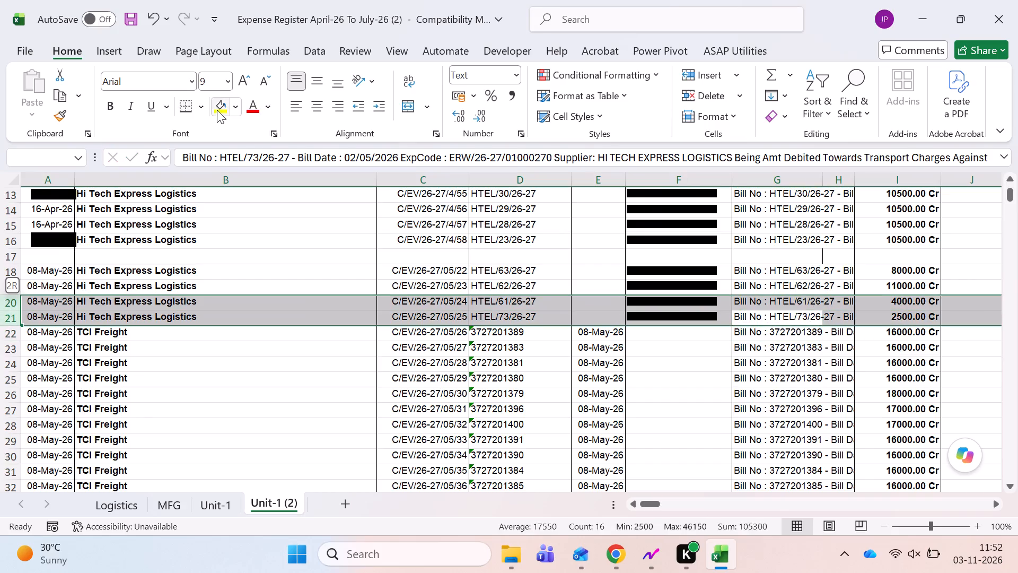
key("shift+Up")
key("shift+Up")
key("ctrl+minus")
key("Down")
key("Up")
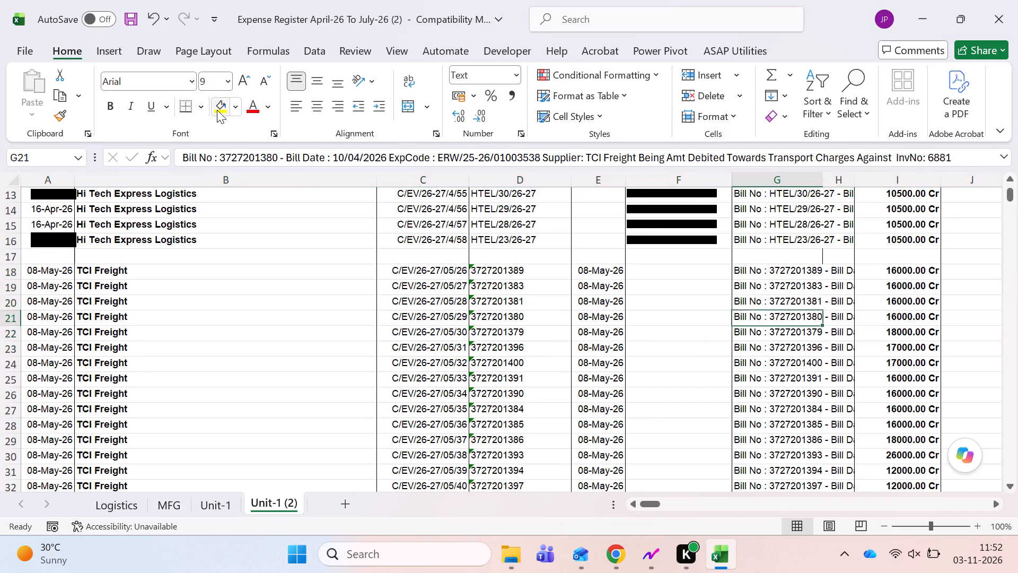
Read the full narrations of the 08-May-26 TCI Freight vouchers in G18 through G24.
key("Up")
key("Up")
key("Up")
key("Up")
key("Down")
key("F2")
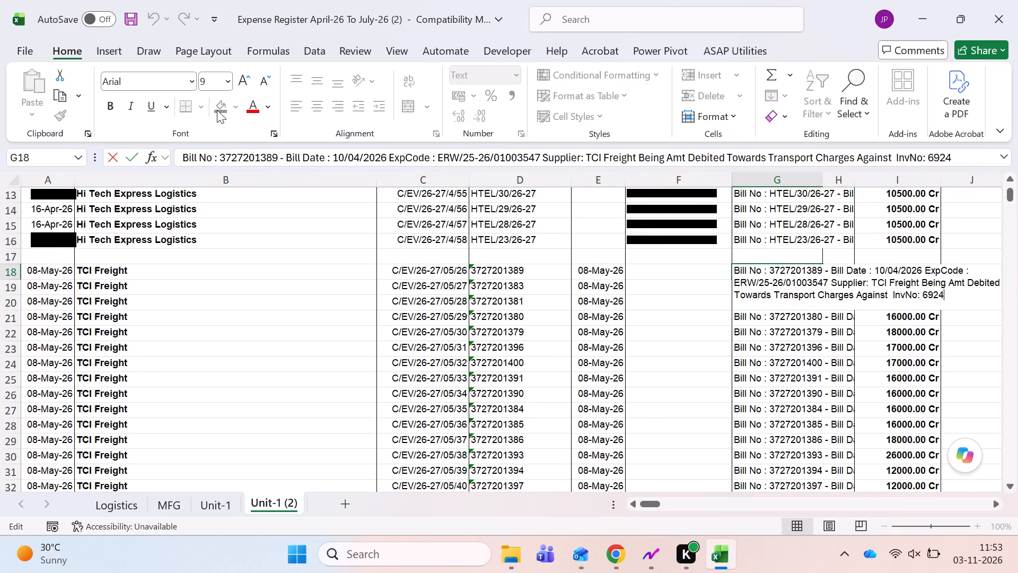
key("Return")
key("F2")
key("Return")
key("F2")
key("Return")
key("F2")
key("Return")
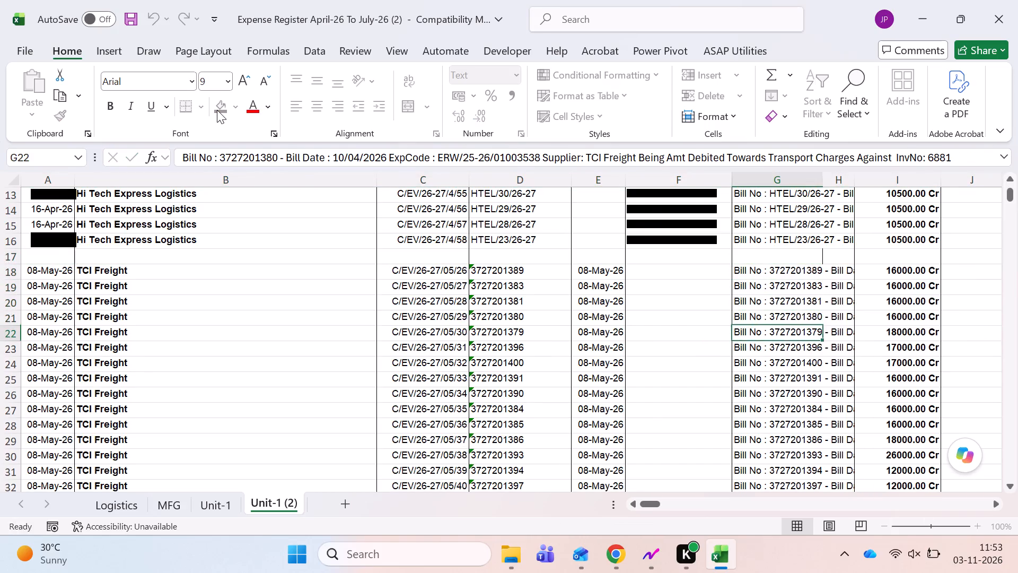
key("F2")
key("Return")
key("F2")
key("Return")
key("F2")
key("Return")
Read the full narrations of the TCI Freight vouchers in G25 through G31.
key("F2")
key("Return")
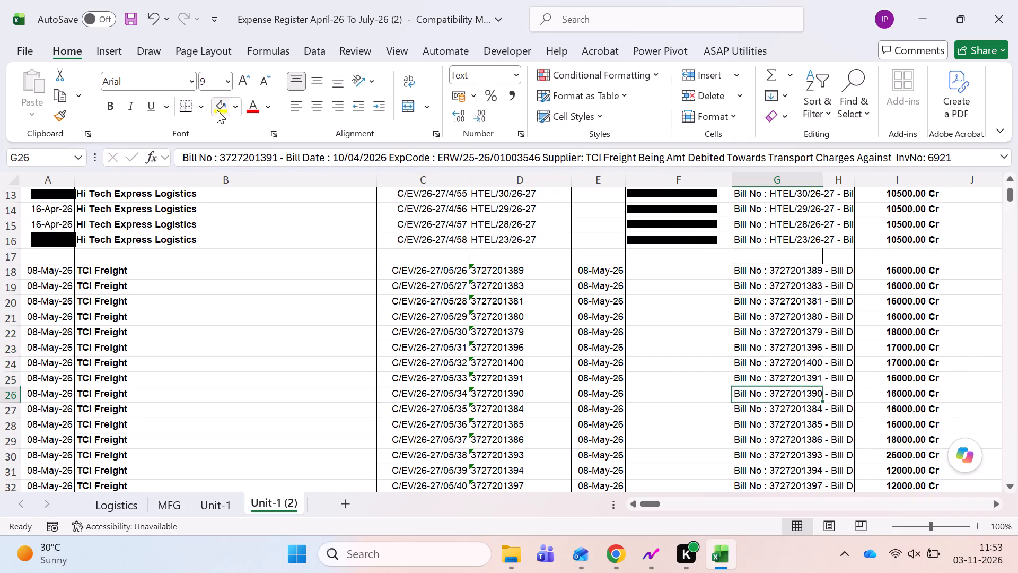
key("F2")
key("Return")
key("F2")
key("Return")
key("F2")
key("Return")
key("F2")
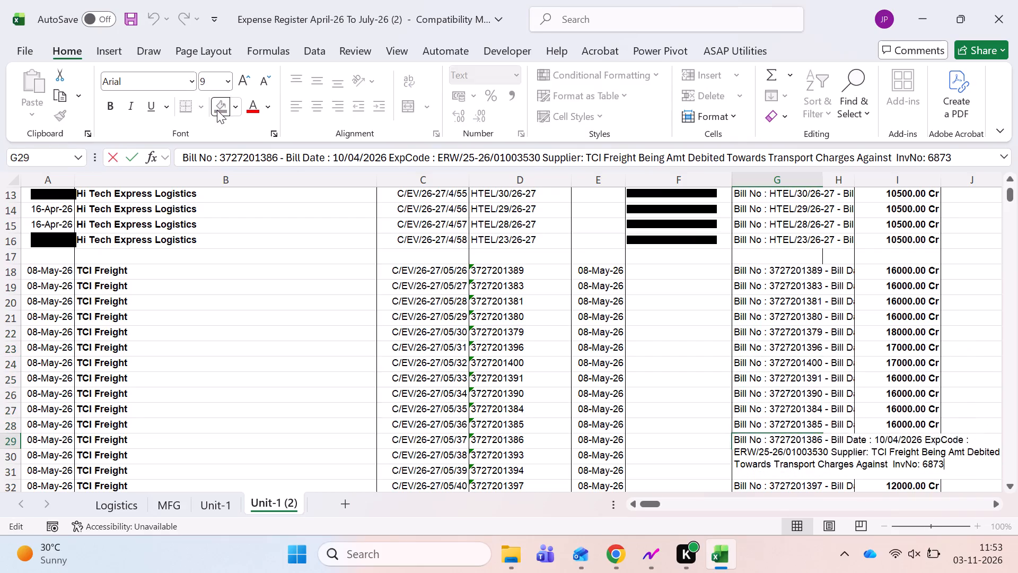
key("Return")
key("F2")
key("Return")
key("F2")
key("Return")
Read the full narrations of the TCI Freight vouchers in G32 through G38.
key("F2")
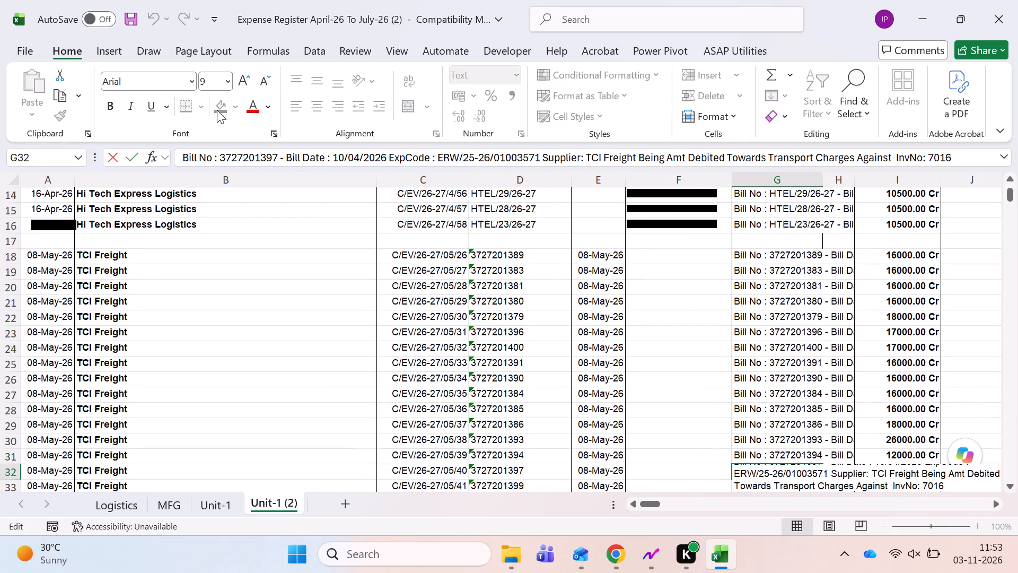
key("Return")
key("F2")
key("Return")
key("F2")
key("Return")
key("F2")
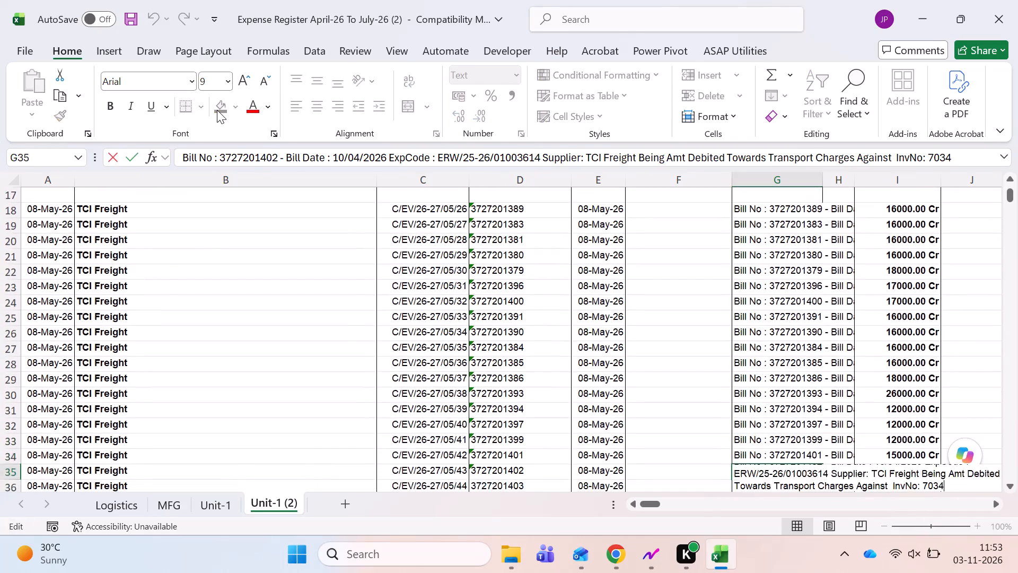
key("Return")
key("F2")
key("Return")
key("F2")
key("Return")
key("F2")
key("Return")
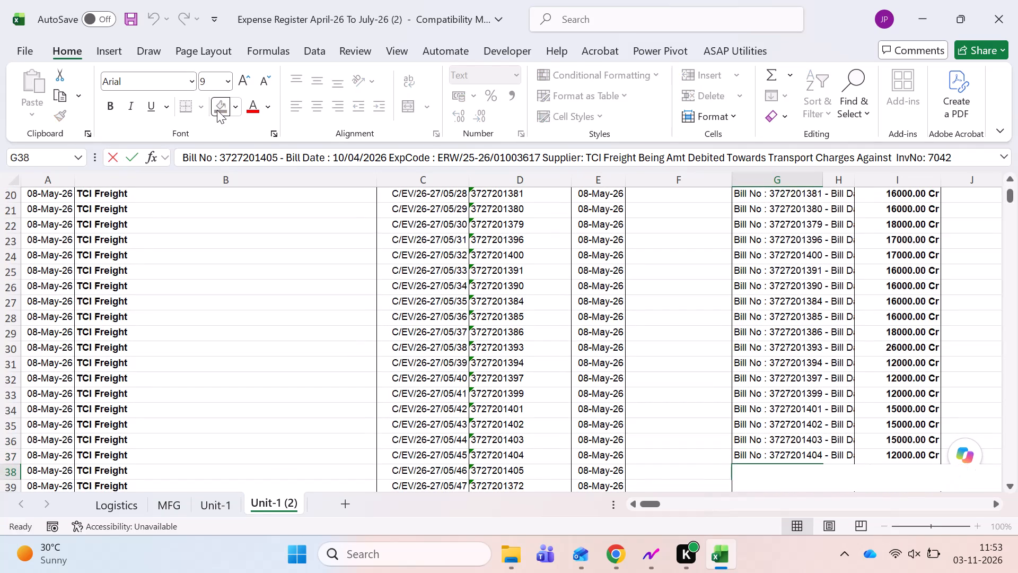
Read the full narrations of the TCI Freight vouchers in G39 through G45, ending above the Associated Road Carriers Limited entries.
key("F2")
key("Return")
key("F2")
key("Return")
key("F2")
key("Return")
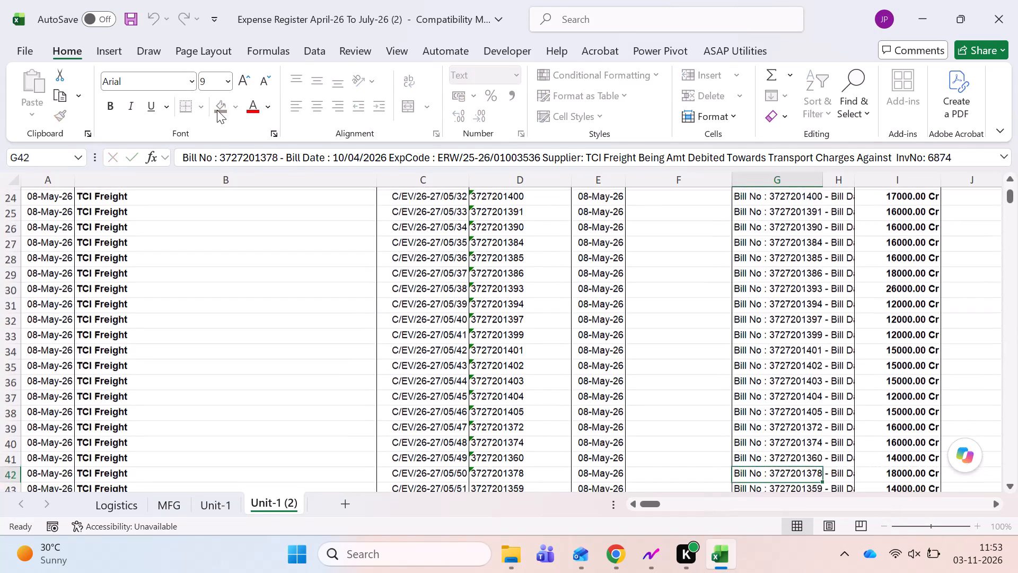
key("F2")
key("Return")
key("F2")
key("Return")
key("F2")
key("Return")
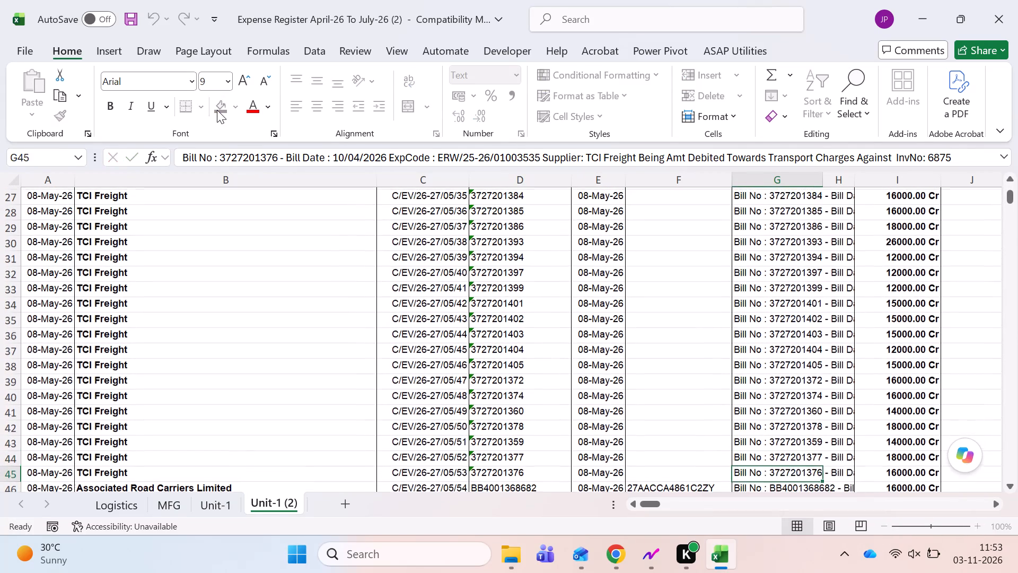
key("F2")
key("Return")
key("Up")
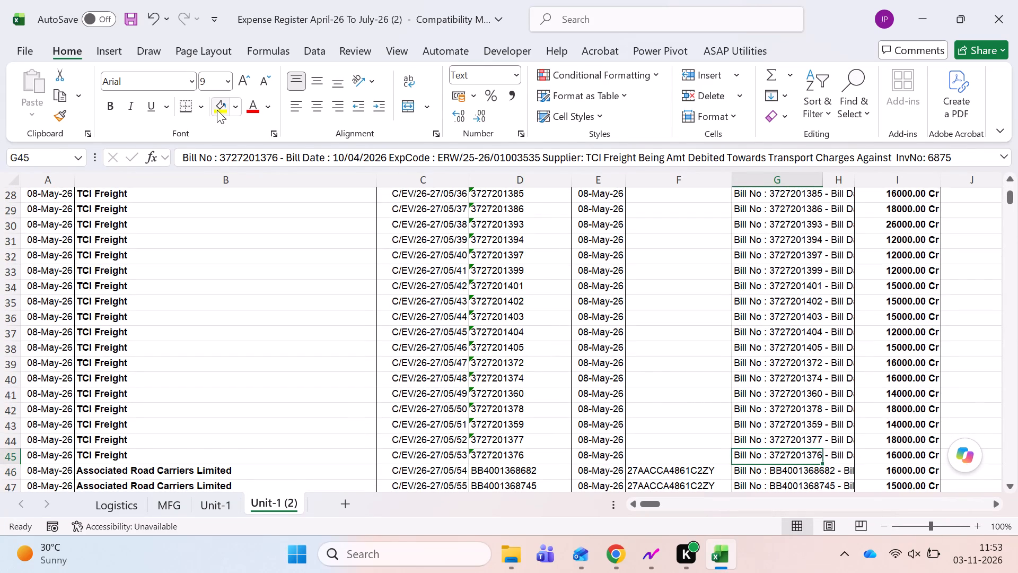
Delete rows 18 to 45, the 08-May-26 TCI Freight vouchers below the blank row 17.
key("shift+space")
key("shift+Up")
key("shift+Up")
key("shift+Up")
key("shift+Up")
key("shift+Up")
key("shift+Up")
key("shift+Up")
key("shift+Up")
key("shift+Up")
key("shift+Up")
key("shift+Up")
key("shift+Up")
key("shift+Up")
key("shift+Up")
key("shift+Up")
key("shift+Up")
key("shift+Up")
key("shift+Up")
key("shift+Up")
key("shift+Up")
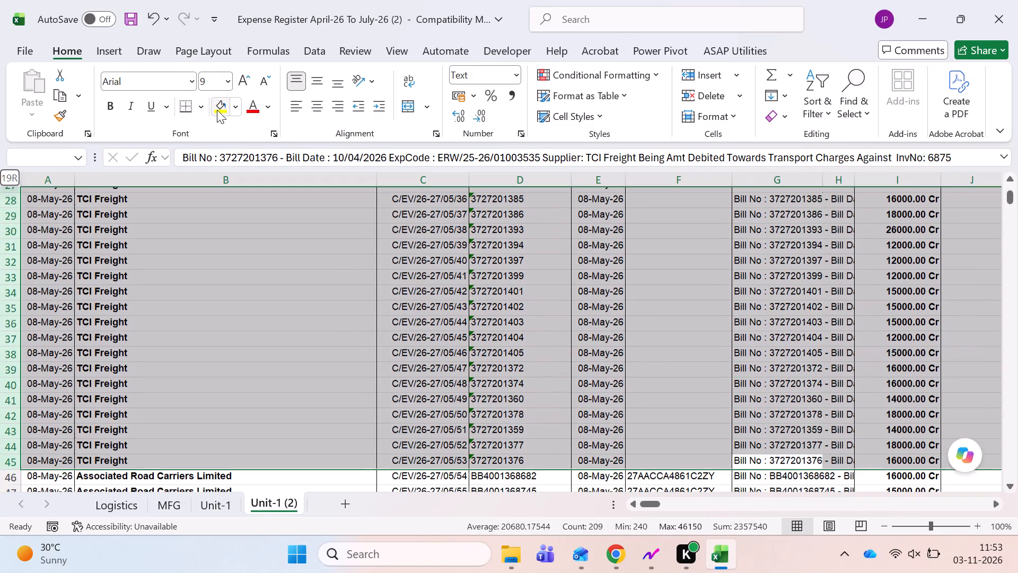
key("shift+Up")
key("shift+Up")
key("shift+Up")
key("shift+Up")
key("shift+Up")
key("shift+Up")
key("shift+Up")
key("shift+Up")
key("shift+Up")
key("shift+Up")
key("shift+Up")
key("shift+Up")
key("shift+Up")
key("shift+Up")
key("shift+Up")
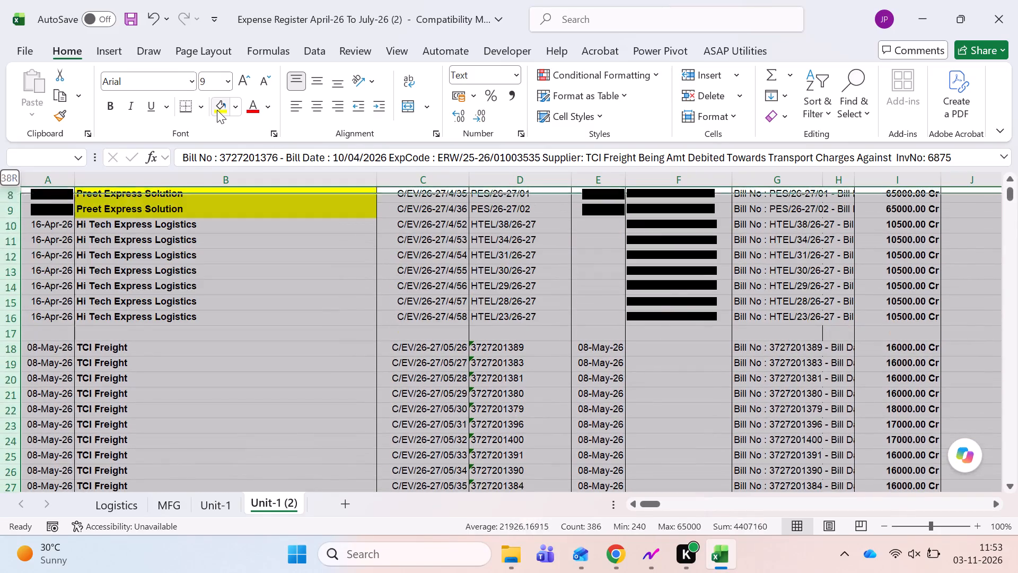
key("shift+Down")
key("shift+Down")
key("shift+Down")
key("shift+Down")
key("shift+Down")
key("shift+Down")
key("shift+Down")
key("shift+Down")
key("shift+Down")
key("shift+Down")
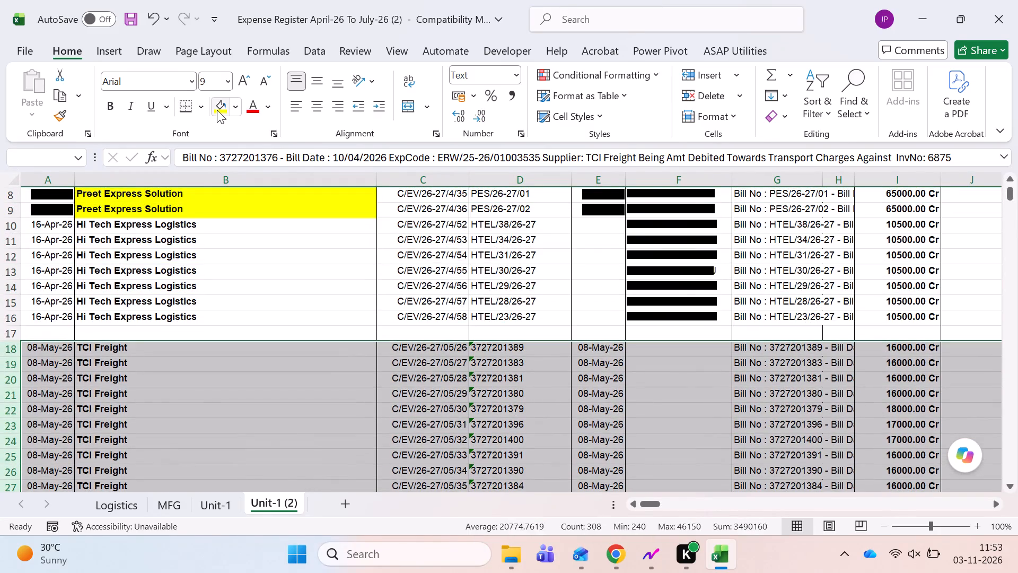
key("ctrl+minus")
key("Down")
key("Up")
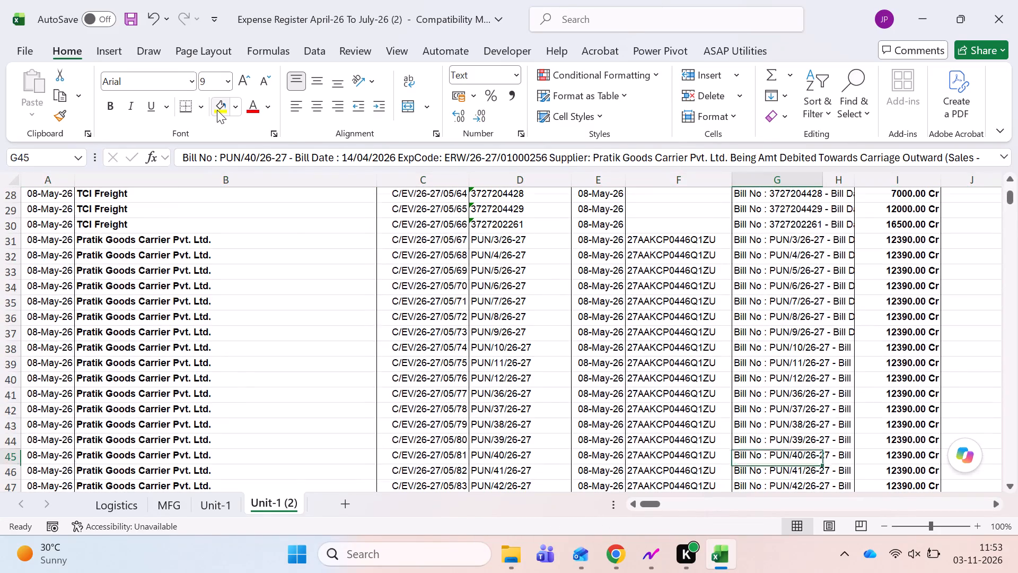
Check the narrations of the two Associated Road Carriers Limited vouchers and delete their rows 18 and 19.
key("Up")
key("Up")
key("ctrl+Up")
key("Up")
key("Down")
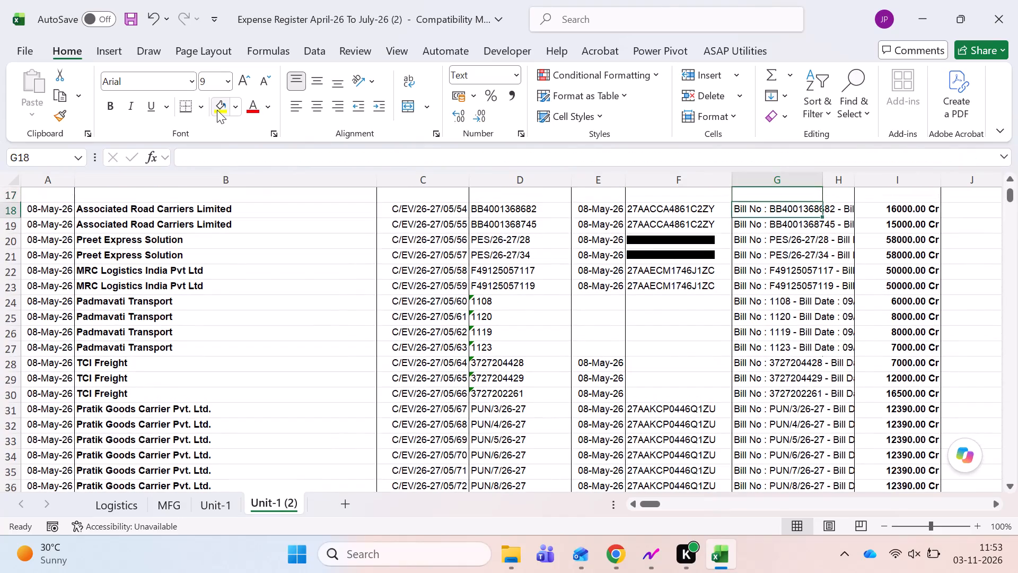
key("F2")
key("Return")
key("F2")
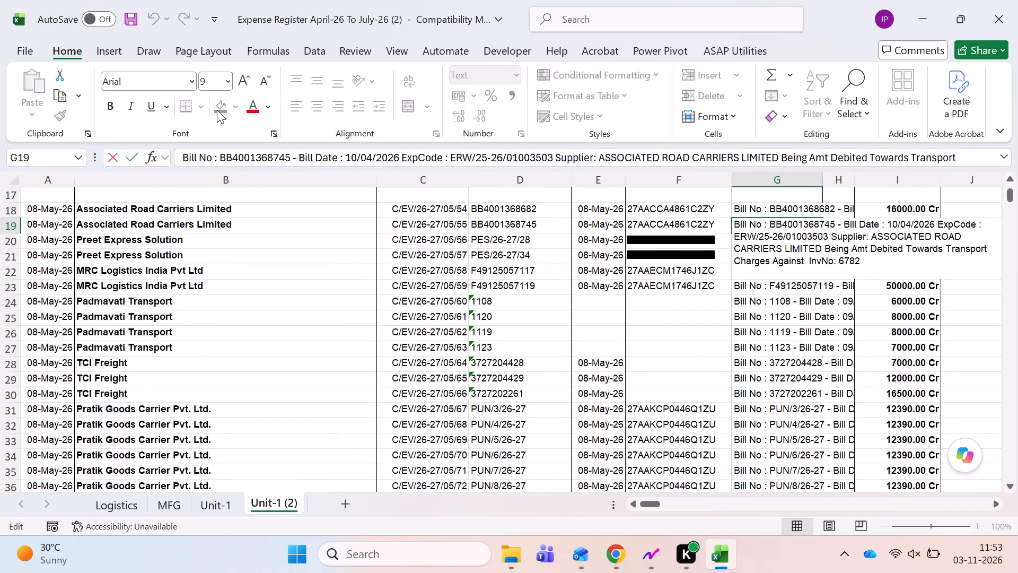
key("Return")
key("Up")
key("shift+space")
key("shift+Up")
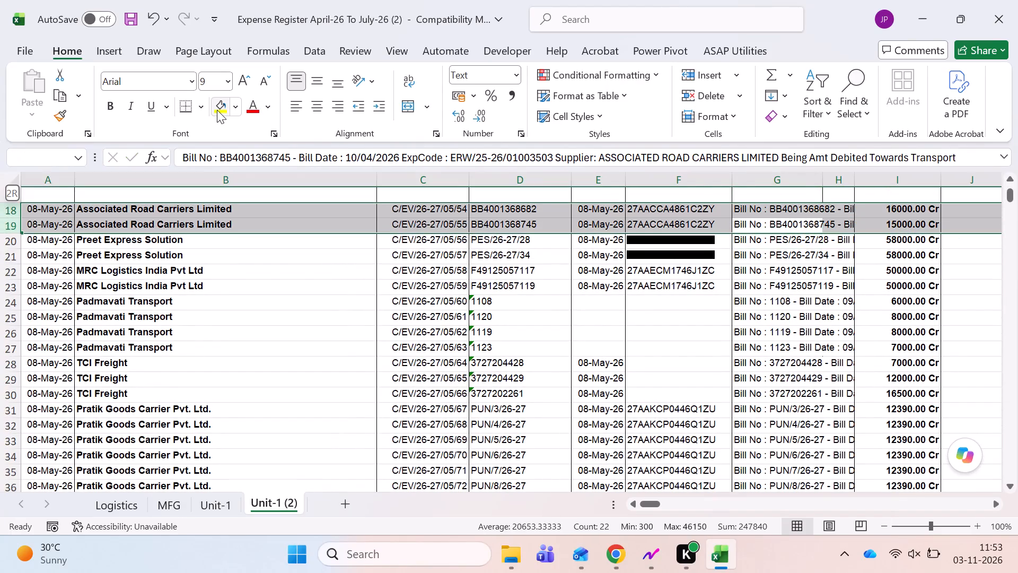
key("ctrl+minus")
key("Down")
key("Up")
Check the narrations of the two 08-May-26 Preet Express Solution vouchers and highlight their names in B18:B19 yellow.
key("Up")
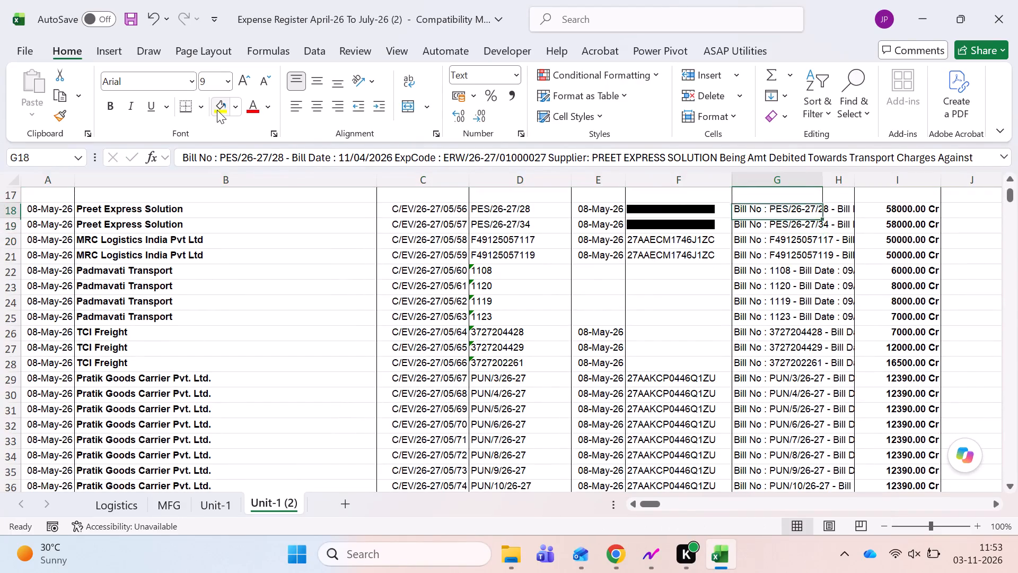
key("F2")
key("Return")
key("F2")
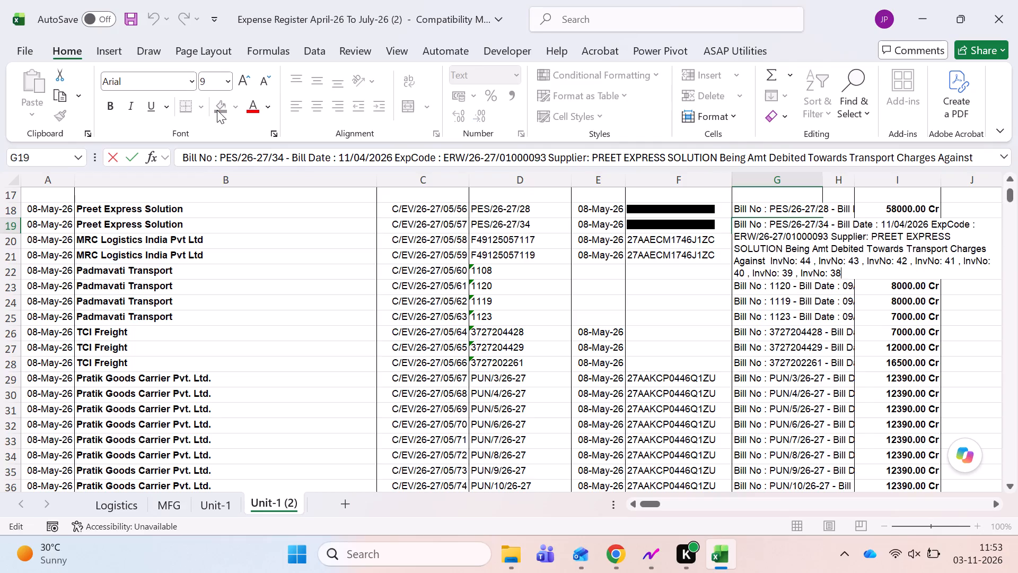
key("Return")
key("Up")
key("Up")
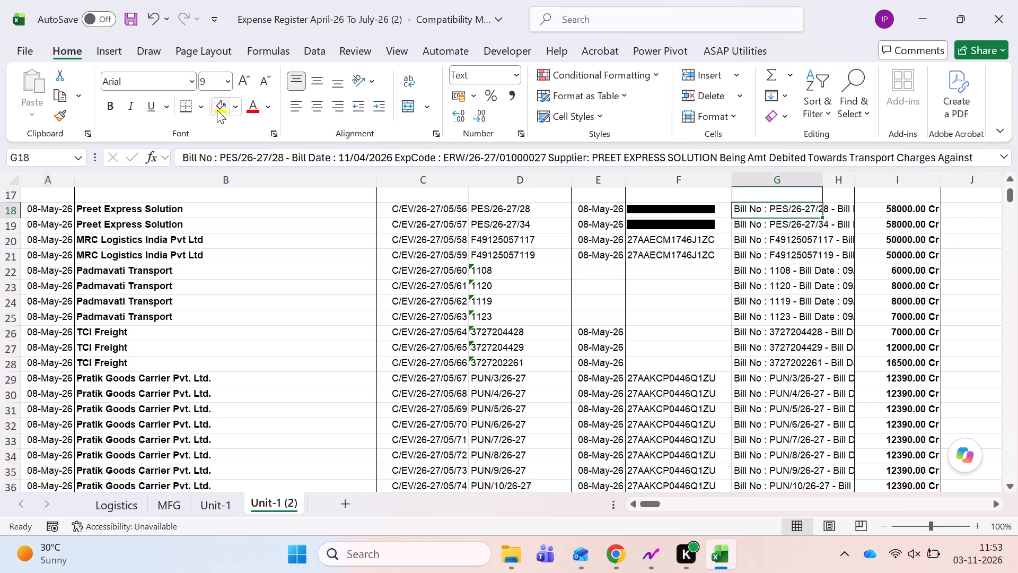
key("ctrl+Left")
key("ctrl+Left")
key("Right")
key("shift+Down")
left_click(217, 110)
Check the MRC Logistics India Pvt Ltd narration in G20 and highlight the two MRC names in B20:B21 yellow.
key("Down")
key("Down")
key("Right")
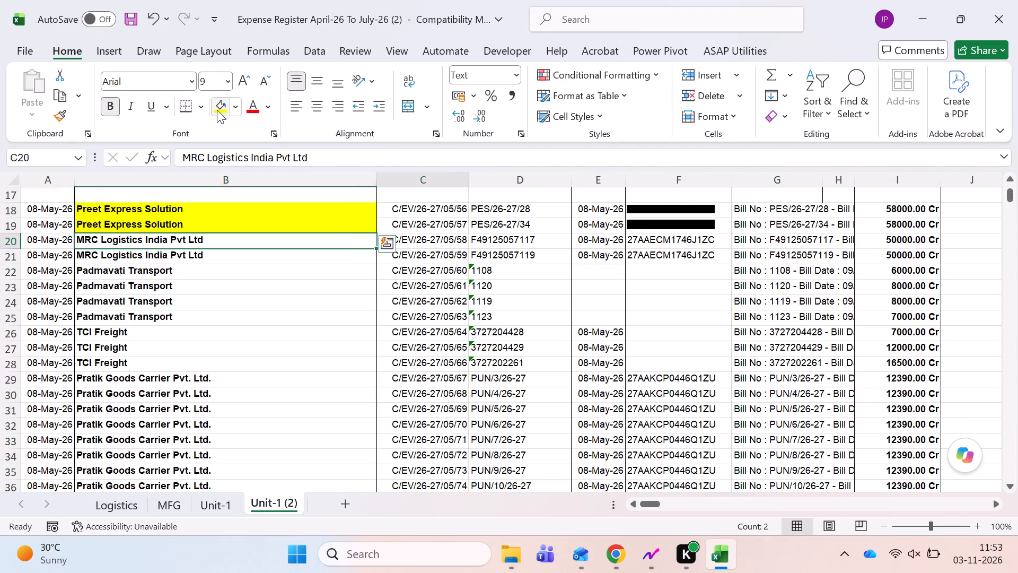
key("Right")
key("Right")
key("Right")
key("Right")
key("F2")
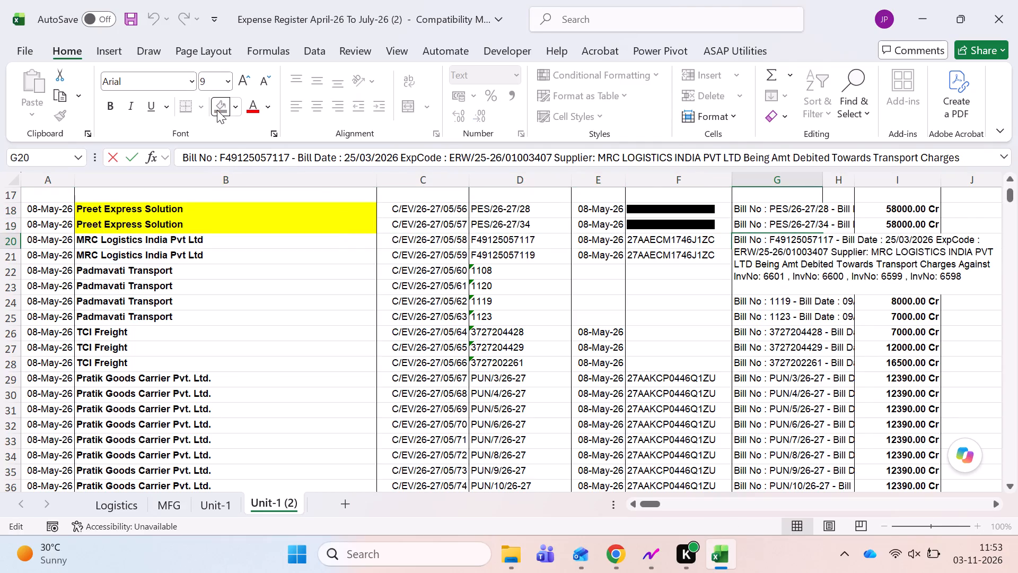
key("Escape")
key("Left")
key("Left")
key("Left")
key("Left")
key("Left")
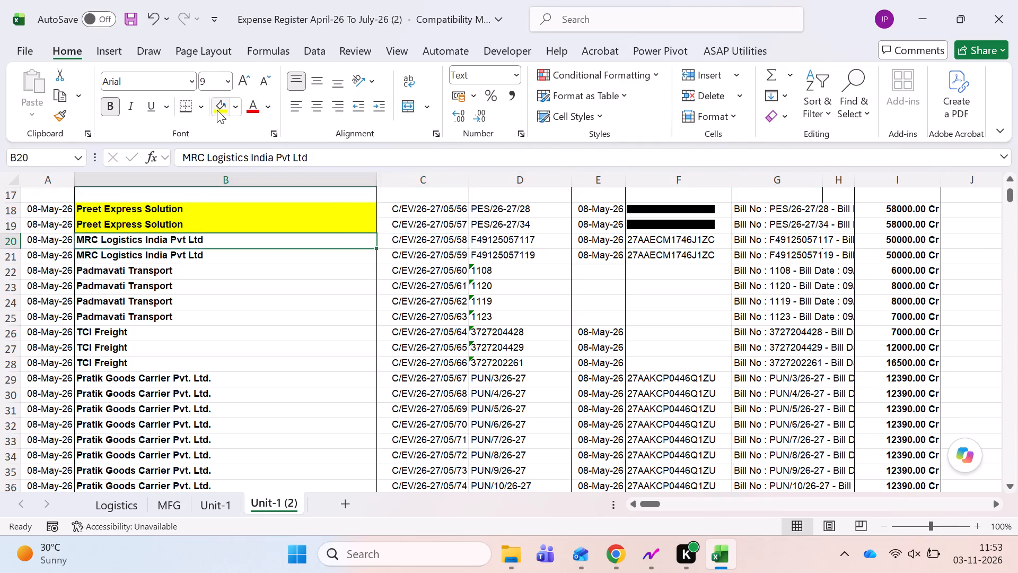
key("shift+Down")
left_click(217, 110)
Read the full narrations of the Padmavati Transport and TCI Freight vouchers in G22 through G28.
key("Down")
key("Down")
key("Right")
key("Right")
key("Right")
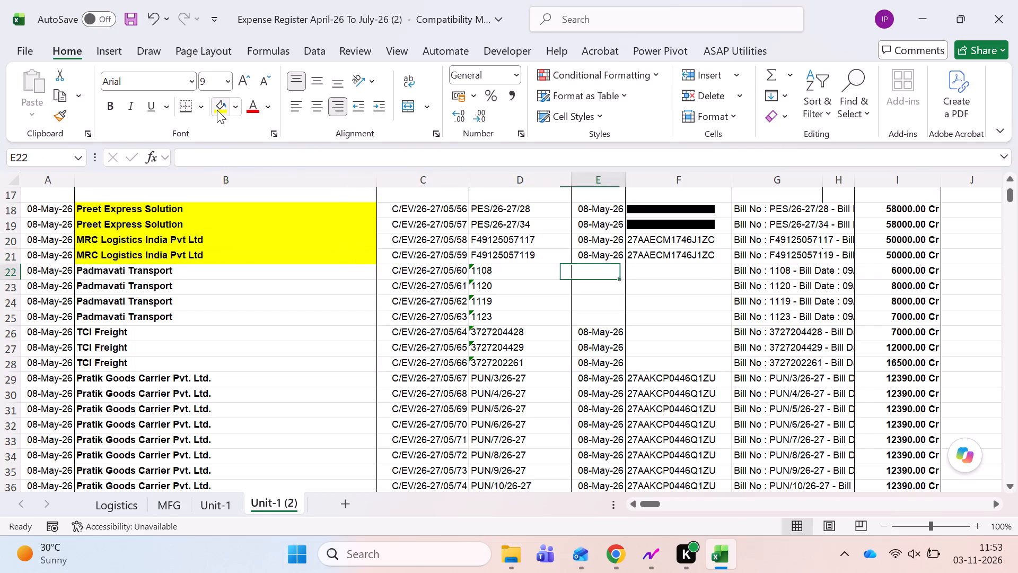
key("Right")
key("Right")
key("F2")
key("Return")
key("F2")
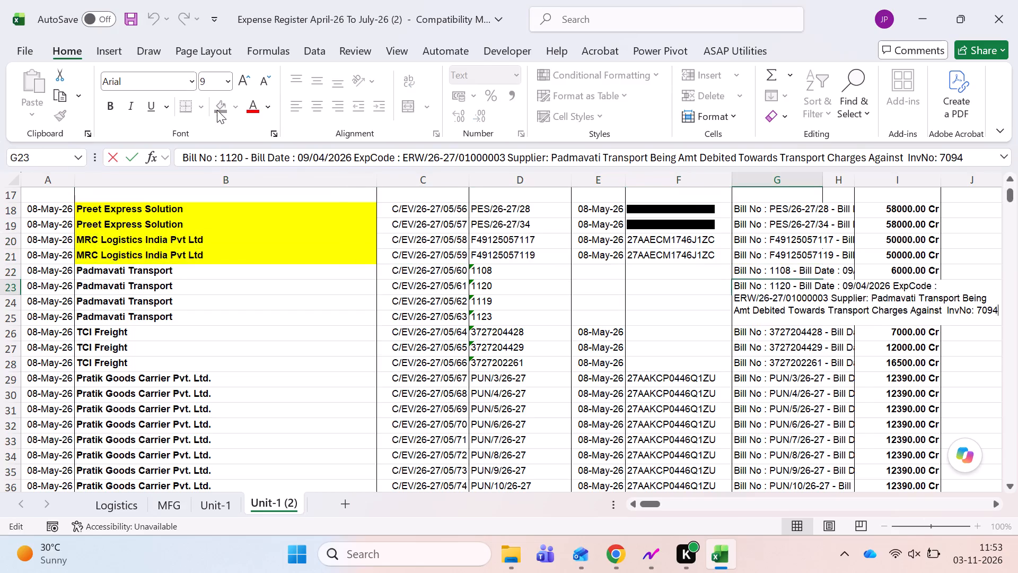
key("Return")
key("F2")
key("Return")
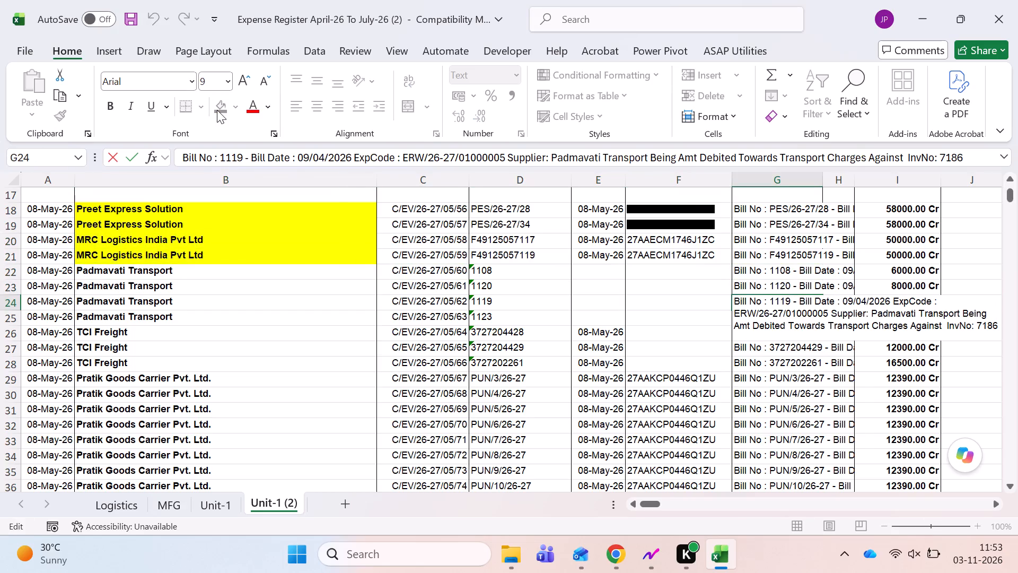
key("F2")
key("Return")
key("F2")
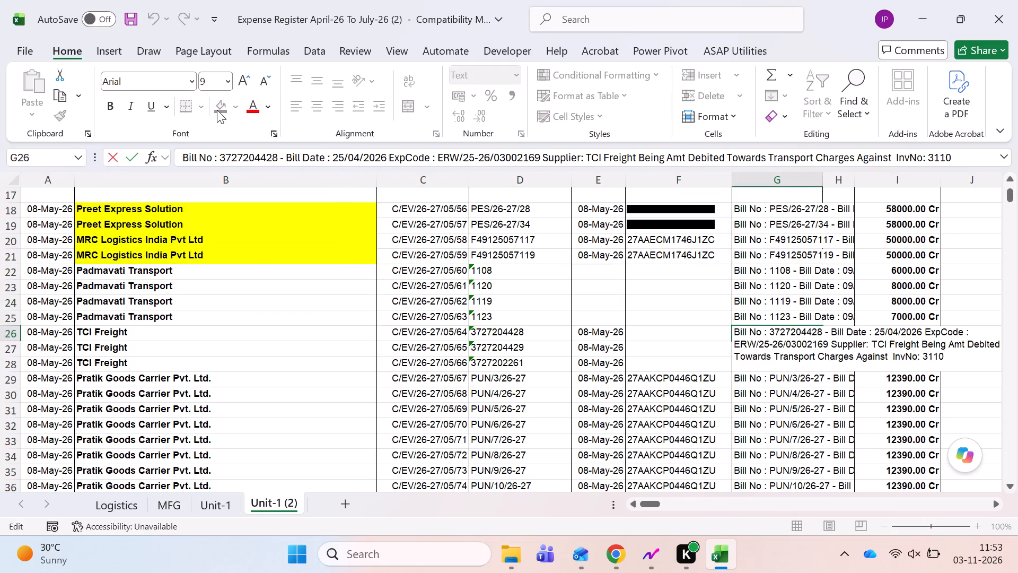
key("Return")
key("F2")
key("Return")
key("F2")
key("Return")
Delete rows 22 to 28, the four Padmavati Transport and three TCI Freight vouchers.
key("Up")
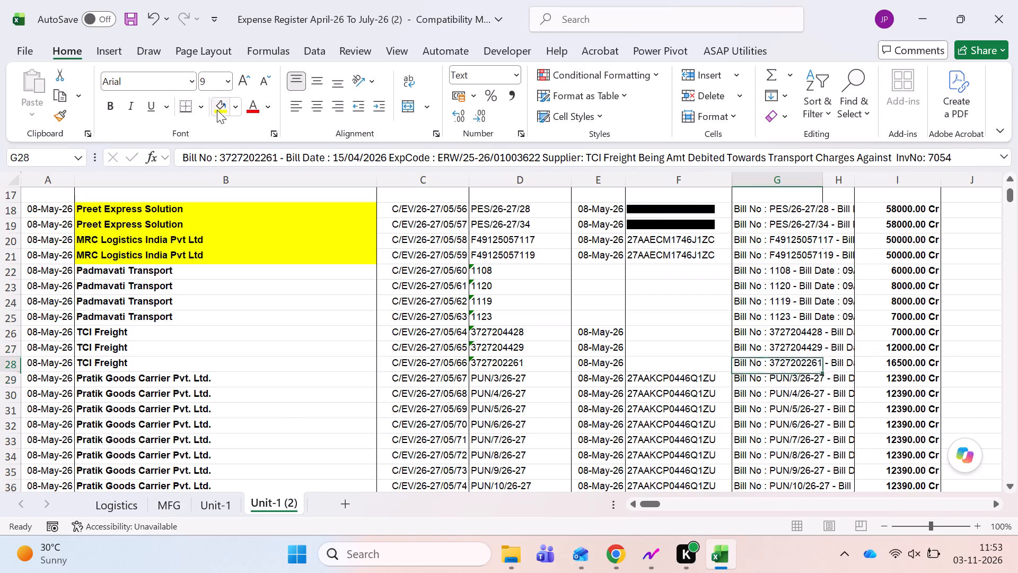
key("shift+space")
key("shift+Up")
key("shift+Up")
key("shift+Up")
key("shift+Up")
key("shift+Up")
key("shift+Up")
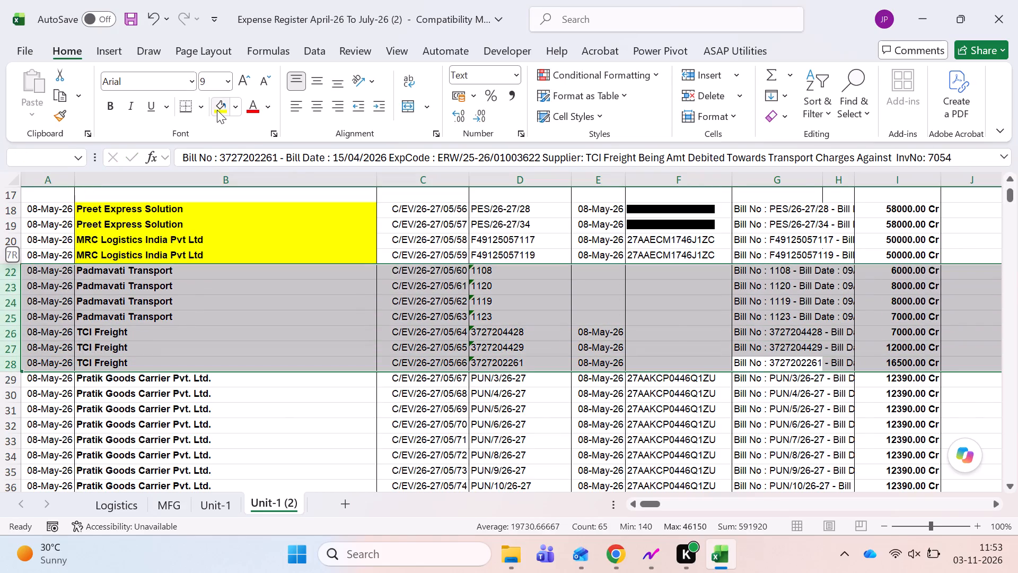
key("ctrl+minus")
key("Down")
key("Up")
Read the full narrations of the Pratik Goods Carrier Pvt. Ltd. vouchers in G22 through G26.
key("Up")
key("Up")
key("Up")
key("Up")
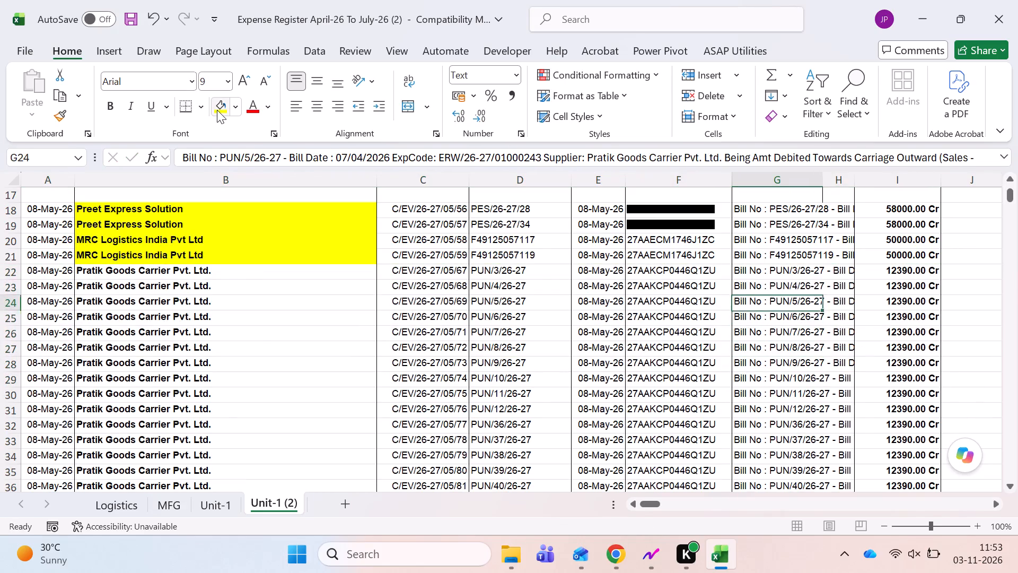
key("Up")
key("Up")
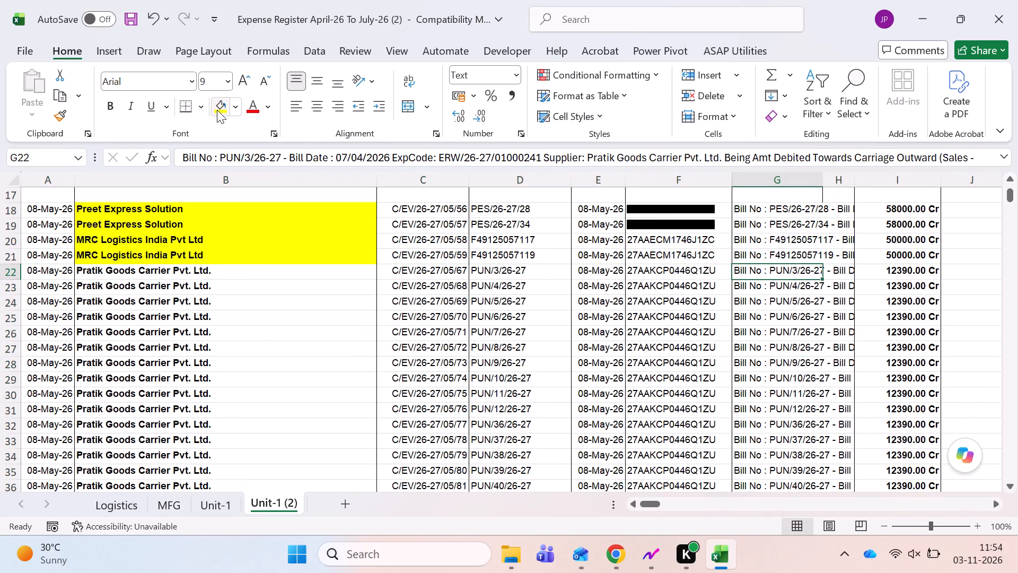
key("F2")
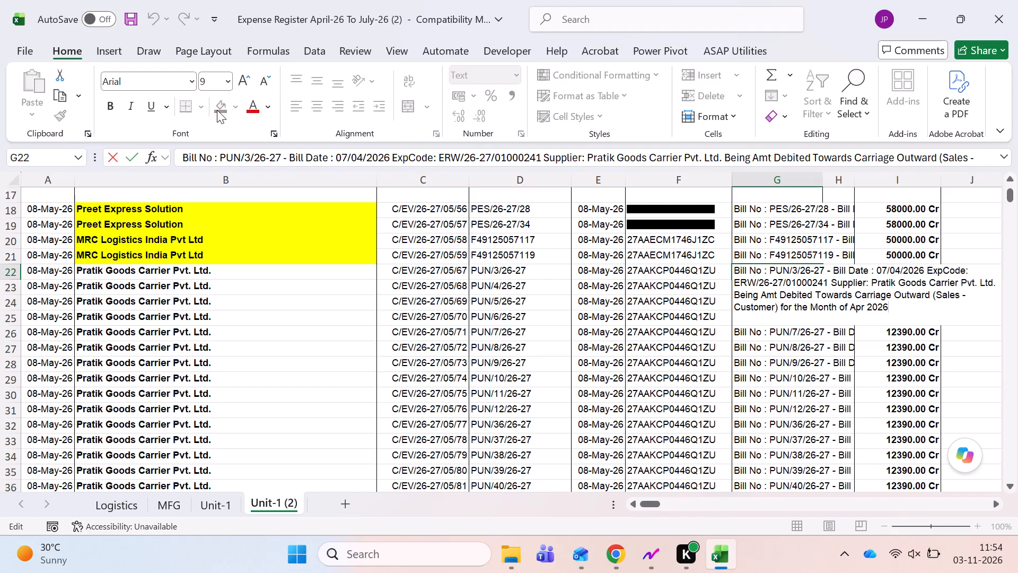
key("F2")
key("Return")
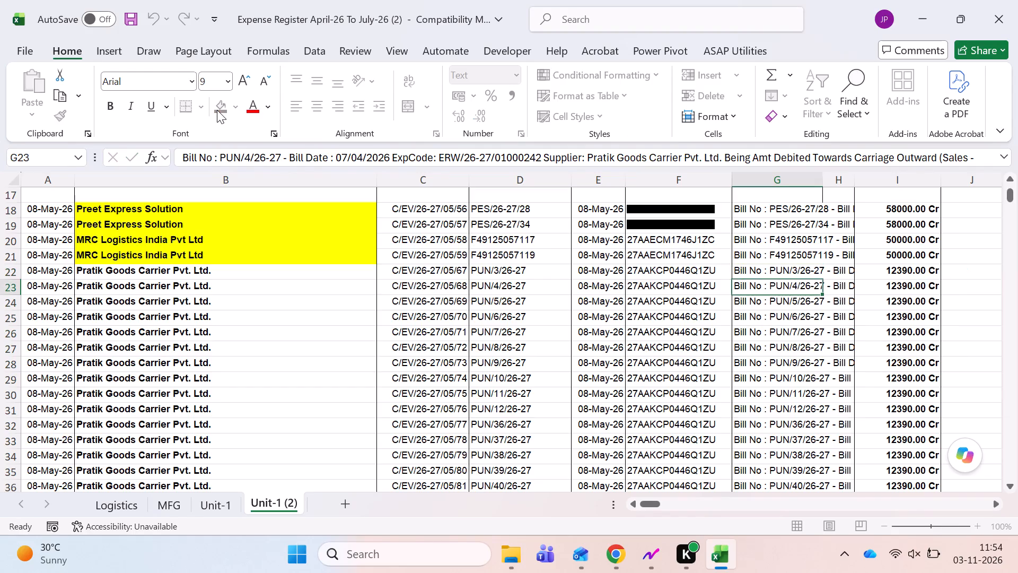
key("F2")
key("Return")
key("F2")
key("Return")
key("F2")
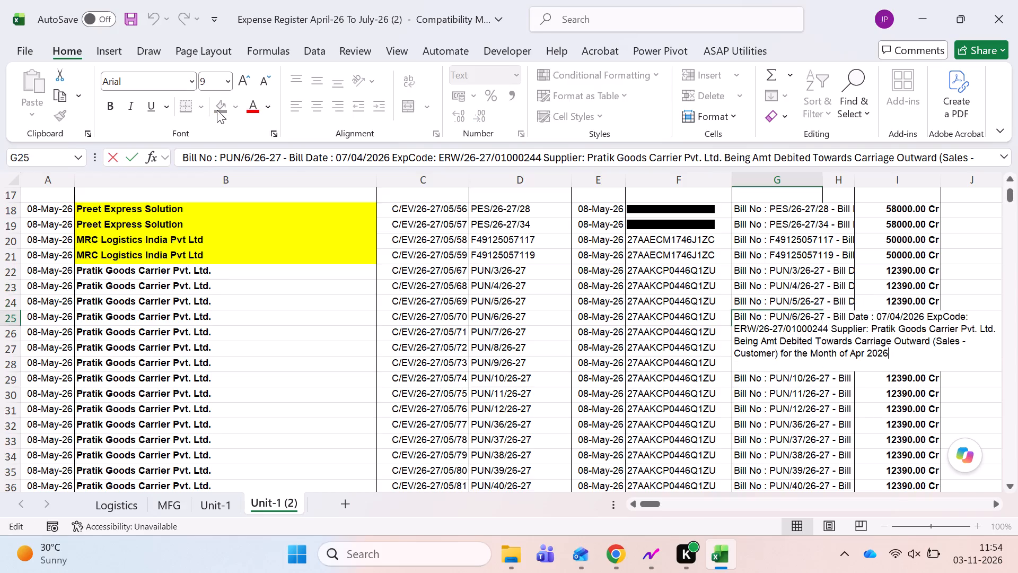
key("Return")
key("F2")
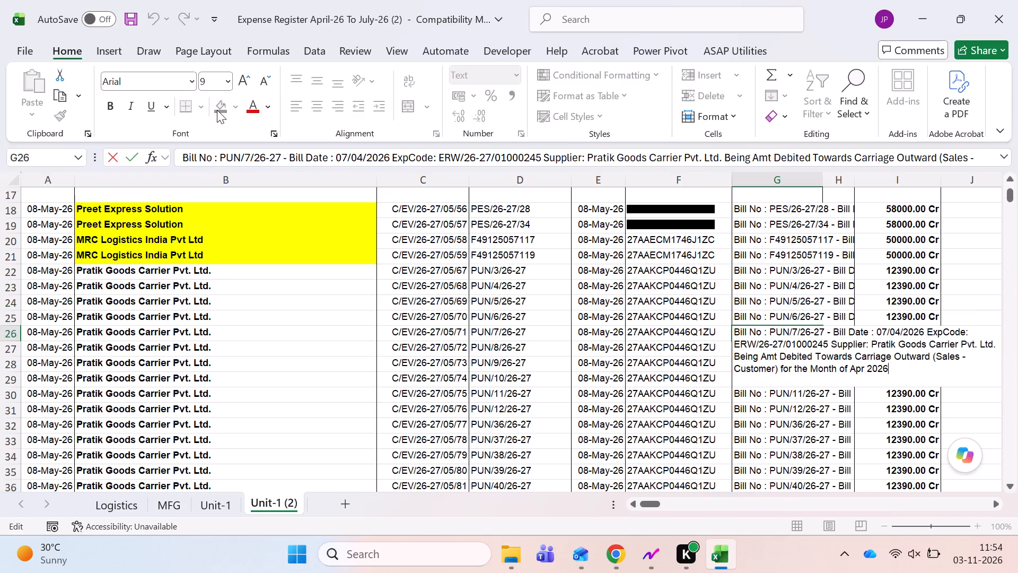
key("Return")
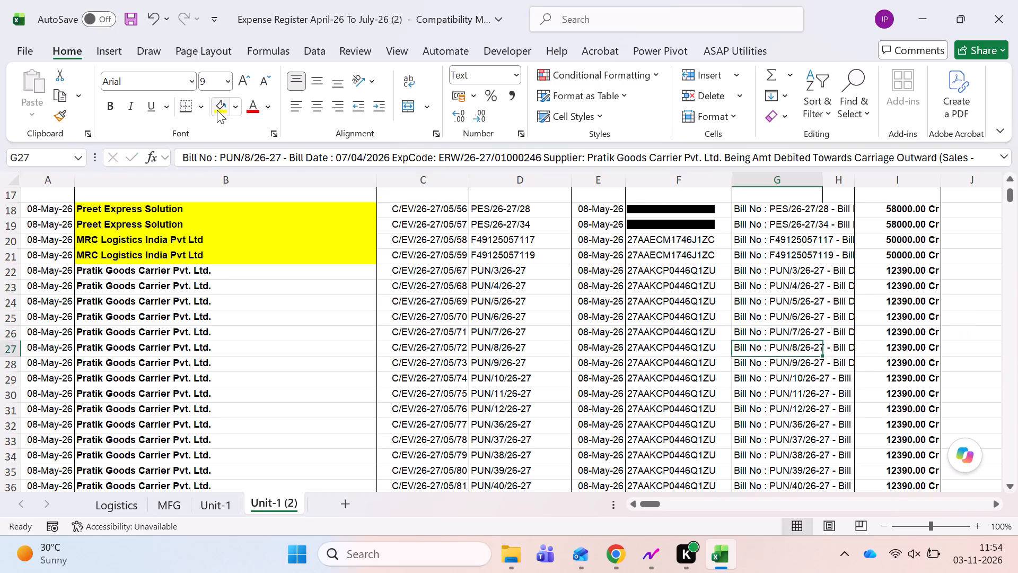
Examine the amount columns to the right of the narration for the Pratik Goods Carrier voucher in row 27.
key("Right")
key("Right")
key("Right")
key("Right")
key("Right")
key("Right")
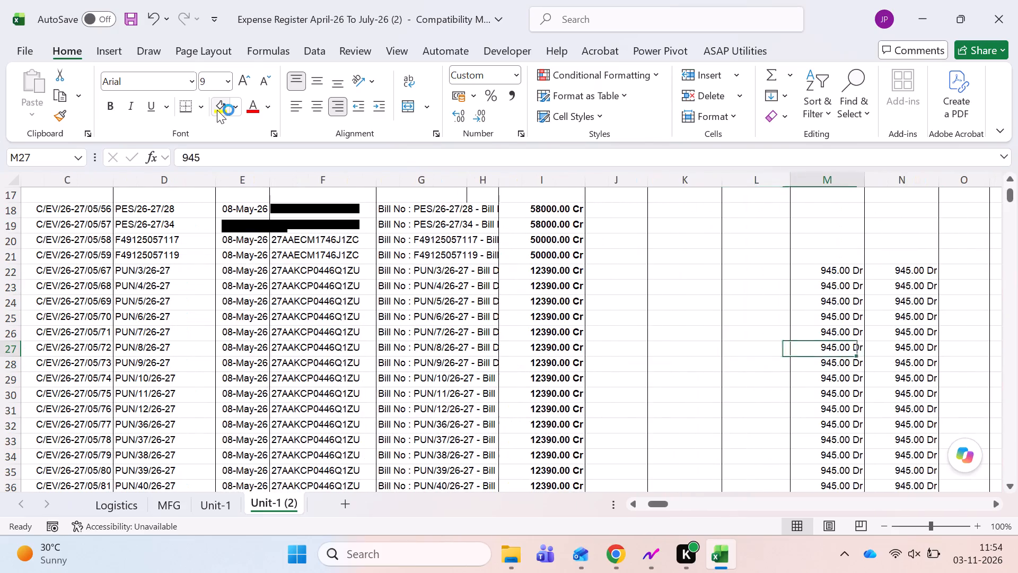
key("Right")
key("Right")
key("Right")
key("Right")
key("Left")
key("Left")
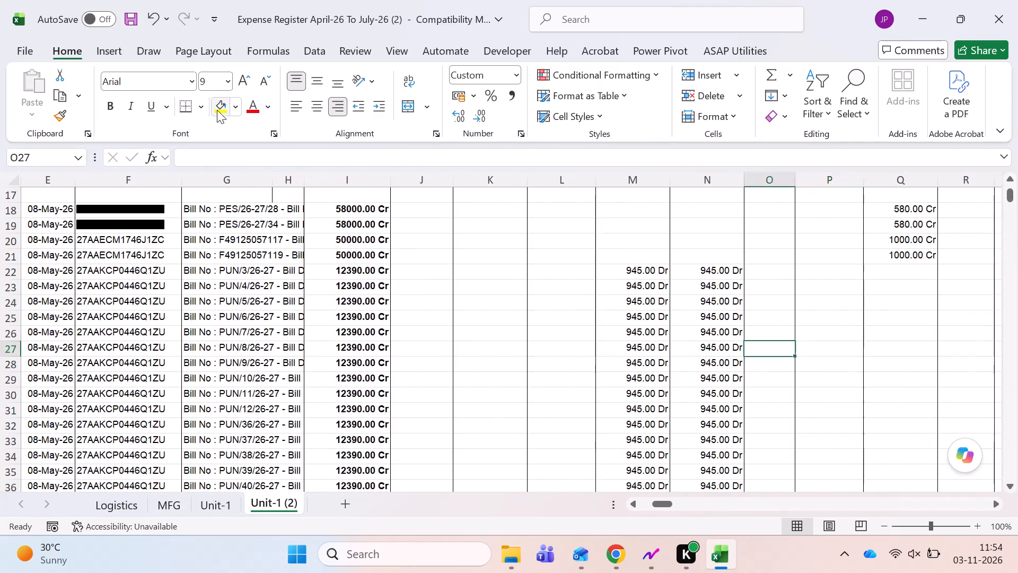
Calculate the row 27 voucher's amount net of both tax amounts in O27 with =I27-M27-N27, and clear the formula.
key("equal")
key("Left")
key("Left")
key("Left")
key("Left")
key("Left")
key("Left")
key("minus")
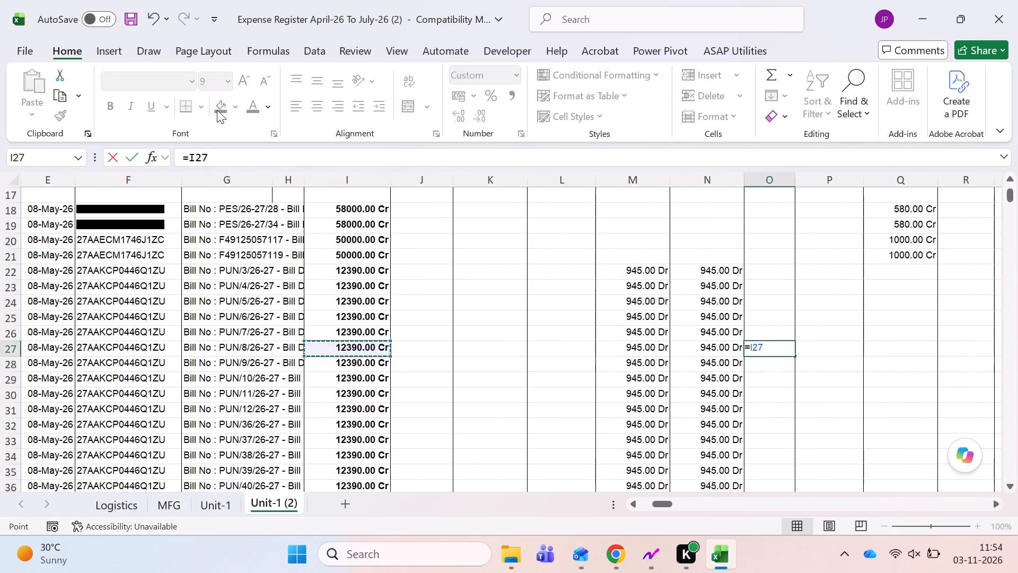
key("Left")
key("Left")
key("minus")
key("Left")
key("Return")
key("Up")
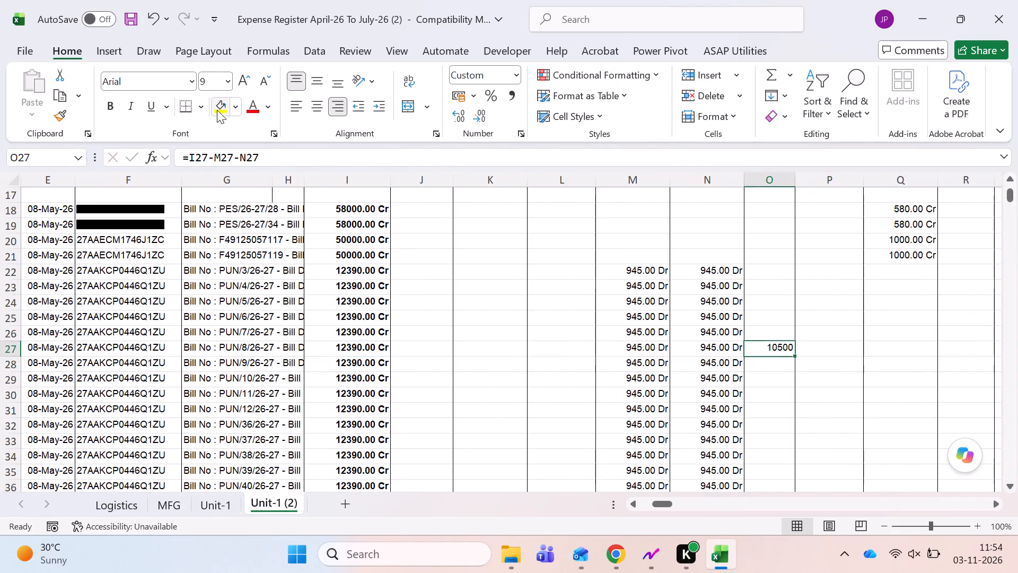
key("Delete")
Examine the narrations in column G from the Pratik Goods Carrier voucher in row 28 through the first TCI Freight voucher in row 48.
key("Left")
key("Left")
key("Left")
key("Left")
key("Left")
key("Left")
key("Left")
key("Left")
key("Left")
key("Left")
key("Left")
key("Left")
key("Left")
key("Left")
key("Left")
key("Left")
key("Left")
key("Left")
key("Left")
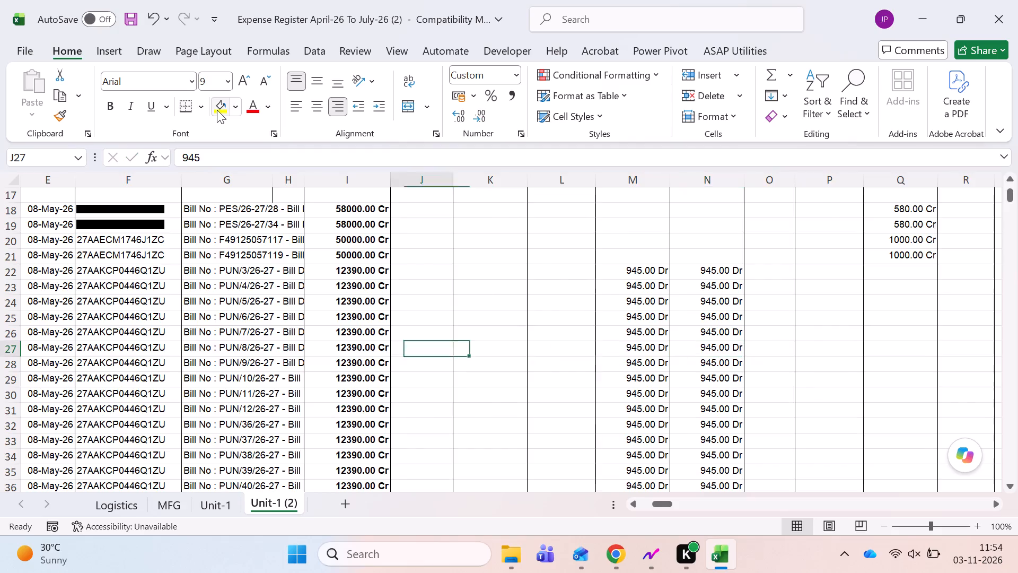
key("Right")
key("Right")
key("Right")
key("Right")
key("Right")
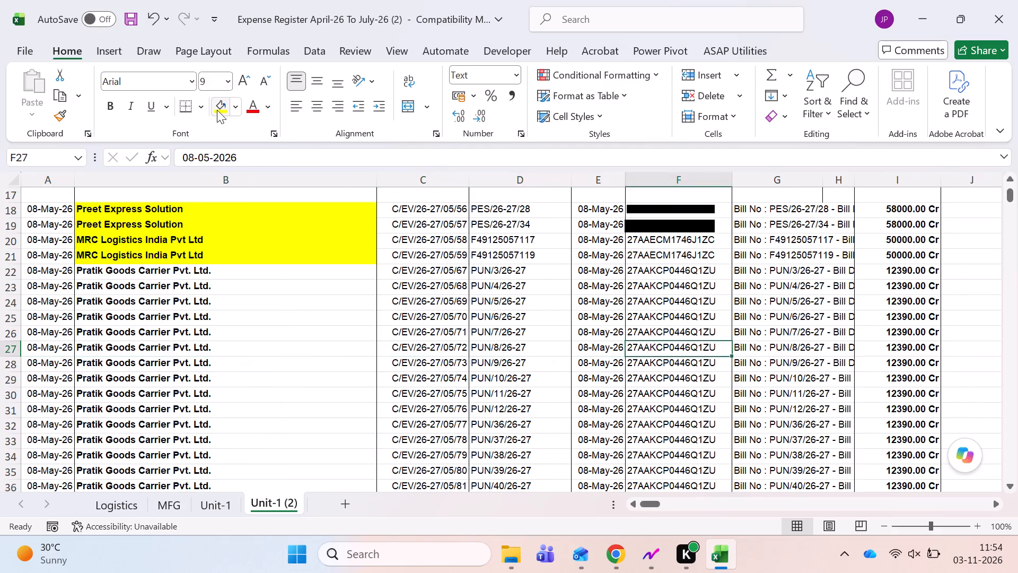
key("Right")
key("Right")
key("Down")
key("Left")
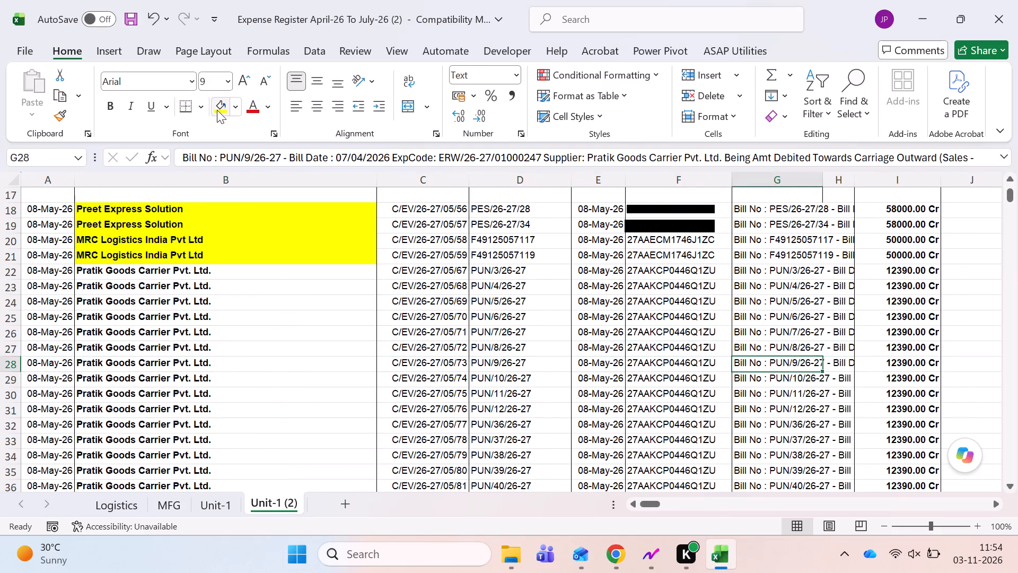
key("Down")
key("Down")
key("Down")
key("Down")
key("Down")
key("Down")
key("Down")
key("Down")
key("Down")
key("Down")
key("Down")
key("Down")
key("Down")
key("Down")
key("Down")
key("Down")
key("Down")
key("Down")
key("Down")
key("Down")
key("Down")
key("Down")
key("Down")
key("Down")
key("Down")
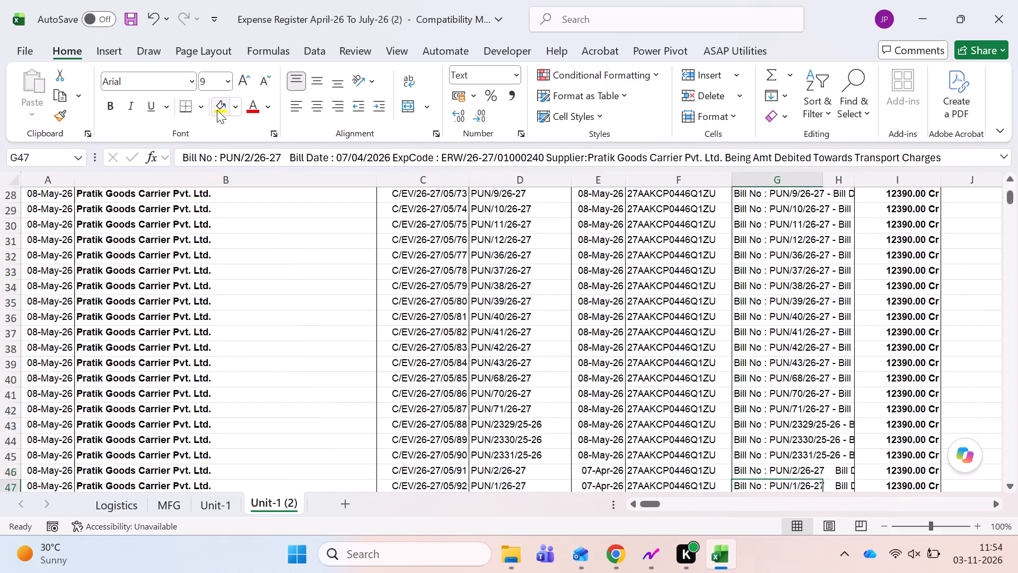
key("Up")
key("Up")
key("Up")
key("Up")
key("Up")
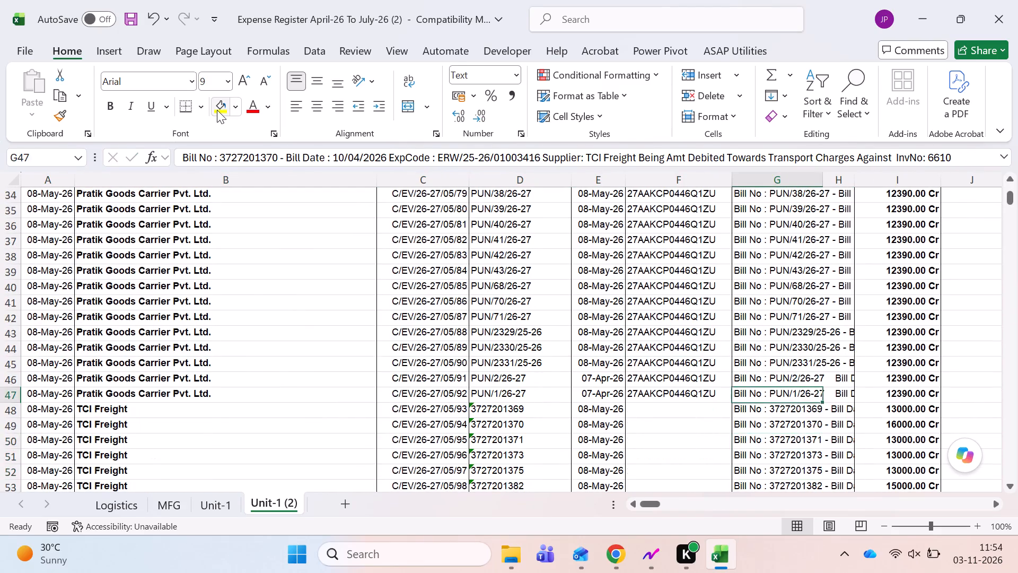
key("F2")
key("Return")
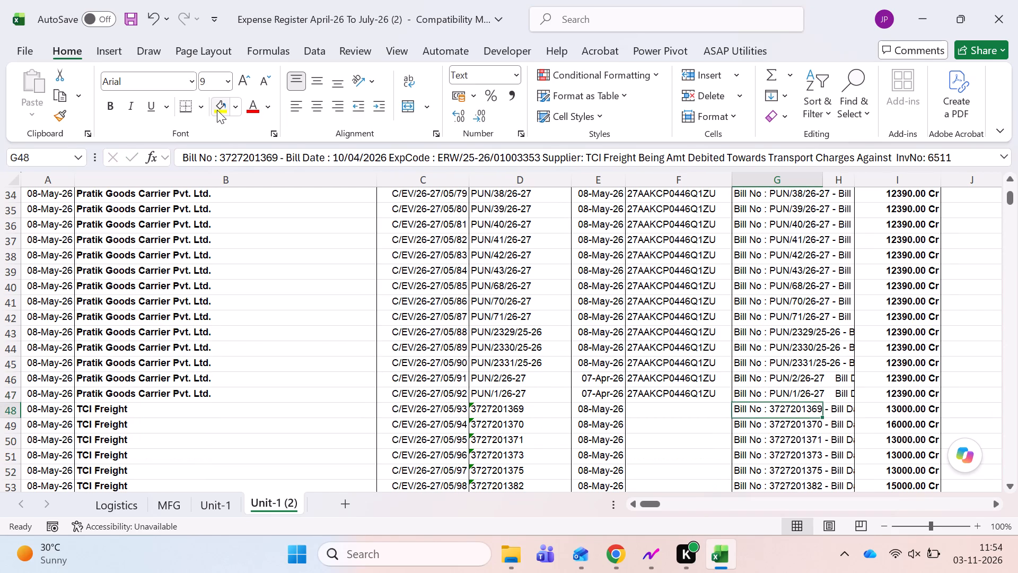
key("Right")
key("Left")
key("Right")
key("Left")
key("F2")
key("Escape")
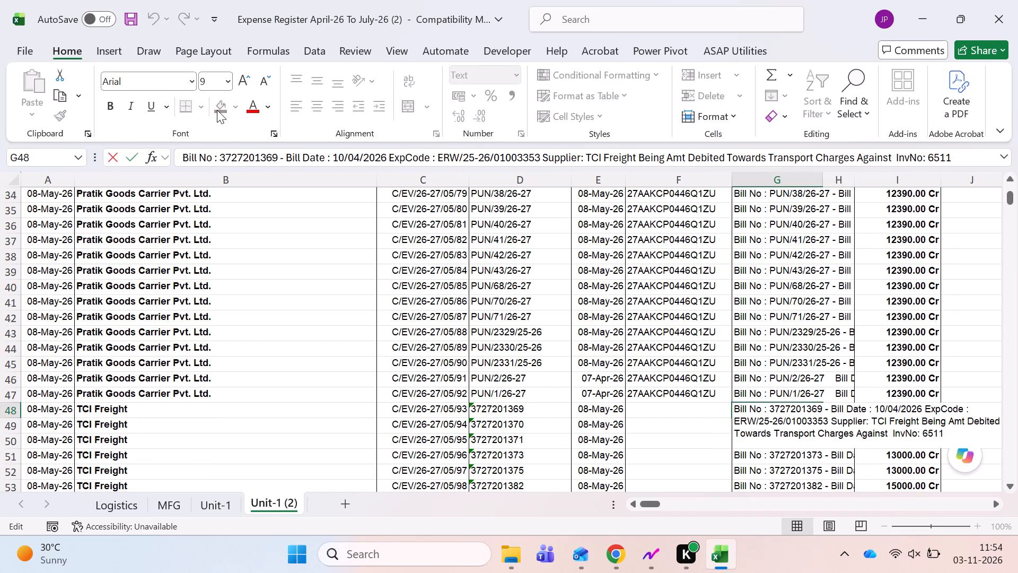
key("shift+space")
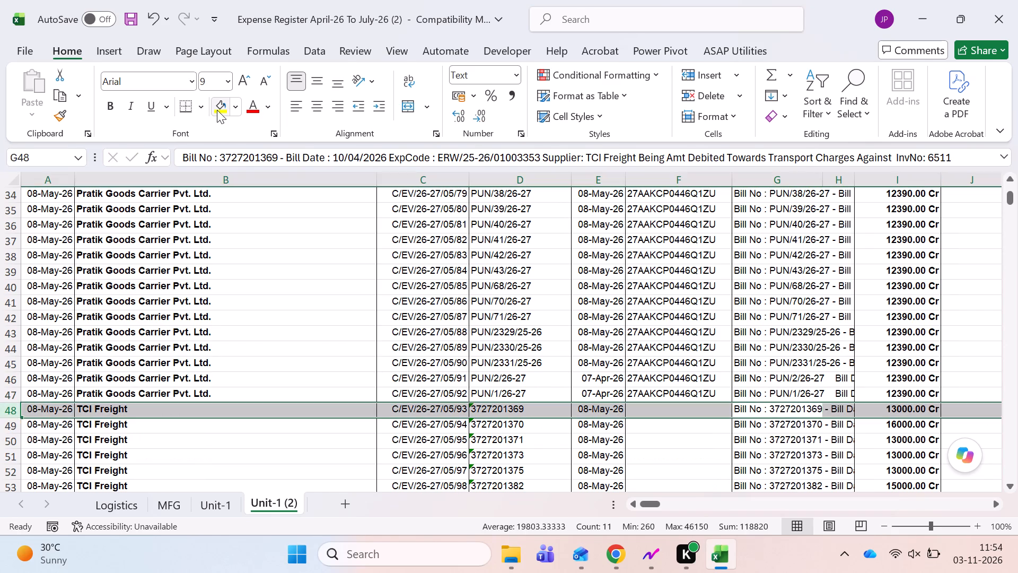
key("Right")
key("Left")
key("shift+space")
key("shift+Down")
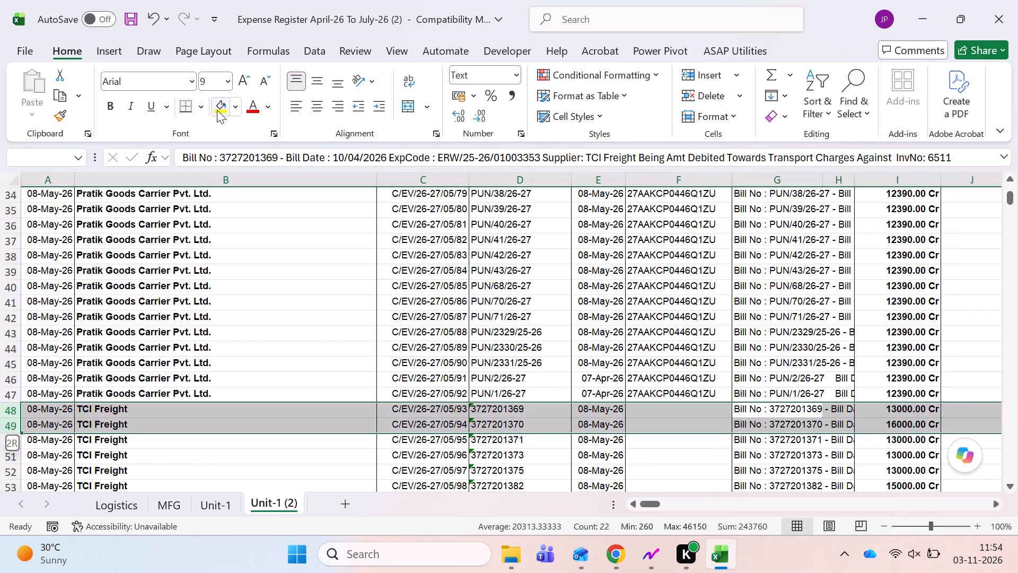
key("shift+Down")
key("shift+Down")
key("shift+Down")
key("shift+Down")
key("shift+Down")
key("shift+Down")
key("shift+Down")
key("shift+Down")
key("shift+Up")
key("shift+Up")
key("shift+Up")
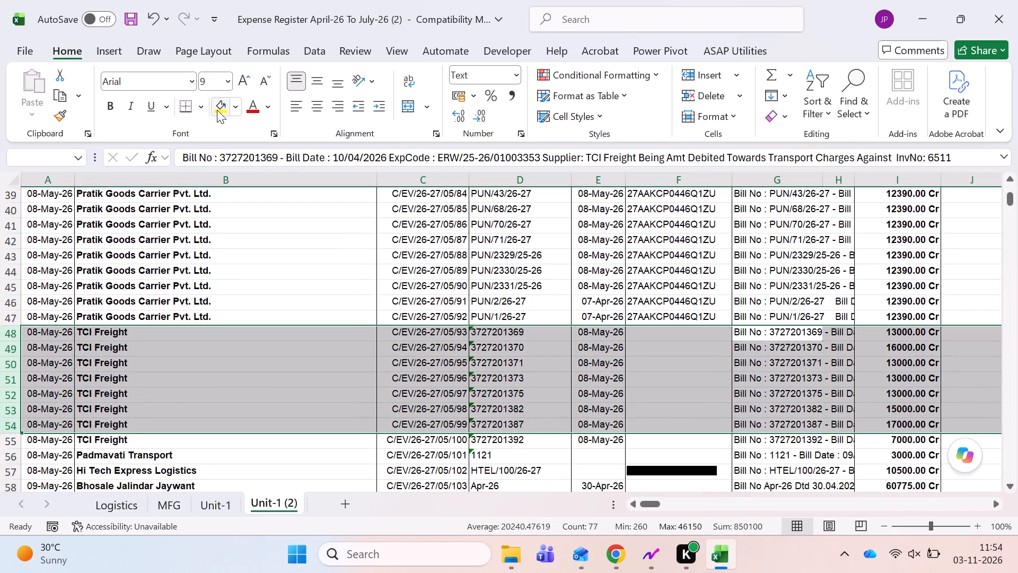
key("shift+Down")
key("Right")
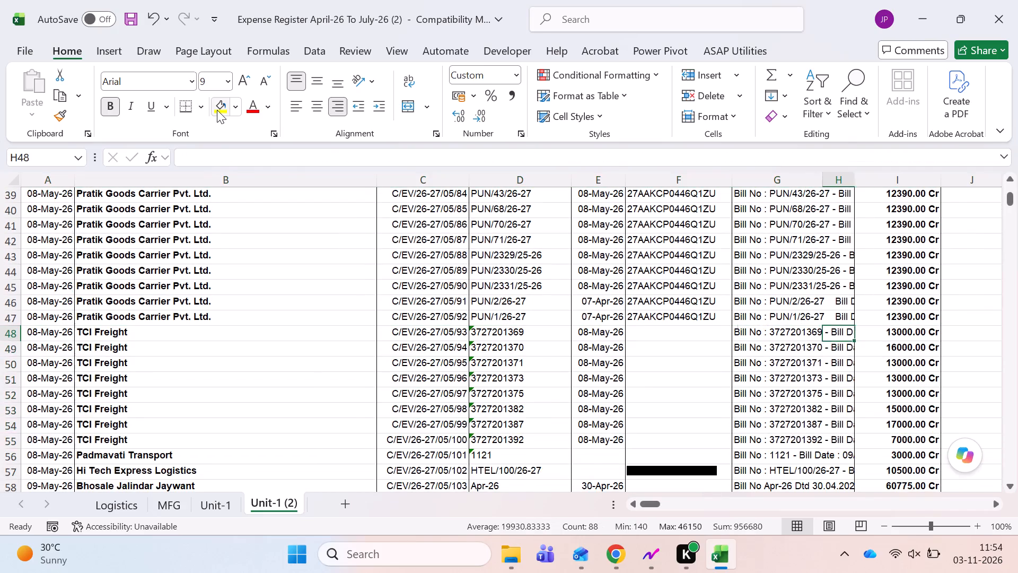
Read the full narrations of the TCI Freight vouchers in G48 through G55.
key("Left")
key("F2")
key("Return")
key("F2")
key("Return")
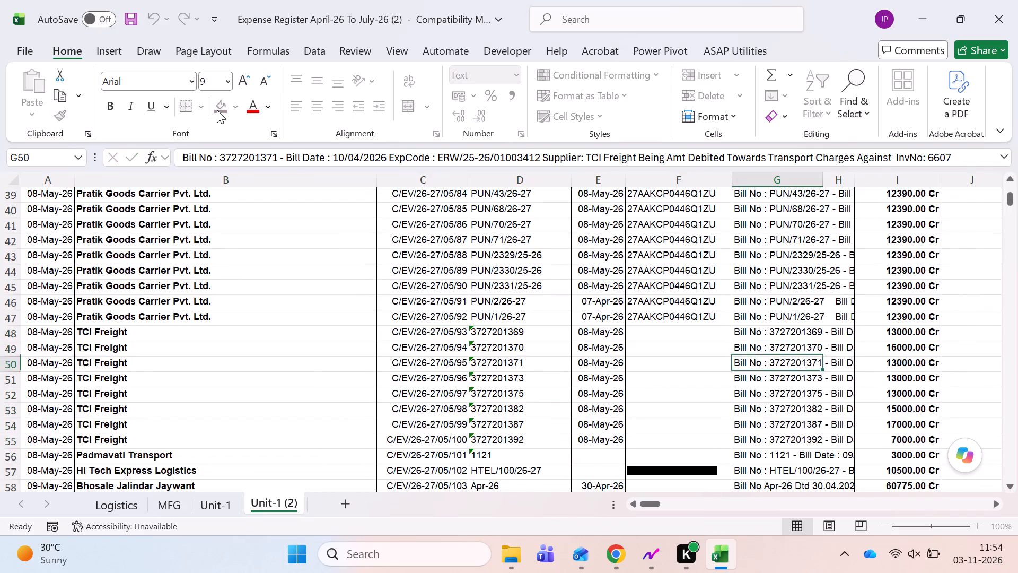
key("F2")
key("Return")
key("F2")
key("Return")
key("F2")
key("Return")
key("F2")
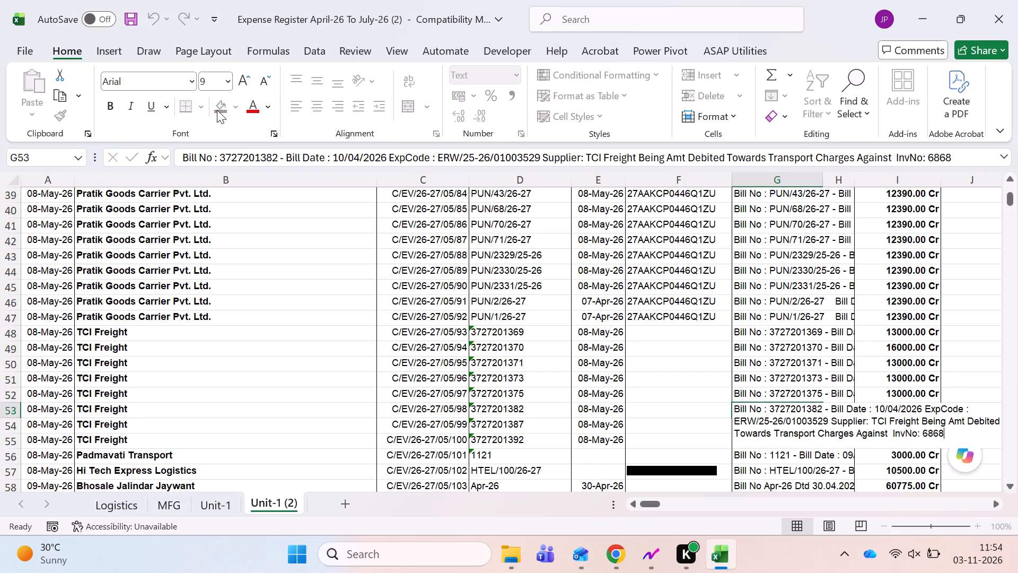
key("Return")
key("F2")
key("Return")
key("F2")
key("Return")
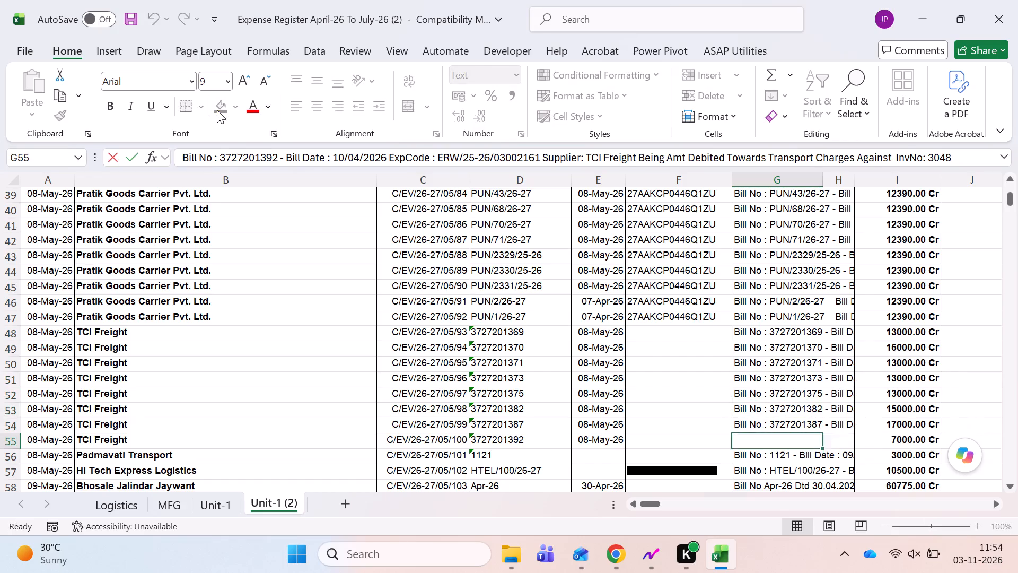
Delete rows 48 to 55, the eight TCI Freight vouchers.
key("Down")
key("Up")
key("Up")
key("shift+space")
key("shift+Up")
key("shift+Up")
key("shift+Up")
key("shift+Up")
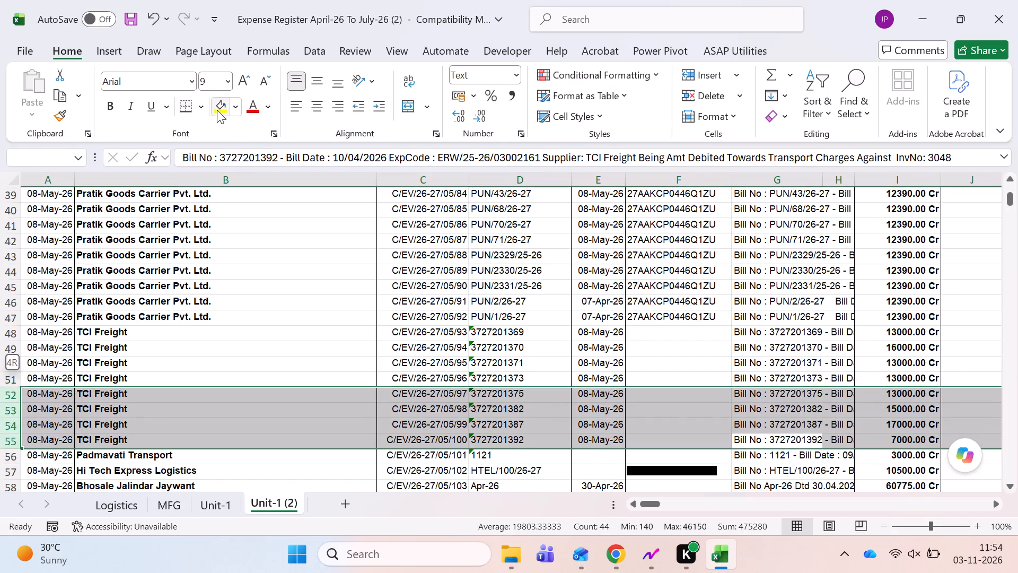
key("shift+Up")
key("shift+Up")
key("shift+Up")
key("ctrl+minus")
key("Down")
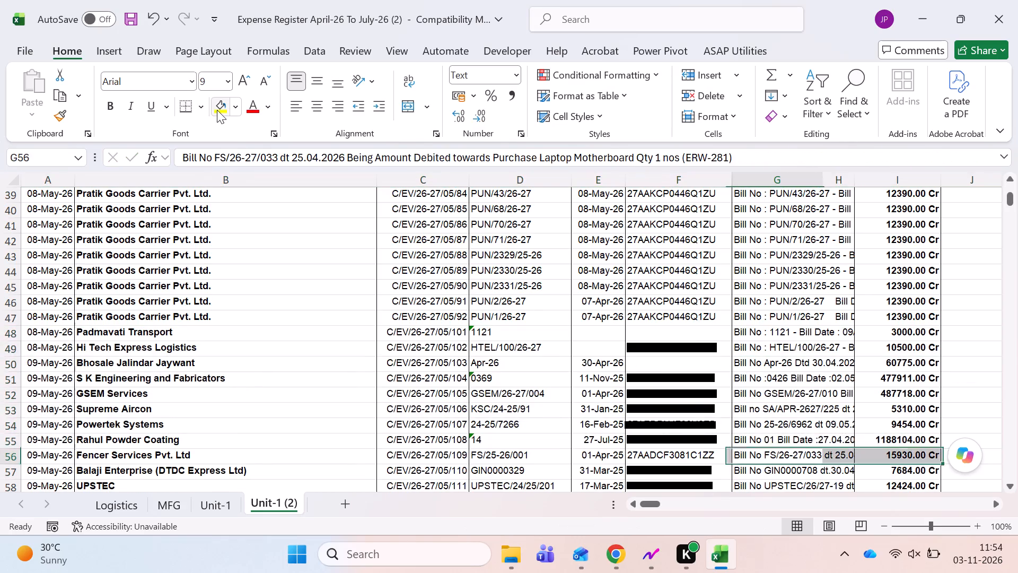
Read the full narration of the Padmavati Transport voucher in G48.
key("Up")
key("Up")
key("Up")
key("Up")
key("Up")
key("Up")
key("Up")
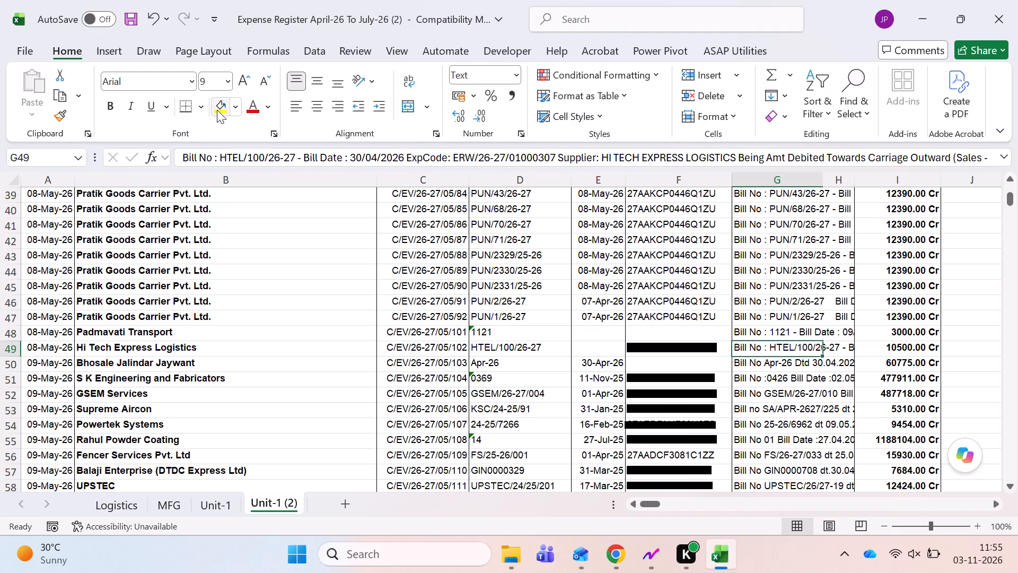
key("Up")
key("F2")
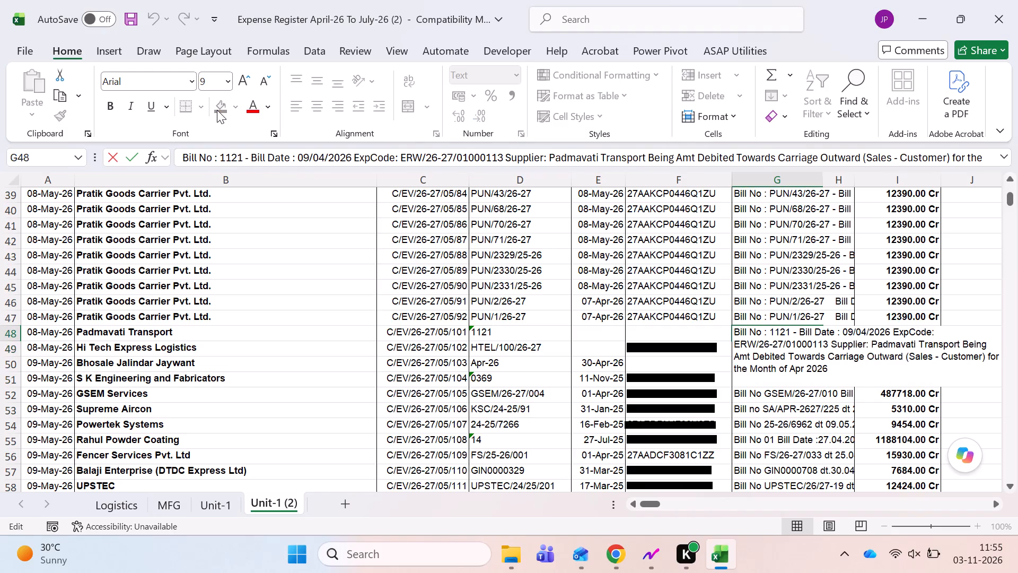
key("Return")
key("Up")
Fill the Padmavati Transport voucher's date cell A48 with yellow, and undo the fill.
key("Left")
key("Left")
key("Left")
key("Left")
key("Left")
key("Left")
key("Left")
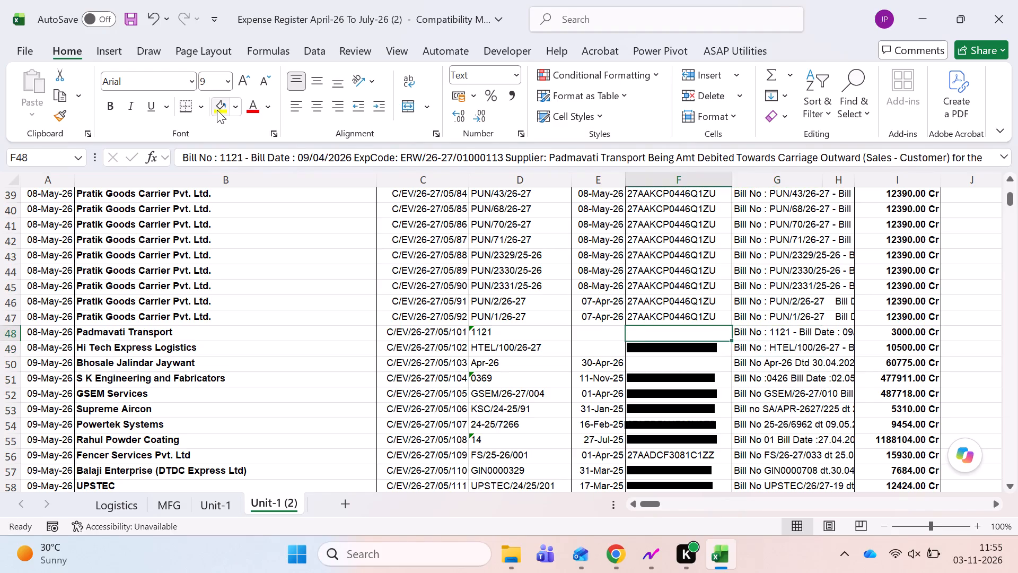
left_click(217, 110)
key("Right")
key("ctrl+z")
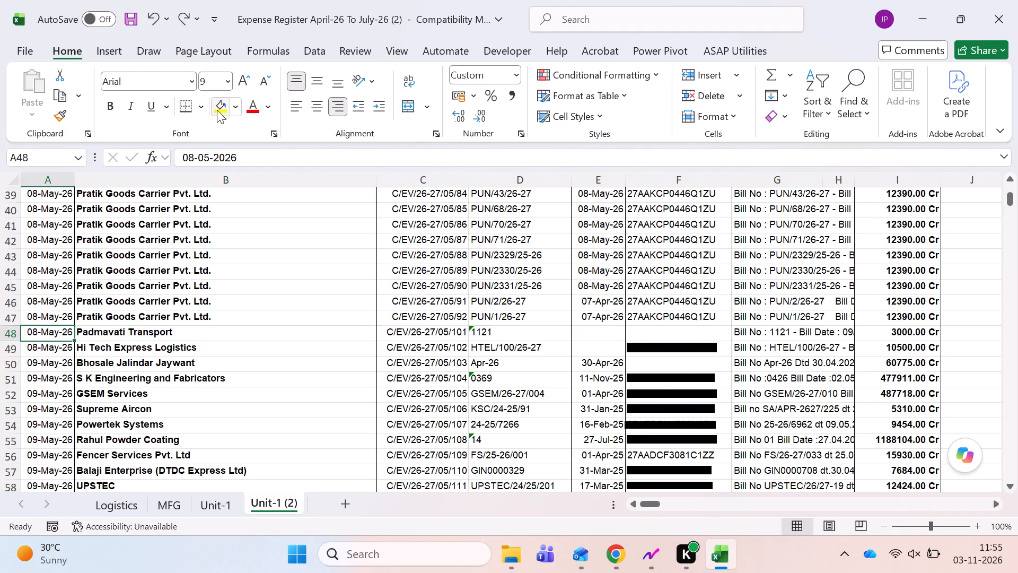
Reread the full narration of the Padmavati Transport voucher in G48.
key("Right")
key("Right")
key("Right")
key("Right")
key("Right")
key("Right")
key("F2")
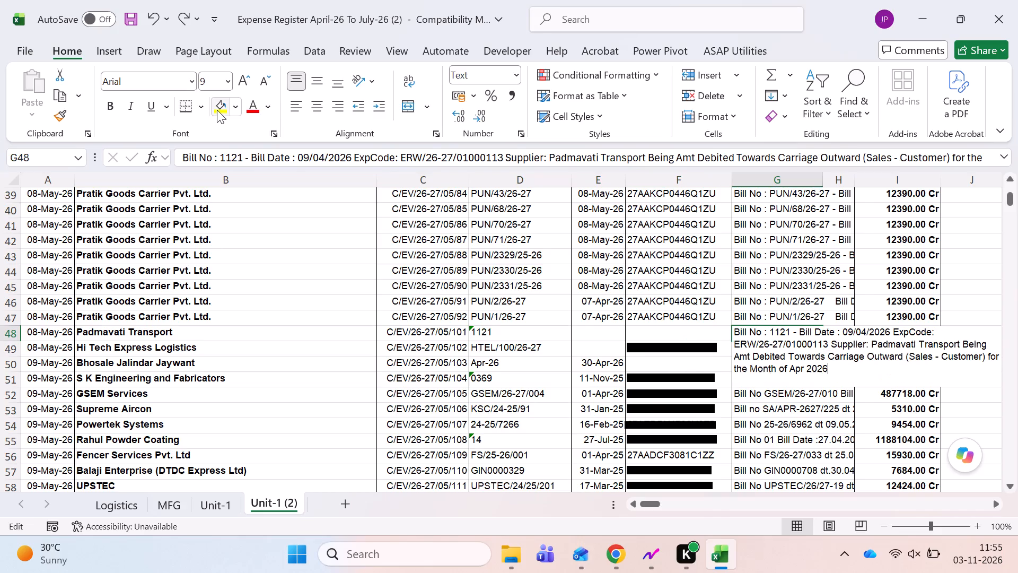
key("Escape")
Fill the party name cell B48 of the Padmavati Transport voucher with yellow.
key("Left")
key("Left")
key("Left")
key("Left")
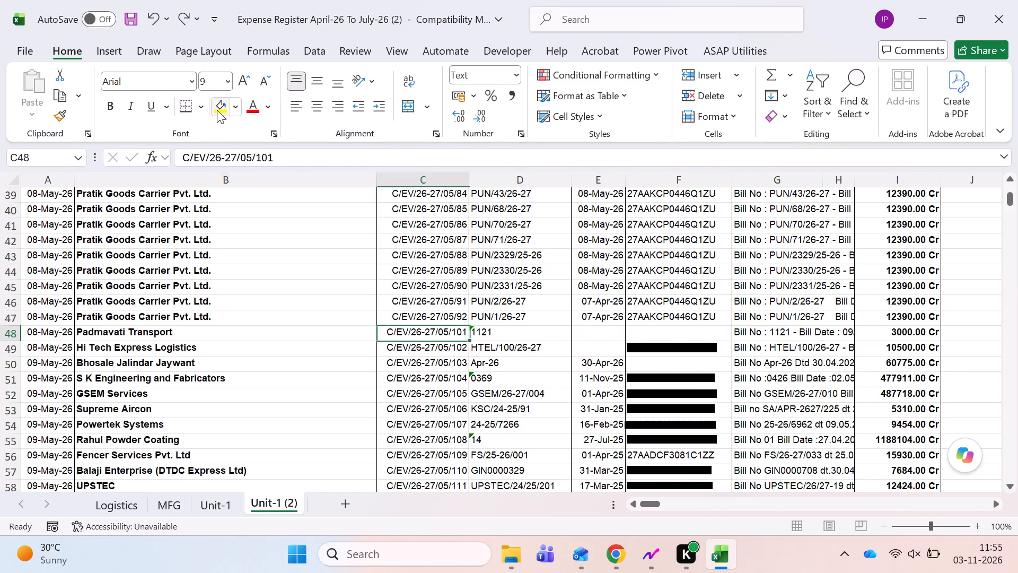
key("Left")
key("Left")
key("Right")
left_click(217, 110)
Read the full narrations of the Hi Tech Express Logistics voucher in G49 and the voucher below it in G50.
key("Right")
key("Right")
key("Right")
key("Right")
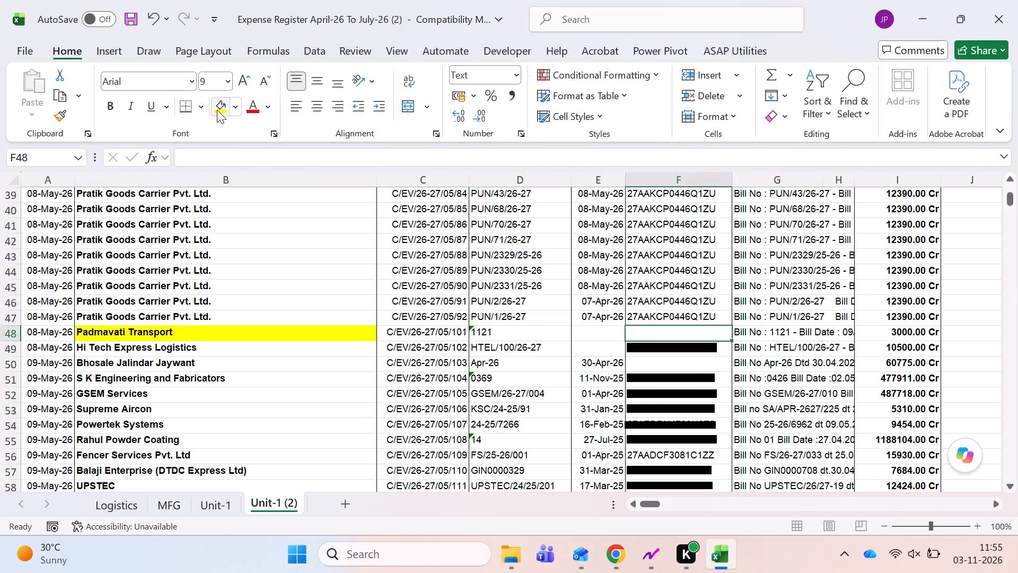
key("Right")
key("Down")
key("F2")
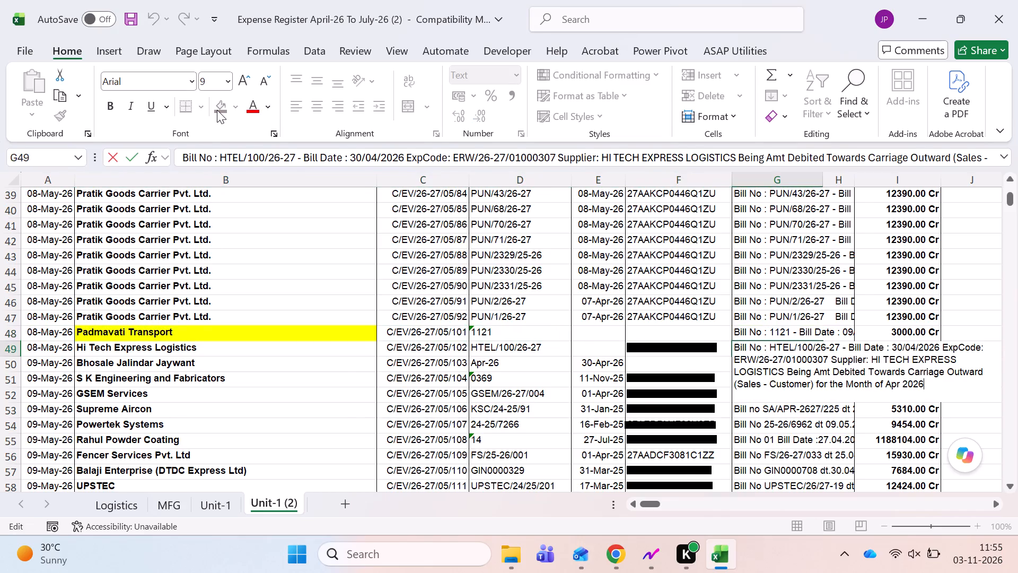
key("Escape")
key("Right")
key("Right")
key("Left")
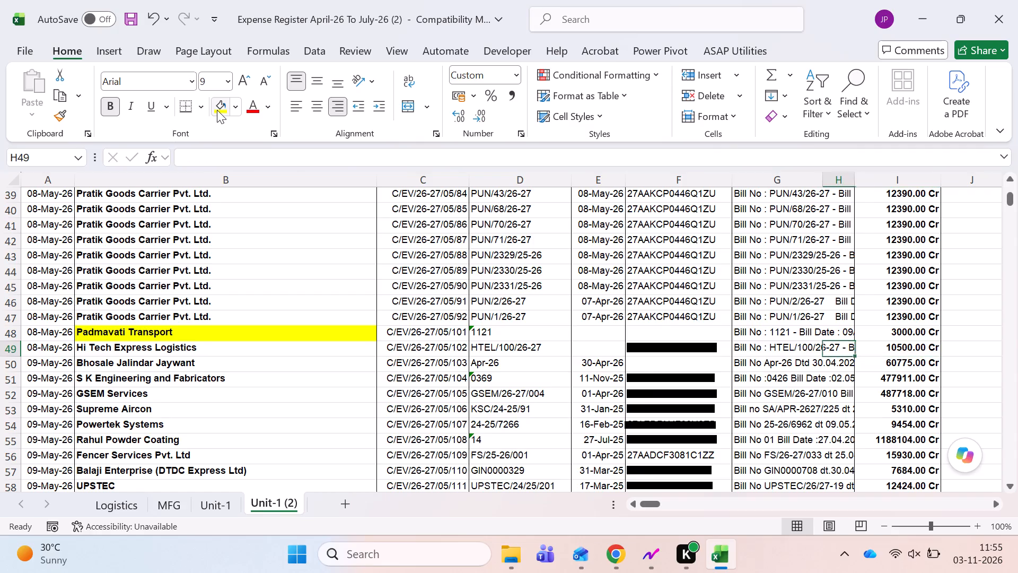
key("Left")
key("Left")
key("Right")
key("Down")
key("F2")
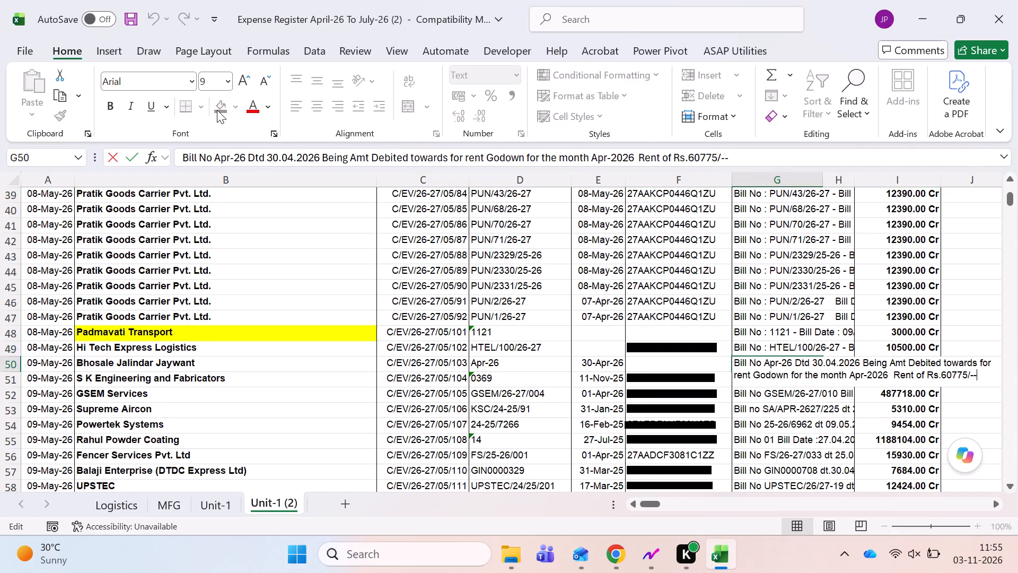
key("Escape")
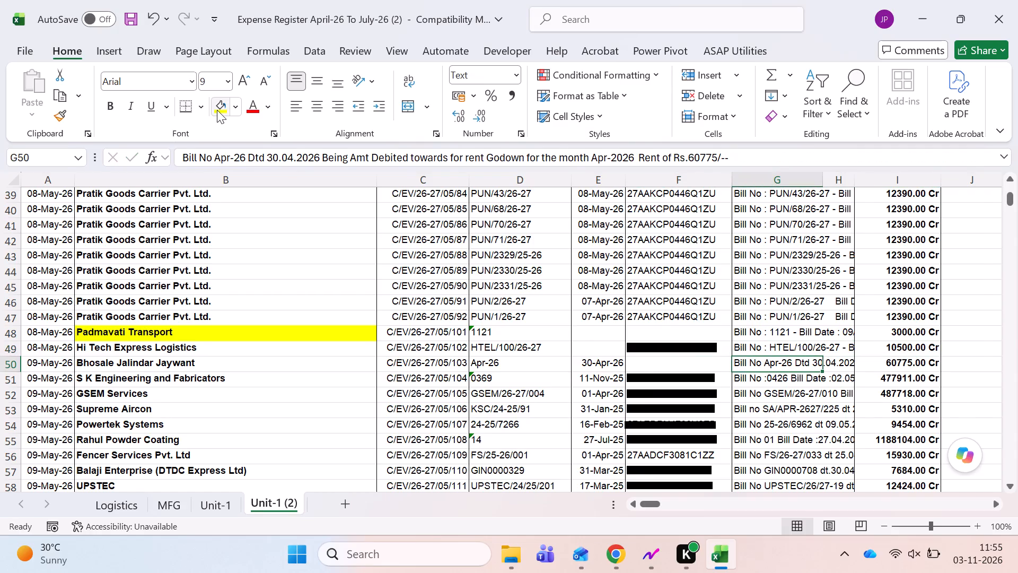
Delete rows 50 to 72, vouchers C/EV/26-27/05/103 to 125, up to the next block of Padmavati Transport vouchers.
key("Page_Down")
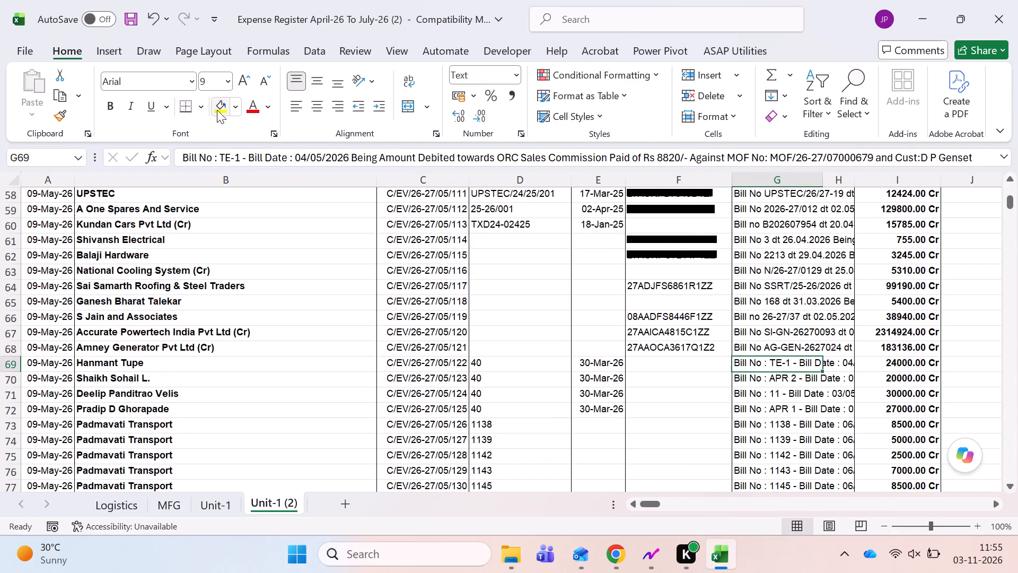
scroll(217, 110, "up", 3)
scroll(274, 299, "up", 3)
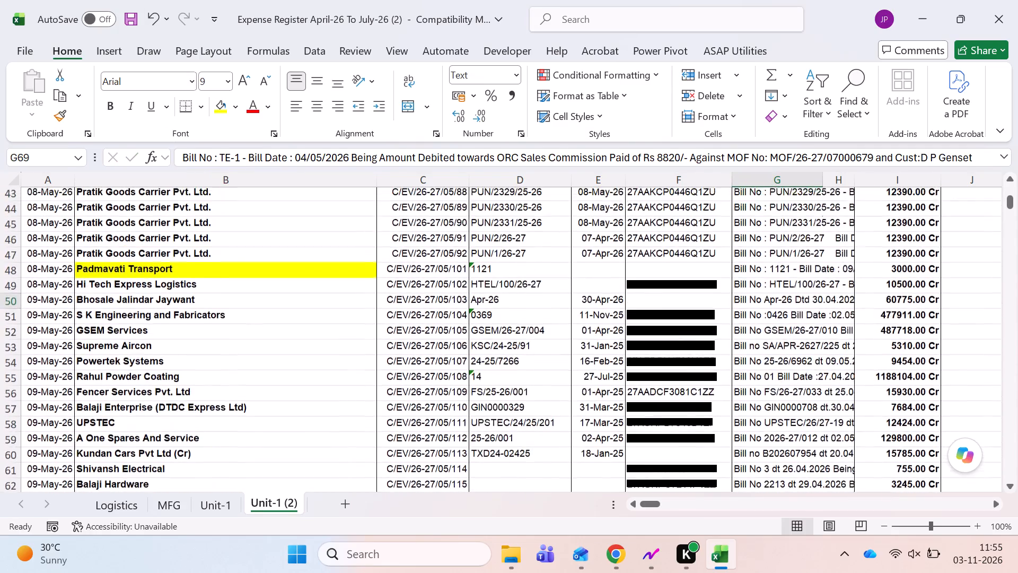
left_click(243, 302)
key("Down")
key("Up")
key("shift+space")
key("shift+Down")
key("shift+Down")
key("shift+Down")
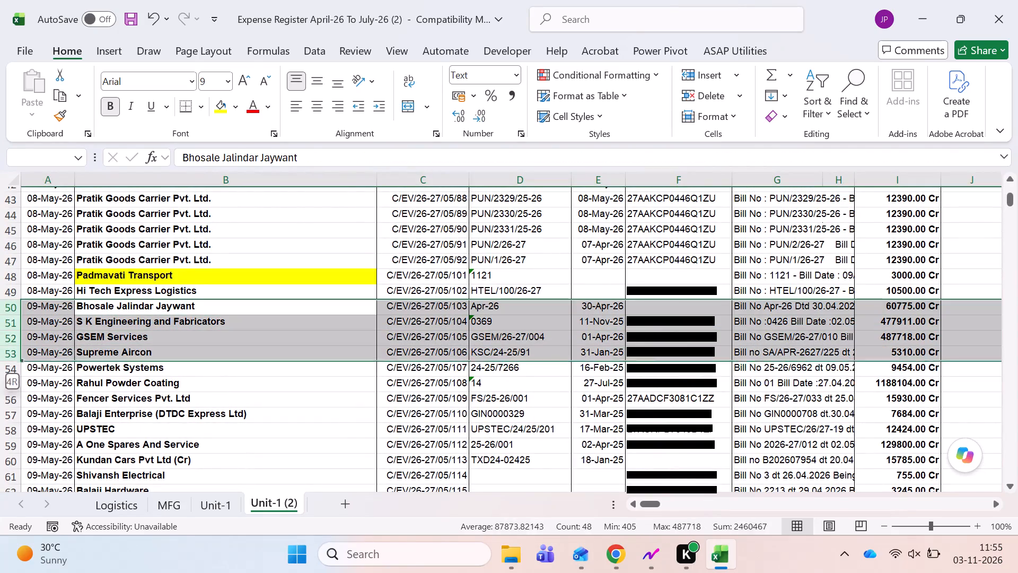
key("shift+Down")
key("shift+Down")
key("shift+Down")
key("shift+Down")
key("shift+Down")
key("shift+Down")
key("shift+Down")
key("shift+Down")
key("shift+Down")
key("shift+Down")
key("shift+Down")
key("shift+Down")
key("shift+Down")
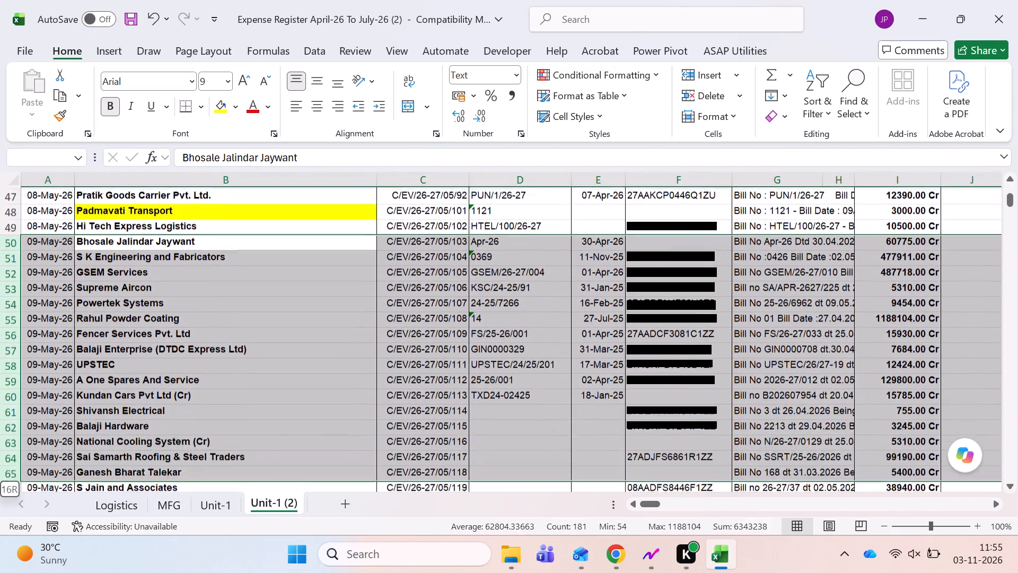
key("shift+Down")
key("shift+Down")
key("shift+Down")
key("shift+Down")
key("shift+Down")
key("shift+Down")
key("shift+Down")
key("shift+Down")
key("shift+Down")
key("shift+Down")
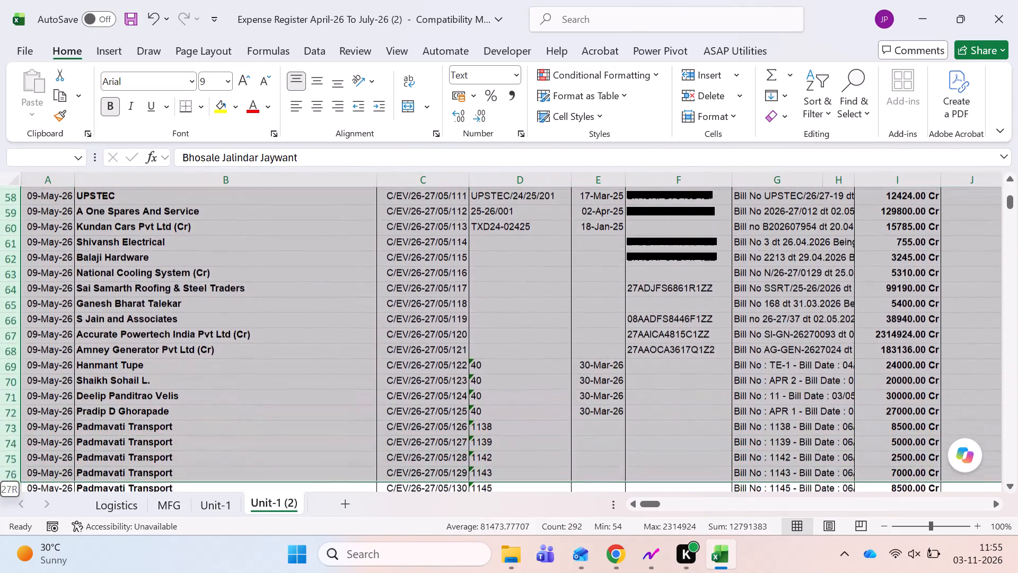
key("shift+Up")
key("shift+Up")
key("shift+Up")
key("shift+Up")
key("ctrl+minus")
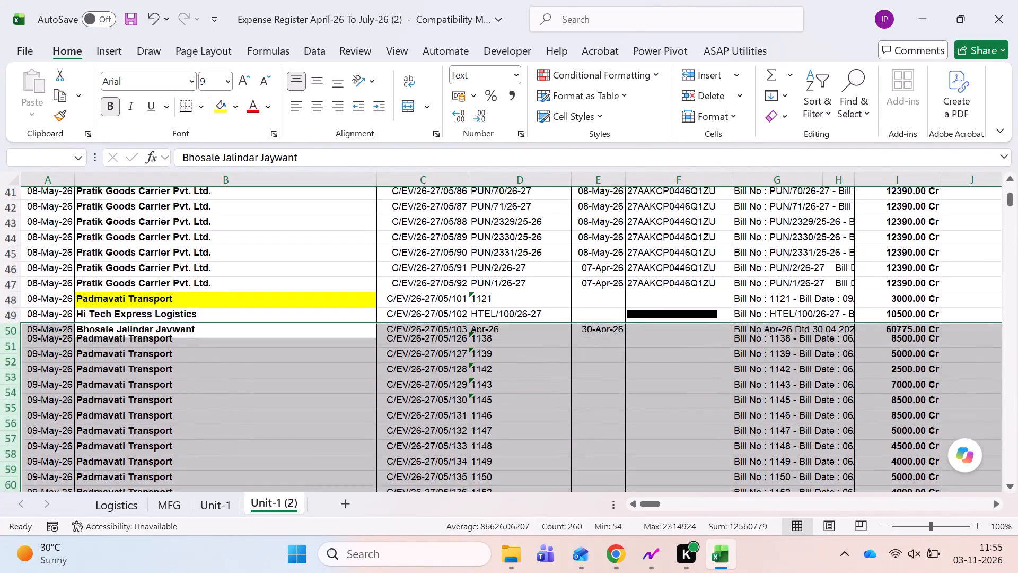
Read the full narrations of the Padmavati Transport vouchers in G50 through G56.
key("Up")
key("Down")
key("Right")
key("Right")
key("Right")
key("Right")
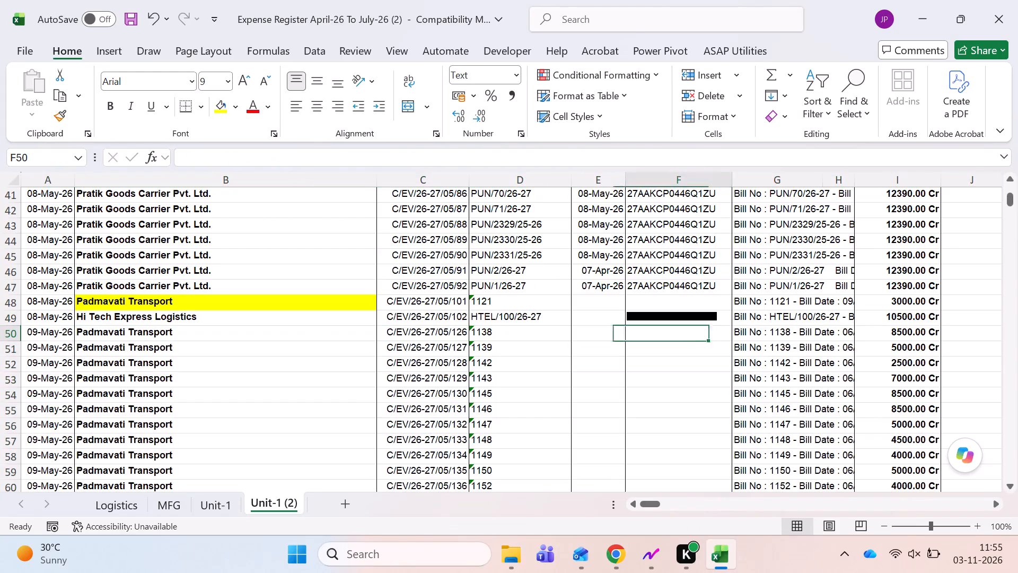
key("Right")
key("F2")
key("Return")
key("F2")
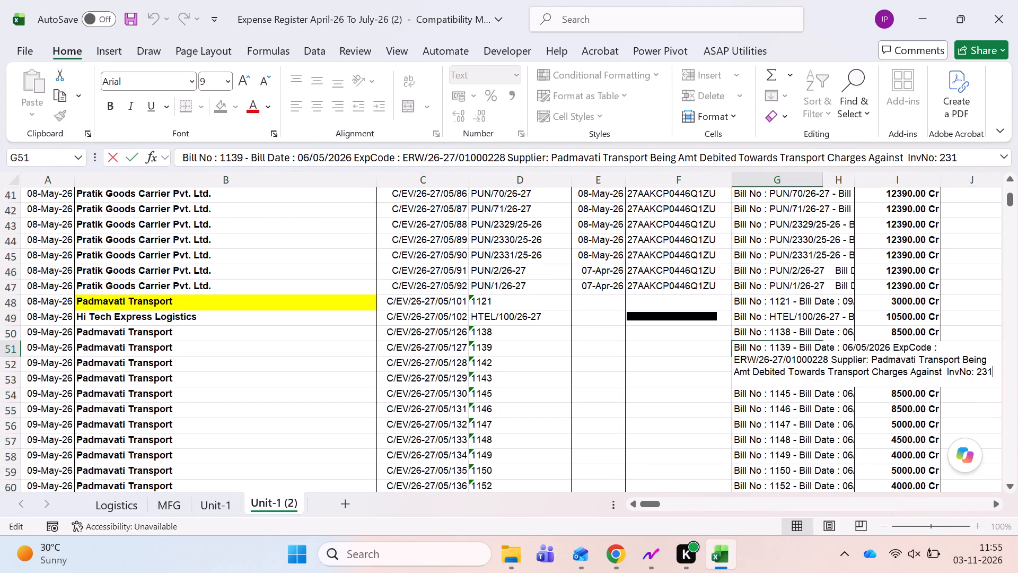
key("Return")
key("F2")
key("Return")
key("F2")
key("Return")
key("F2")
key("Return")
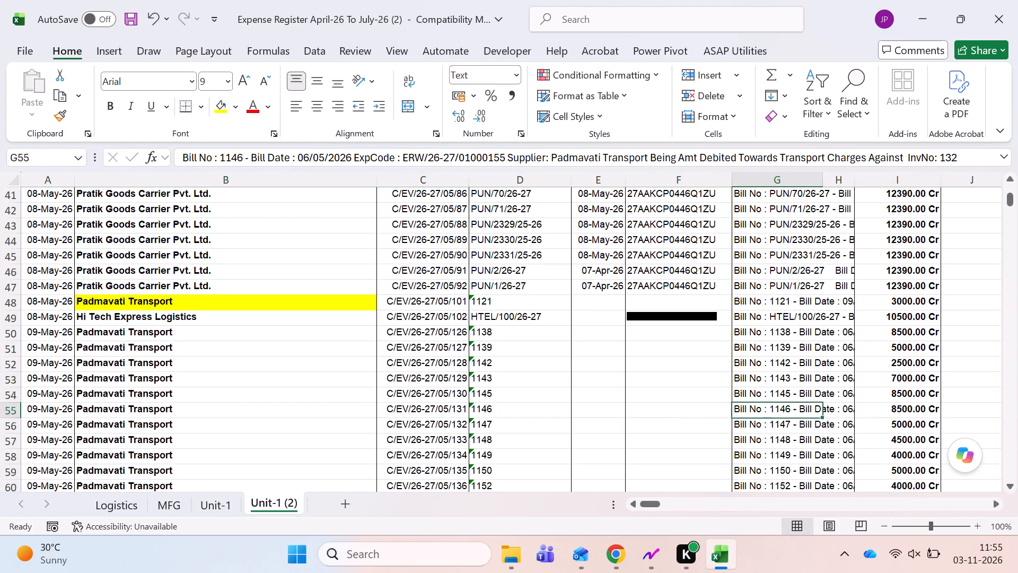
key("F2")
key("Return")
key("F2")
key("Return")
Delete rows 50 to 56, the Padmavati Transport vouchers for bills 1138 to 1147.
key("Up")
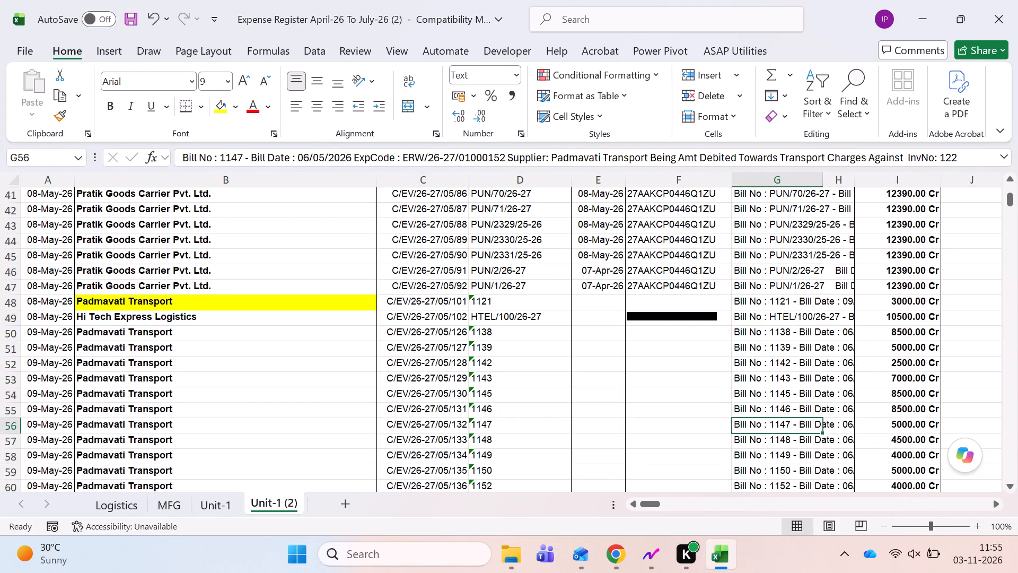
key("shift+space")
key("shift+Up")
key("shift+Up")
key("shift+Up")
key("shift+Up")
key("shift+Up")
key("shift+Up")
key("ctrl+minus")
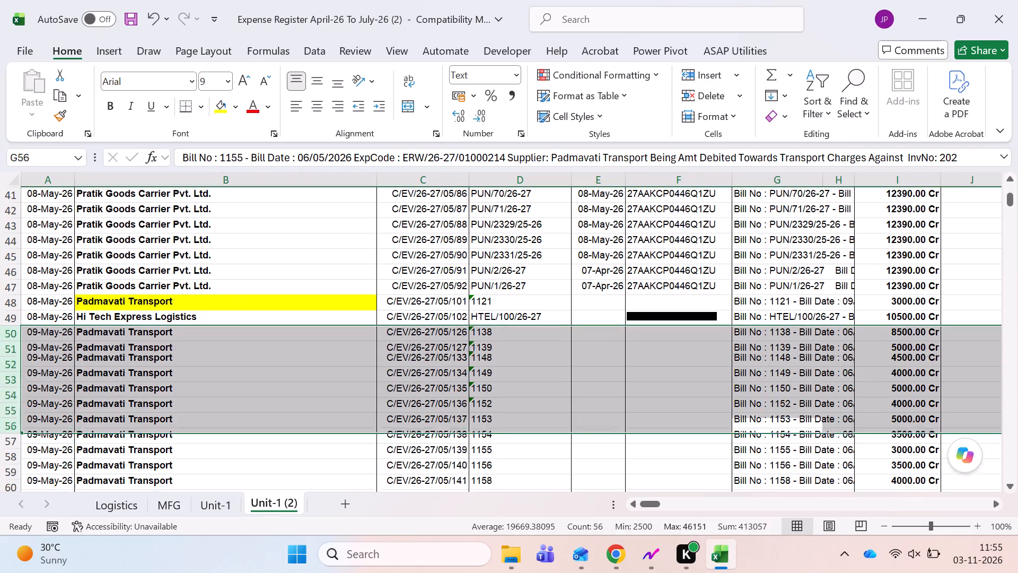
Read the full narrations of the next Padmavati Transport vouchers in G50 through G58.
key("Up")
key("Down")
key("Up")
key("Up")
key("Up")
key("Up")
key("Up")
key("Up")
key("Up")
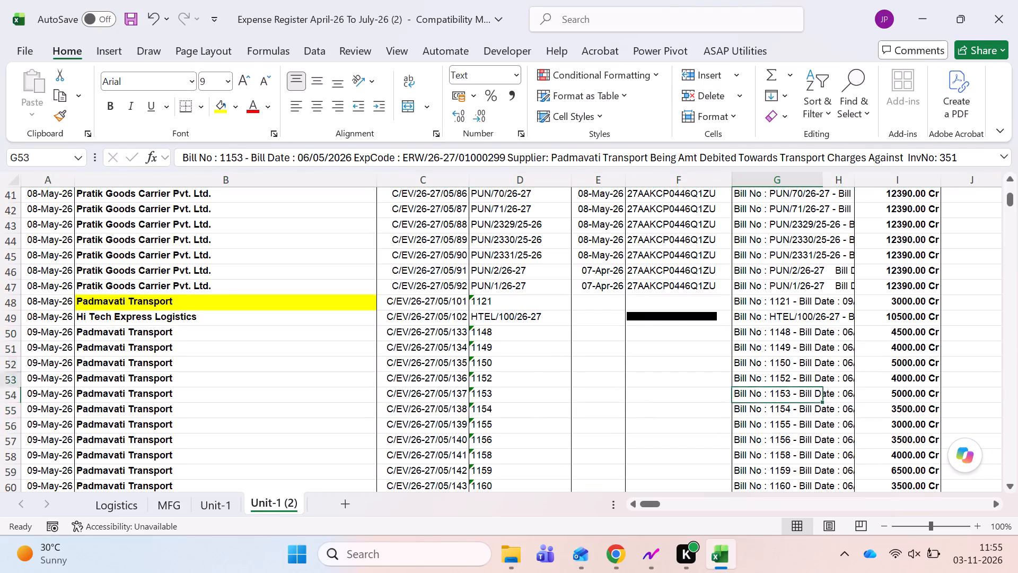
key("Down")
key("F2")
key("Return")
key("F2")
key("Return")
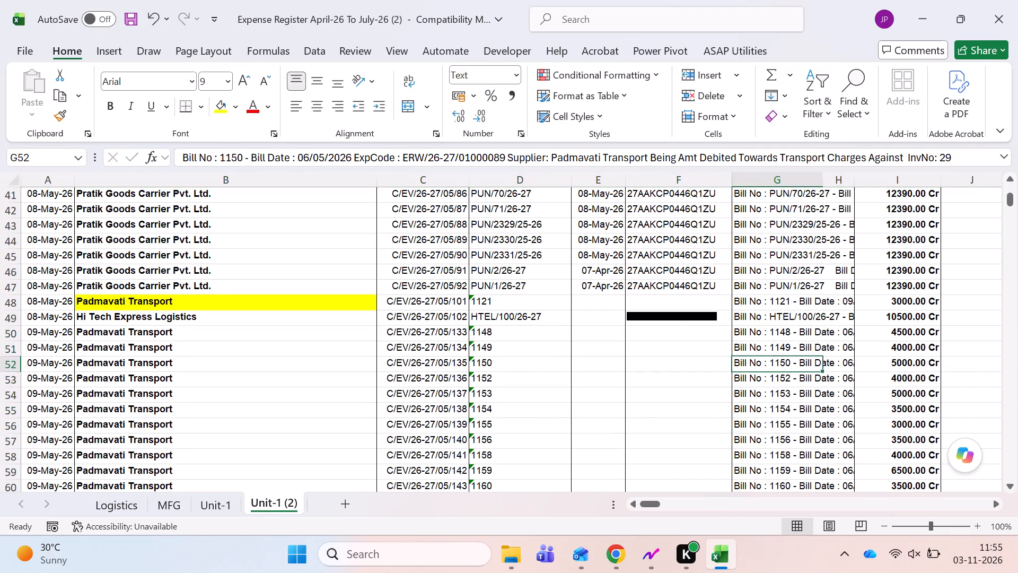
key("F2")
key("Return")
key("F2")
key("Return")
key("F2")
key("Return")
key("F2")
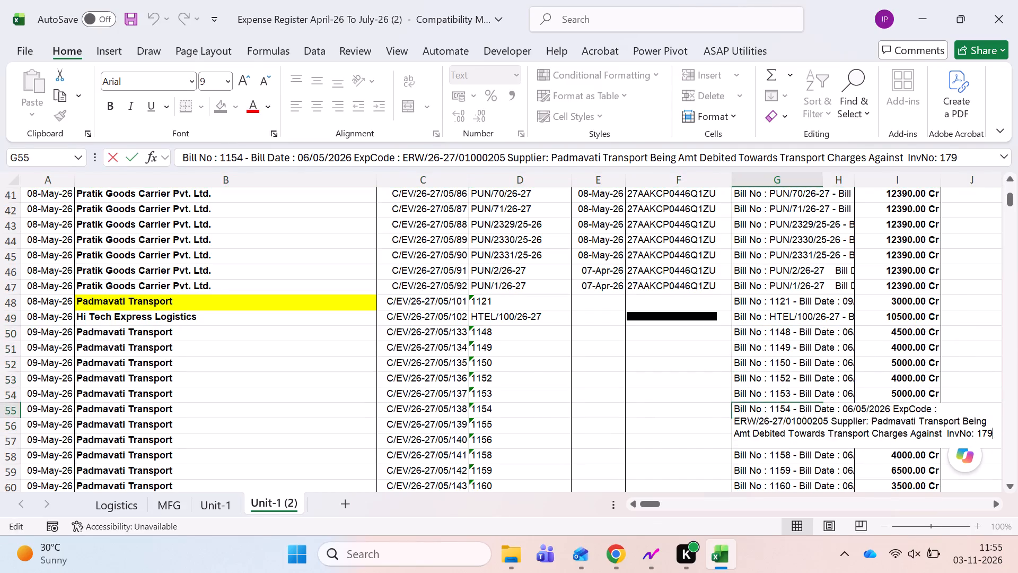
key("Return")
key("F2")
key("Return")
key("F2")
key("Return")
key("F2")
key("Return")
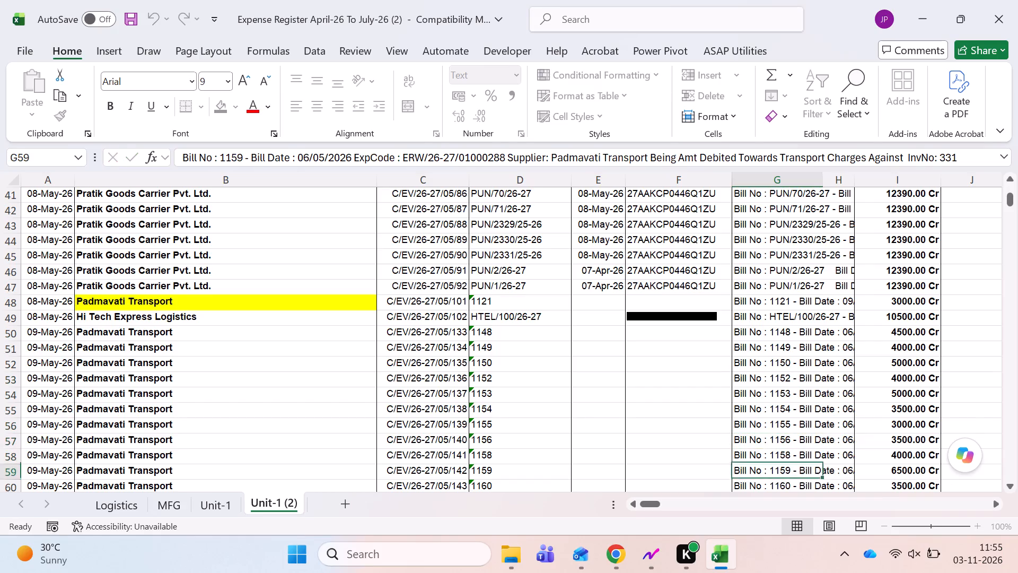
Delete rows 50 to 58, the Padmavati Transport vouchers for bills 1148 to 1158.
key("Up")
key("shift+space")
key("shift+Up")
key("shift+Up")
key("shift+Up")
key("shift+Up")
key("shift+Up")
key("shift+Up")
key("shift+Up")
key("shift+Up")
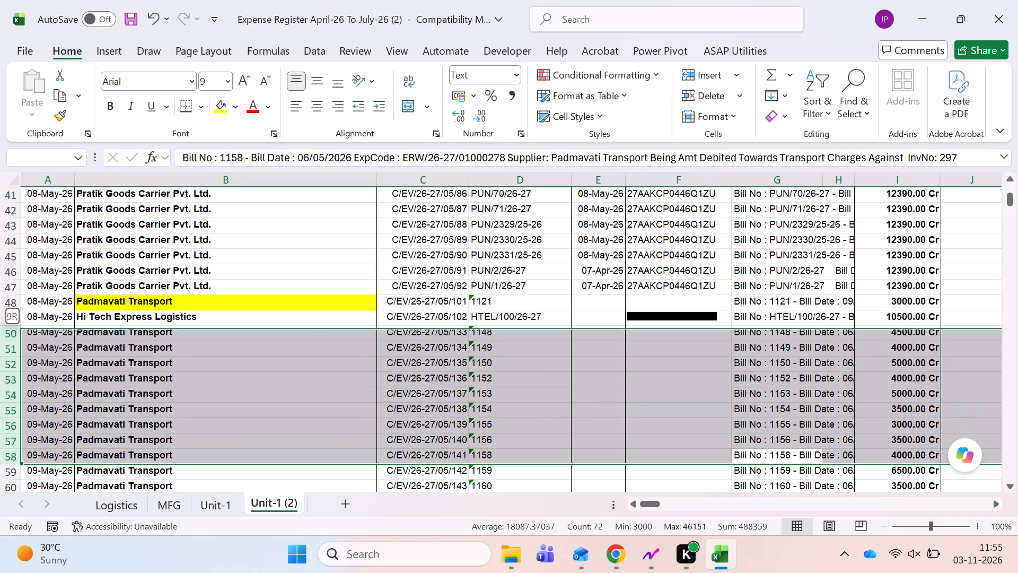
key("ctrl+minus")
Read the full narrations of the two remaining 09-May Padmavati Transport vouchers in G50 and G51.
key("Up")
key("Up")
key("Up")
key("Up")
key("Up")
key("Up")
key("Up")
key("Up")
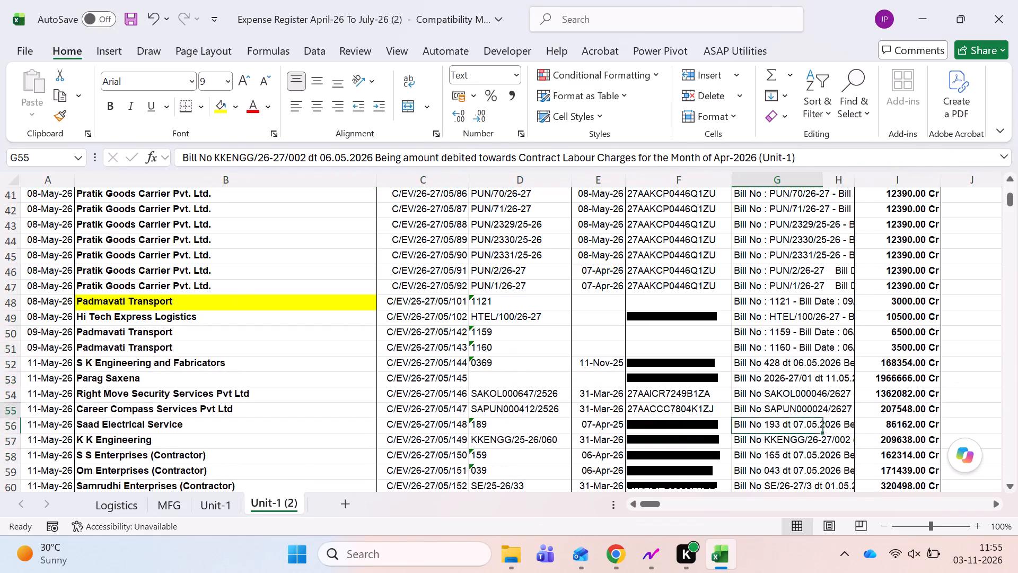
key("F2")
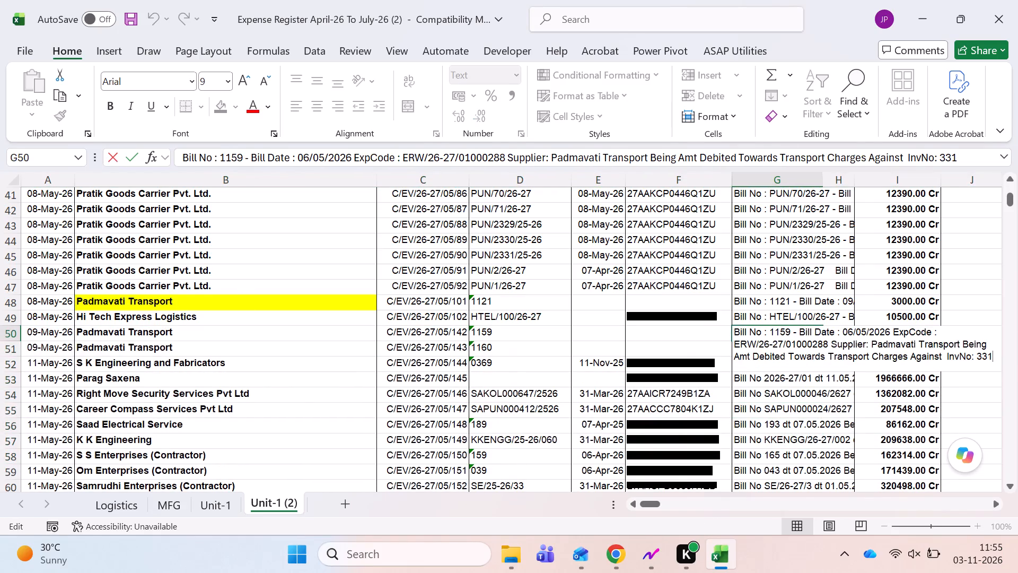
key("Return")
key("F2")
key("Return")
Delete rows 50 and 51, the Padmavati Transport vouchers for bills 1159 and 1160.
key("Up")
key("shift+space")
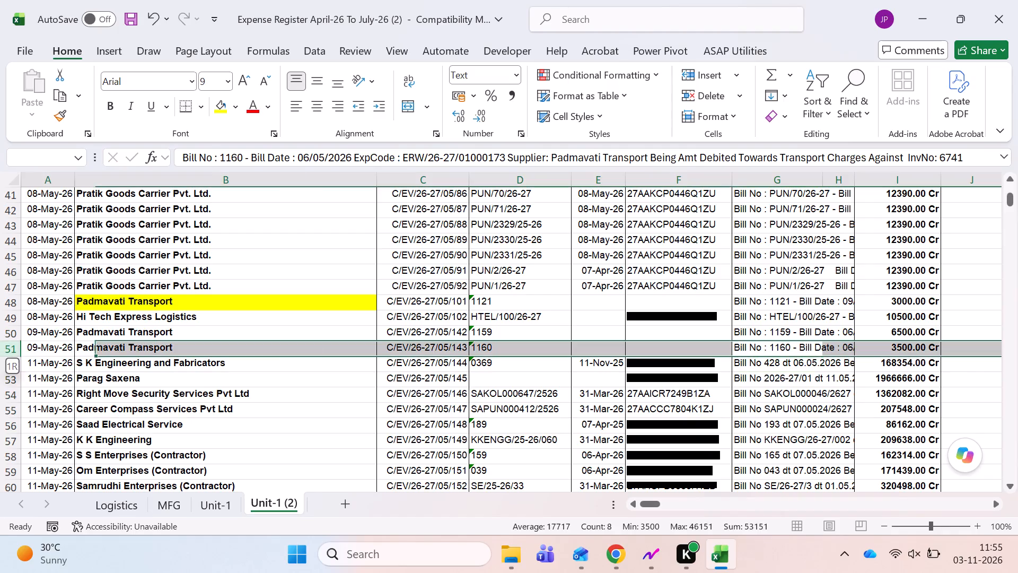
key("shift+Up")
key("ctrl+minus")
key("Down")
key("Up")
key("Up")
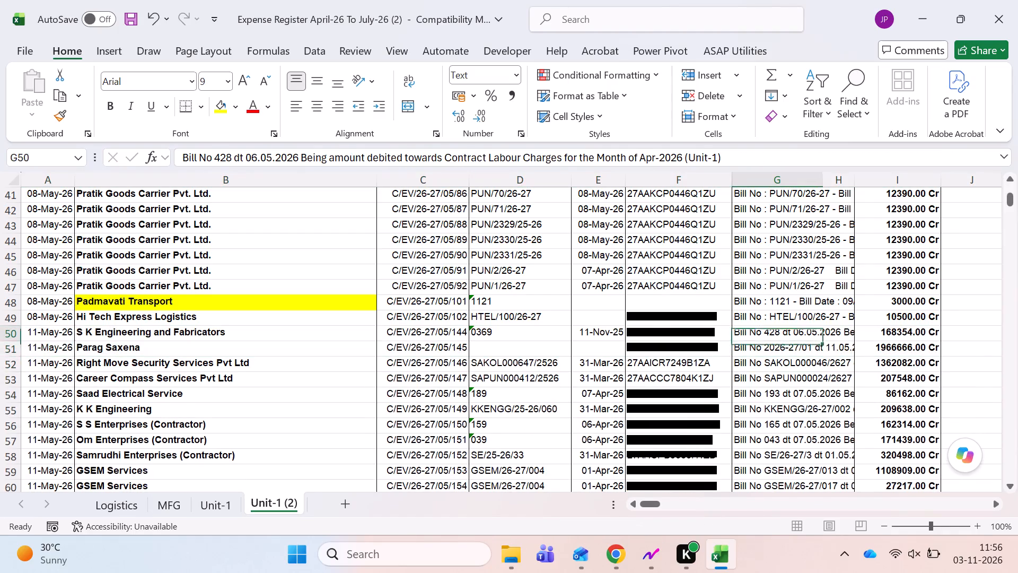
Delete rows 50 to 68, the 11-May contract labour and service vouchers C/EV/26-27/05/144 to C/EV/26-27/05/162.
key("shift+space")
key("shift+Down")
key("shift+Down")
key("shift+Down")
key("shift+Down")
key("shift+Down")
key("shift+Down")
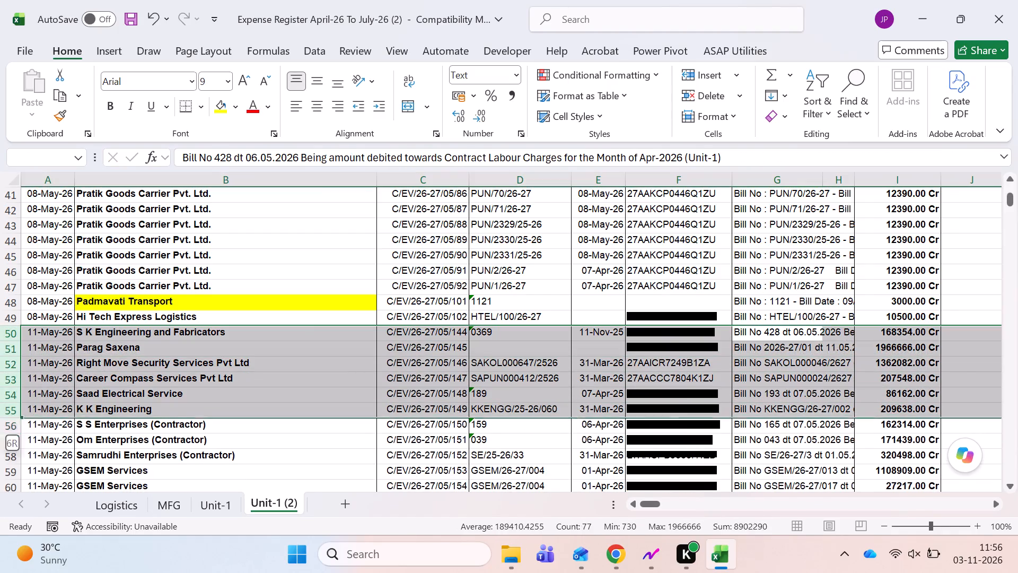
key("shift+Down")
key("shift+Down")
key("shift+Down")
key("shift+Down")
key("shift+Down")
key("shift+Down")
key("shift+Down")
key("shift+Down")
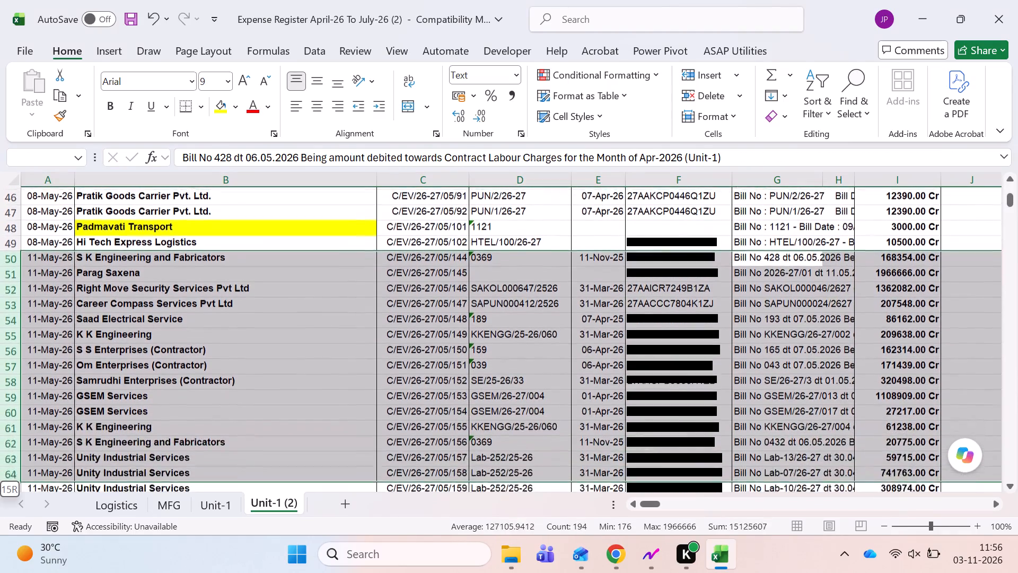
key("shift+Down")
key("shift+Down")
key("shift+Down")
key("shift+Down")
key("shift+Down")
key("shift+Down")
key("shift+Down")
key("shift+Down")
key("shift+Up")
key("shift+Up")
key("shift+Up")
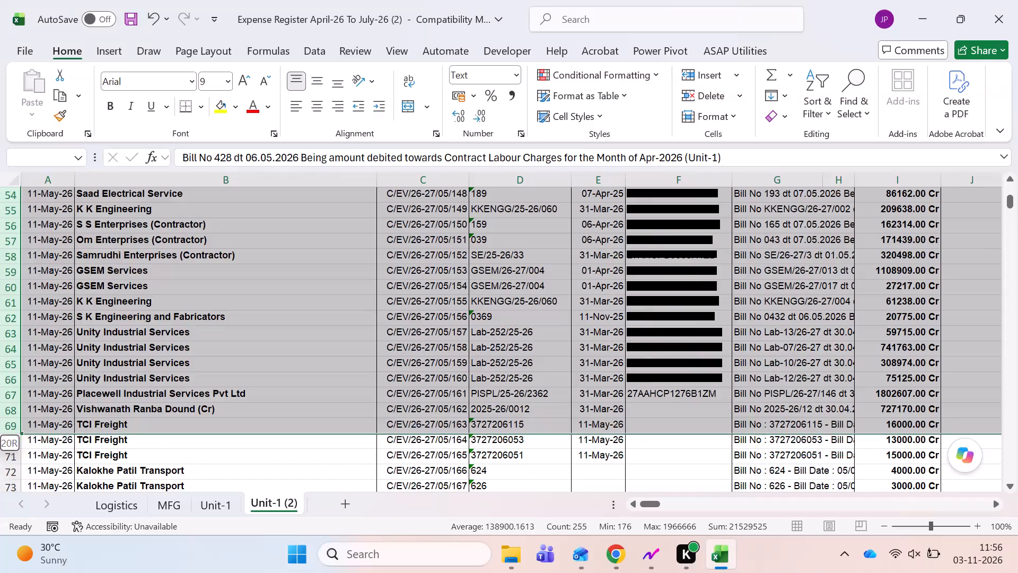
key("shift+Up")
key("ctrl+minus")
Read the full narrations of the three 11-May TCI Freight vouchers in G50 through G52.
key("Down")
key("Up")
key("Up")
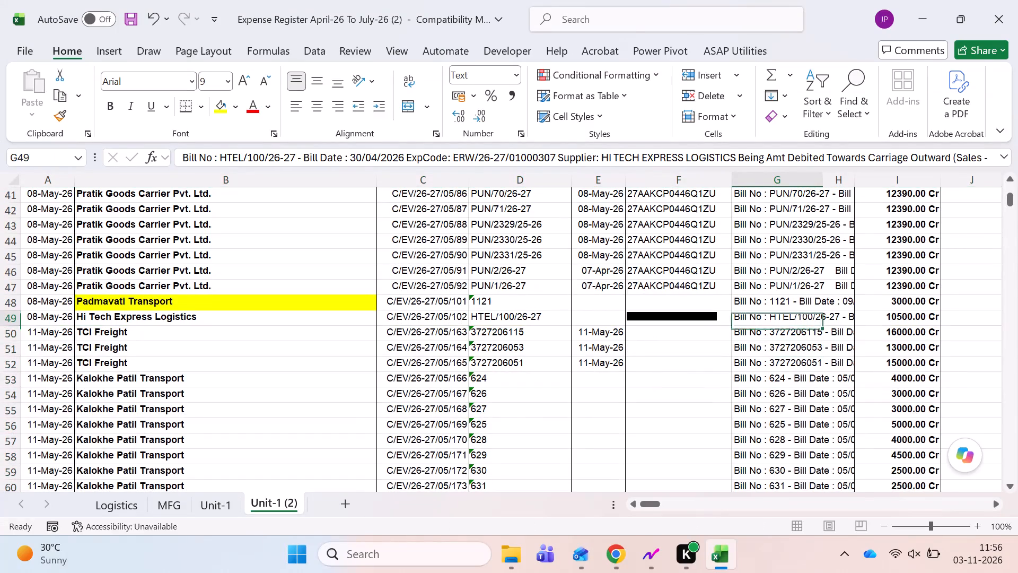
key("Down")
key("F2")
key("Return")
key("F2")
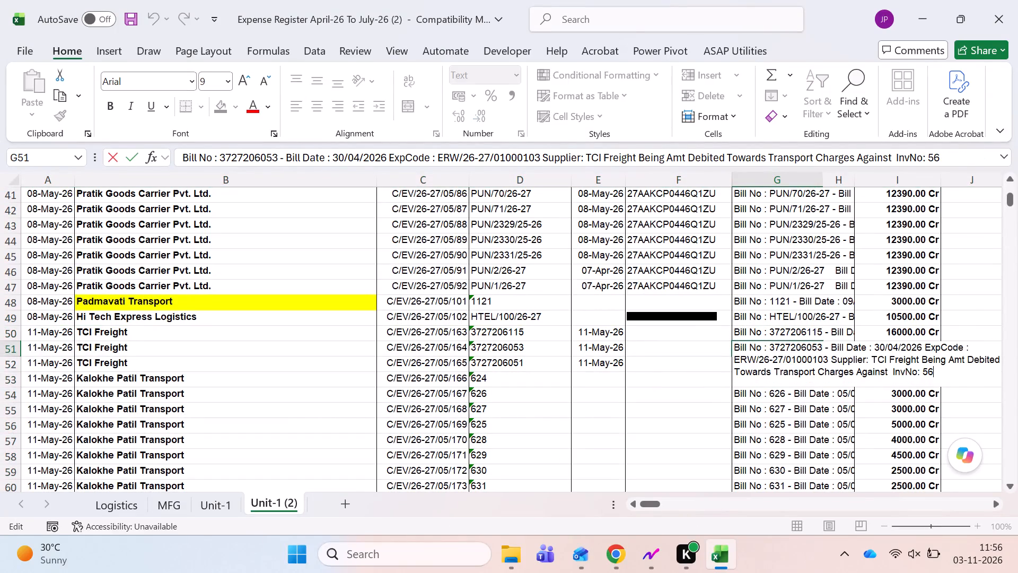
key("Return")
key("F2")
key("Return")
key("Up")
key("Up")
key("Up")
key("shift+space")
key("shift+Down")
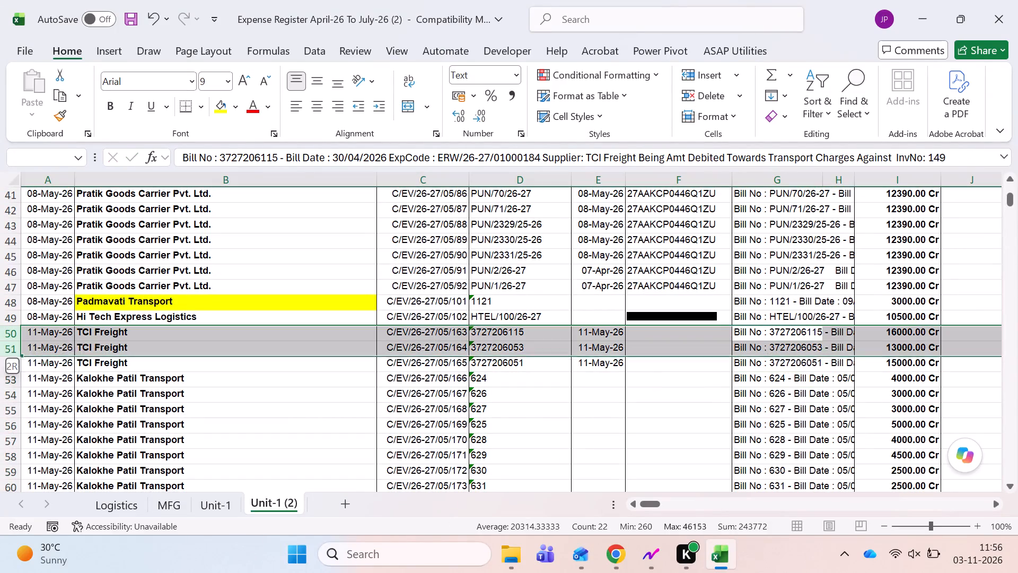
key("shift+Down")
key("ctrl+minus")
Read the full narrations of the 11-May Kalokhe Patil Transport vouchers in G50 through G59.
key("Down")
key("Up")
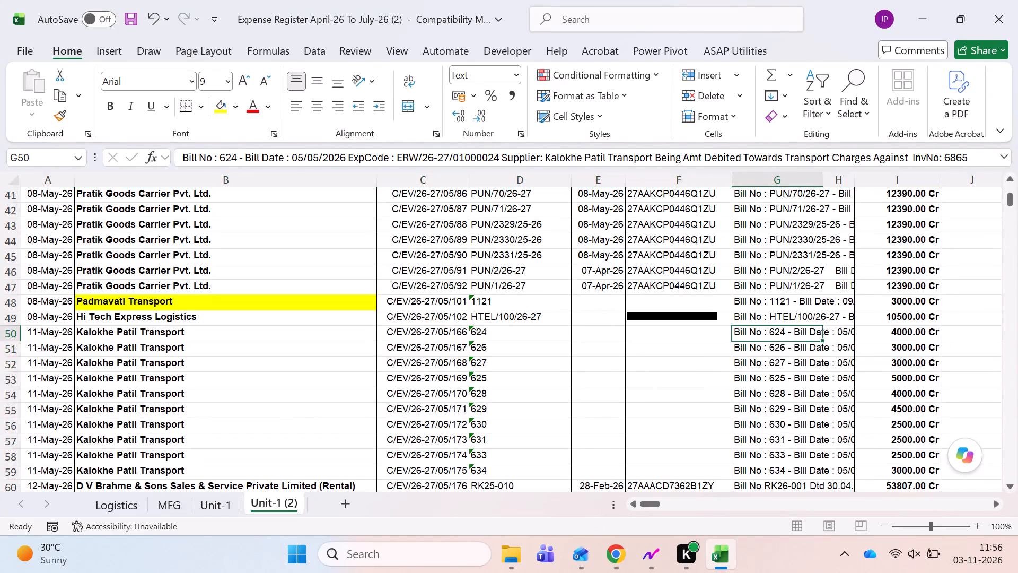
key("F2")
key("Return")
key("F2")
key("Return")
key("F2")
key("Return")
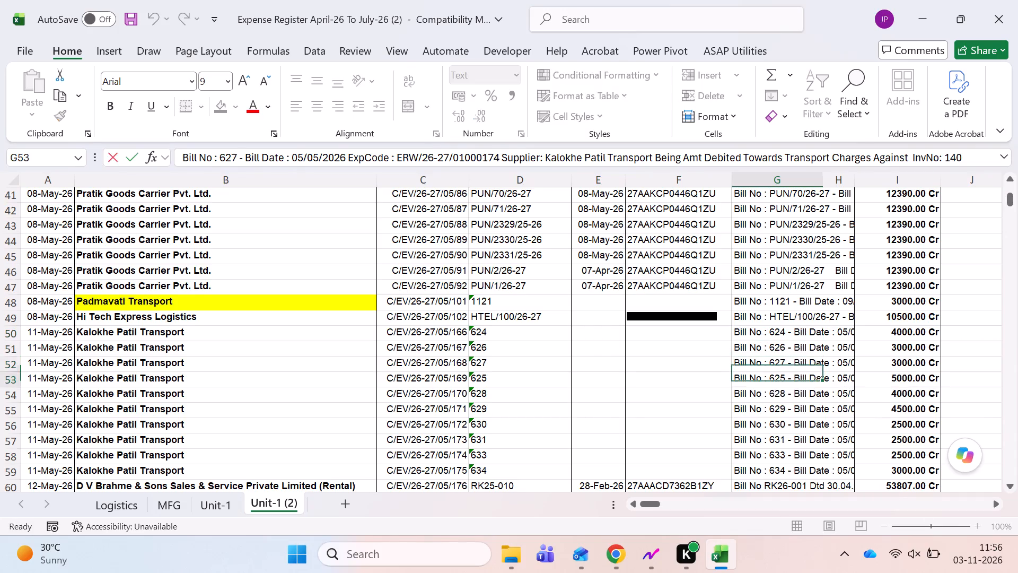
key("F2")
key("Return")
key("F2")
key("Return")
key("F2")
key("Return")
key("F2")
key("Return")
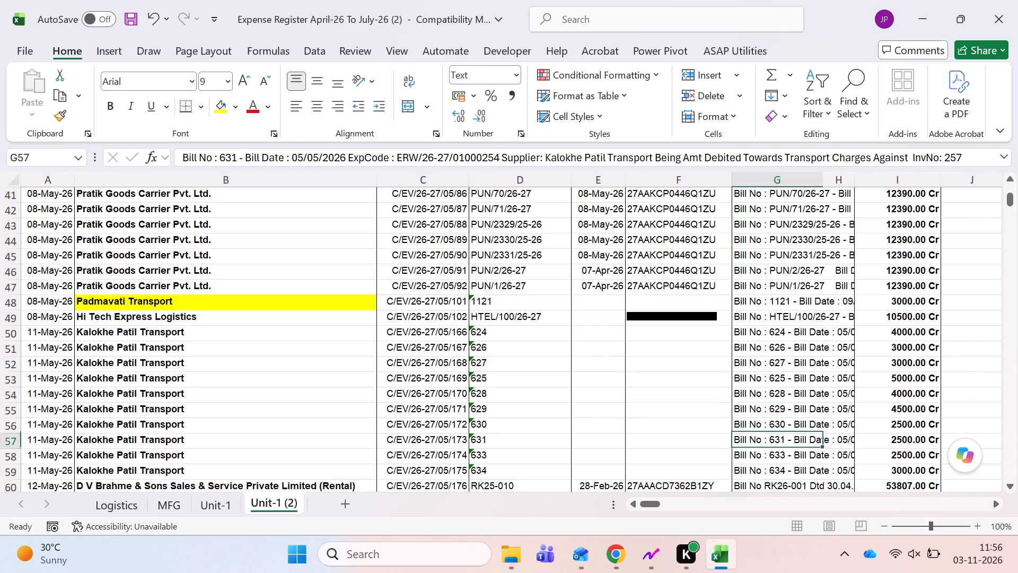
key("F2")
key("Return")
key("F2")
key("Return")
key("F2")
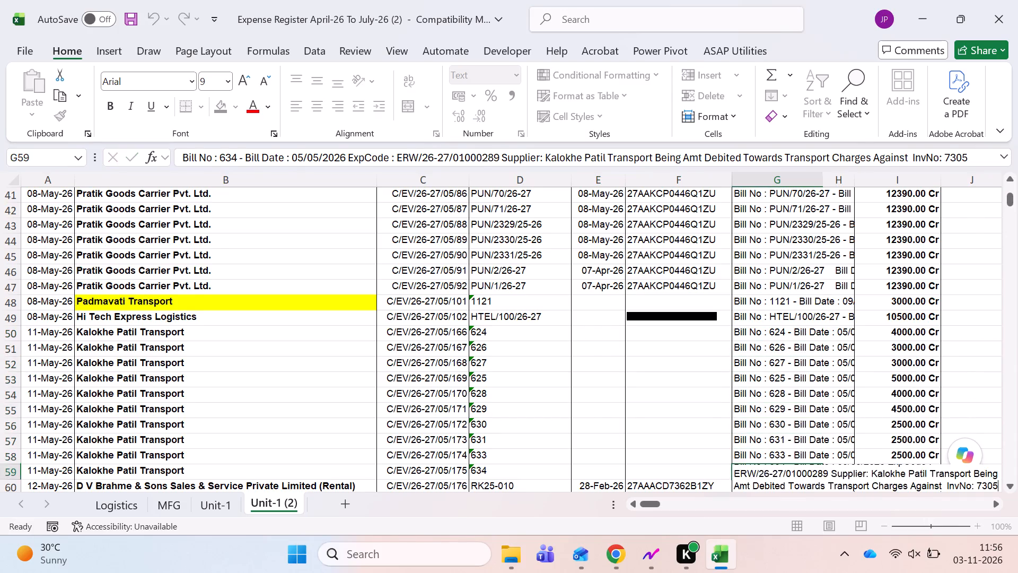
key("Return")
Delete rows 50 to 59, the Kalokhe Patil Transport vouchers C/EV/26-27/05/166 to C/EV/26-27/05/175.
key("Up")
key("shift+space")
key("shift+Up")
key("shift+Up")
key("shift+Up")
key("shift+Up")
key("shift+Up")
key("shift+Up")
key("shift+Up")
key("shift+Up")
key("shift+Up")
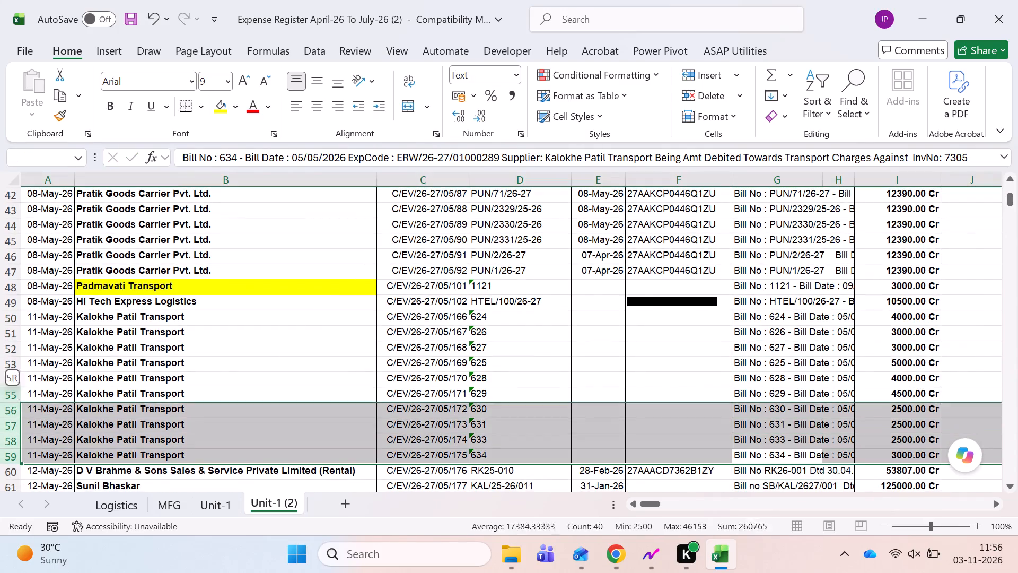
key("ctrl+minus")
key("Up")
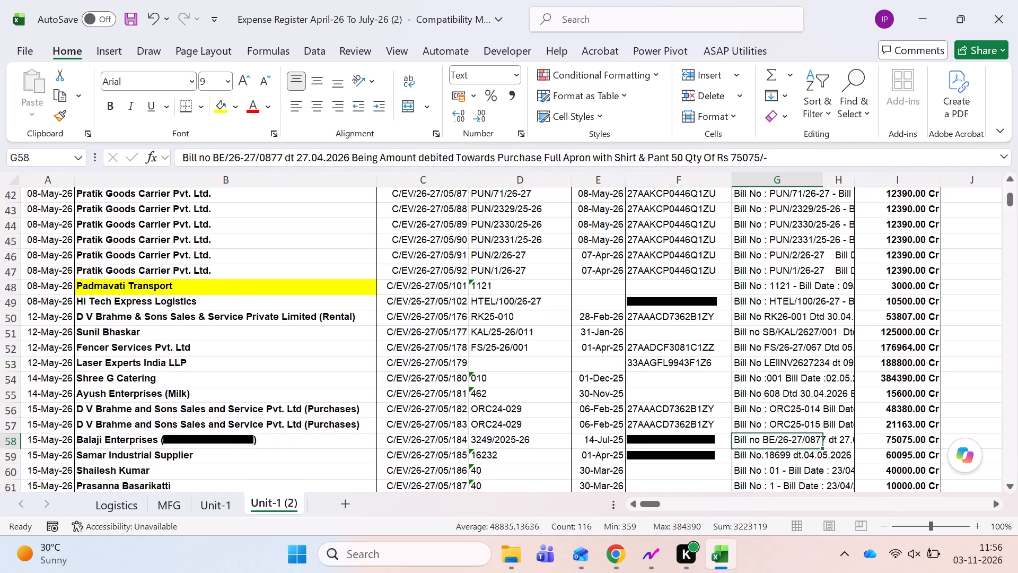
key("Up")
key("Up")
key("Up")
key("Up")
key("Up")
key("Up")
key("Up")
key("Up")
key("shift+space")
key("shift+Down")
key("shift+Down")
key("shift+Down")
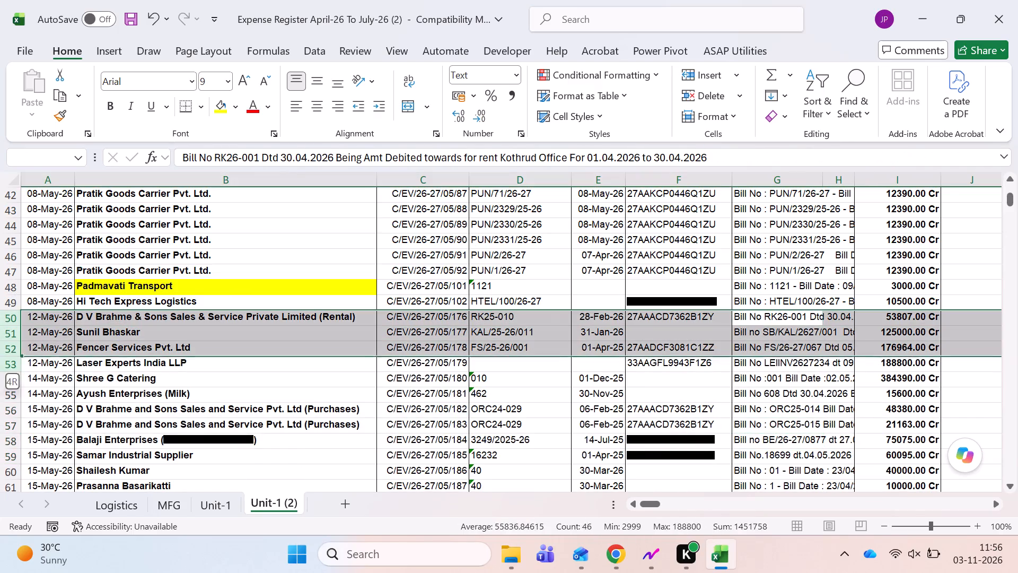
key("shift+Down")
key("shift+Down")
key("shift+Down")
key("shift+Down")
key("shift+Down")
key("shift+Down")
key("shift+Down")
key("shift+Down")
key("shift+Down")
key("shift+Down")
key("shift+Down")
key("shift+Down")
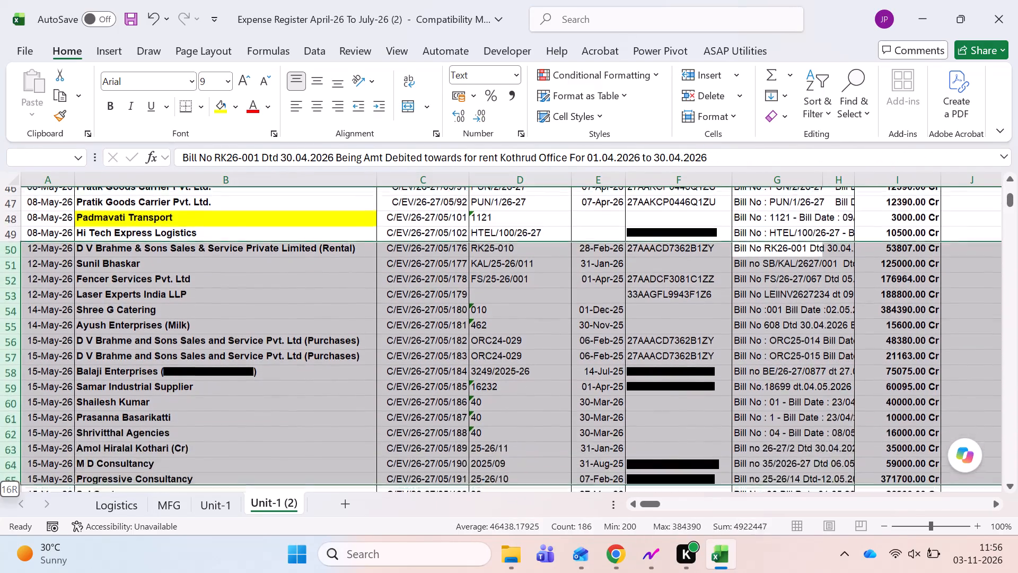
key("shift+Down")
key("shift+Down")
key("shift+Down")
key("shift+Down")
key("shift+Down")
key("shift+Down")
key("shift+Down")
key("shift+Down")
key("shift+Down")
key("shift+Down")
key("shift+Down")
key("shift+Down")
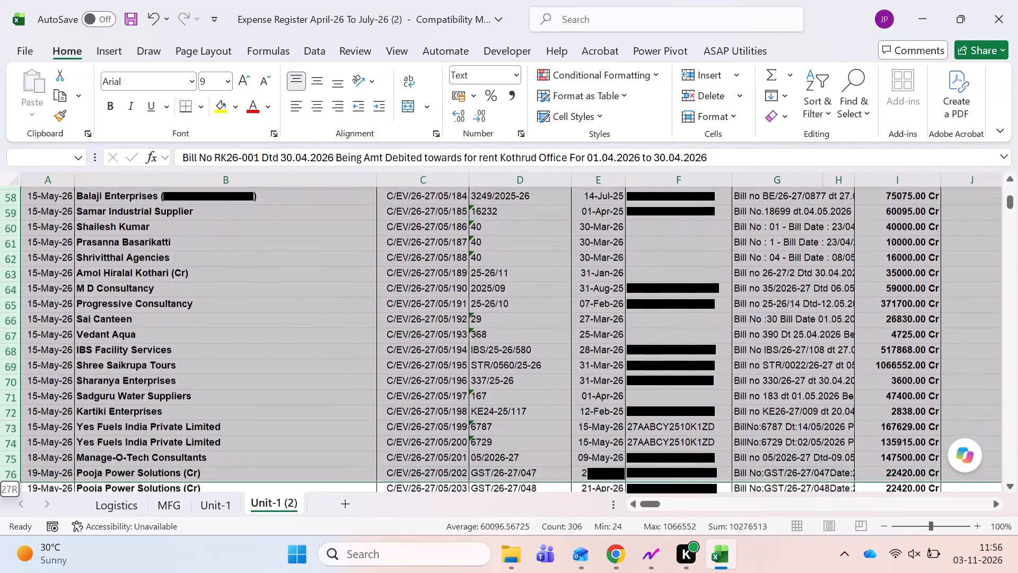
key("shift+Down")
key("shift+Down")
key("shift+Down")
key("shift+Down")
key("shift+Down")
key("shift+Down")
key("shift+Down")
key("shift+Down")
key("shift+Down")
key("shift+Down")
key("shift+Down")
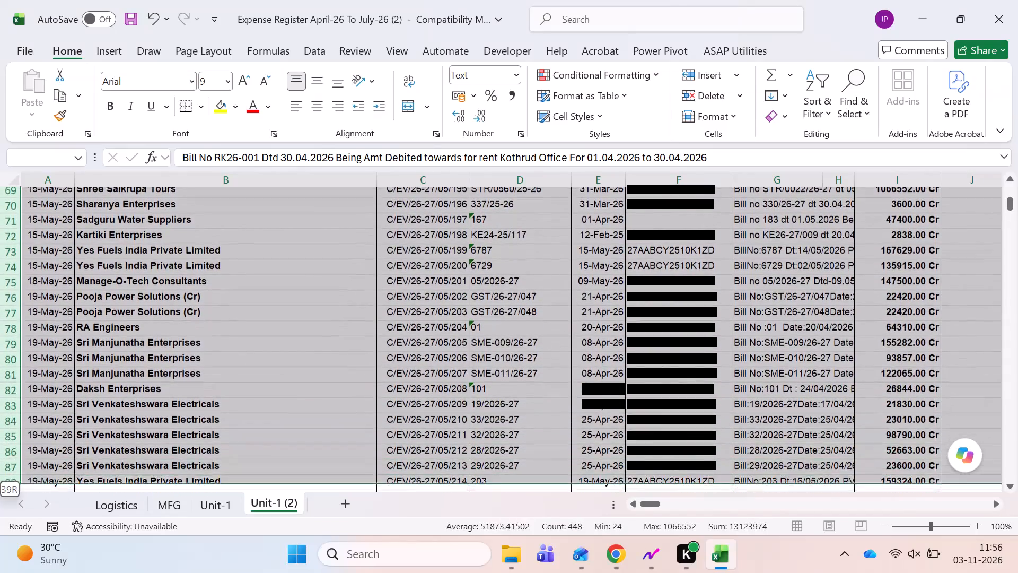
key("shift+Down")
key("shift+Down")
key("shift+Down")
key("shift+Down")
key("shift+Down")
key("shift+Down")
key("shift+Down")
key("shift+Down")
key("shift+Down")
key("shift+Down")
key("shift+Down")
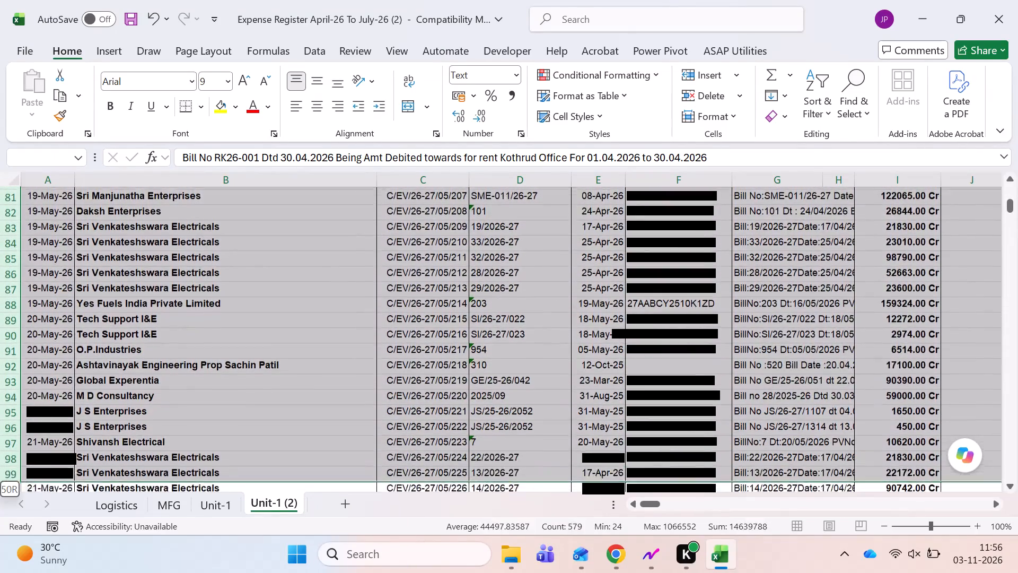
key("shift+Down")
key("shift+Down")
key("shift+Down")
key("shift+Down")
key("shift+Down")
key("shift+Down")
key("shift+Down")
key("shift+Down")
key("shift+Down")
key("shift+Down")
key("shift+Down")
key("shift+Down")
key("shift+Down")
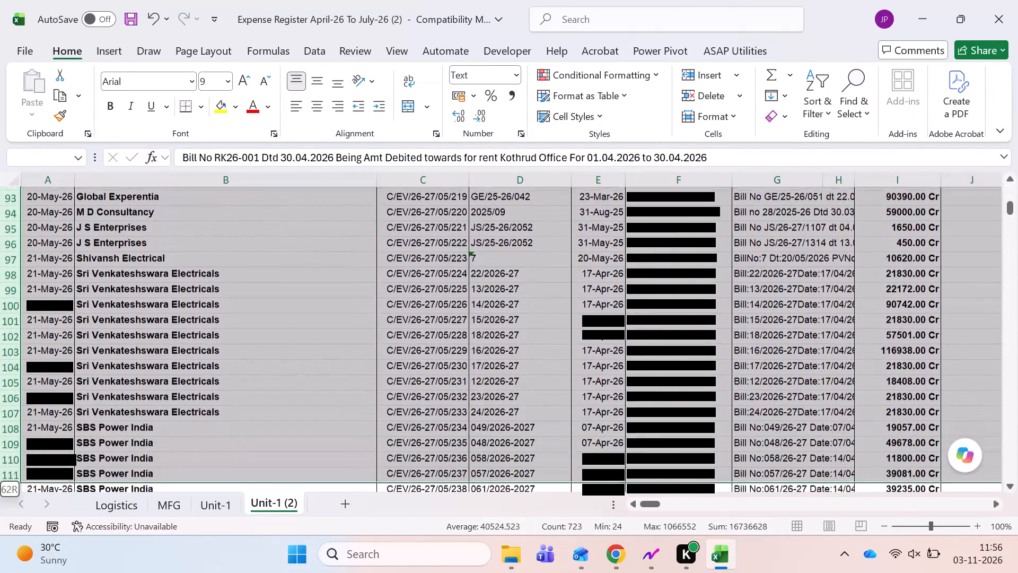
key("shift+Down")
key("shift+Down")
key("shift+Down")
key("shift+Down")
key("shift+Down")
key("shift+Down")
key("shift+Down")
key("shift+Down")
key("shift+Down")
key("shift+Down")
key("shift+Down")
key("shift+Down")
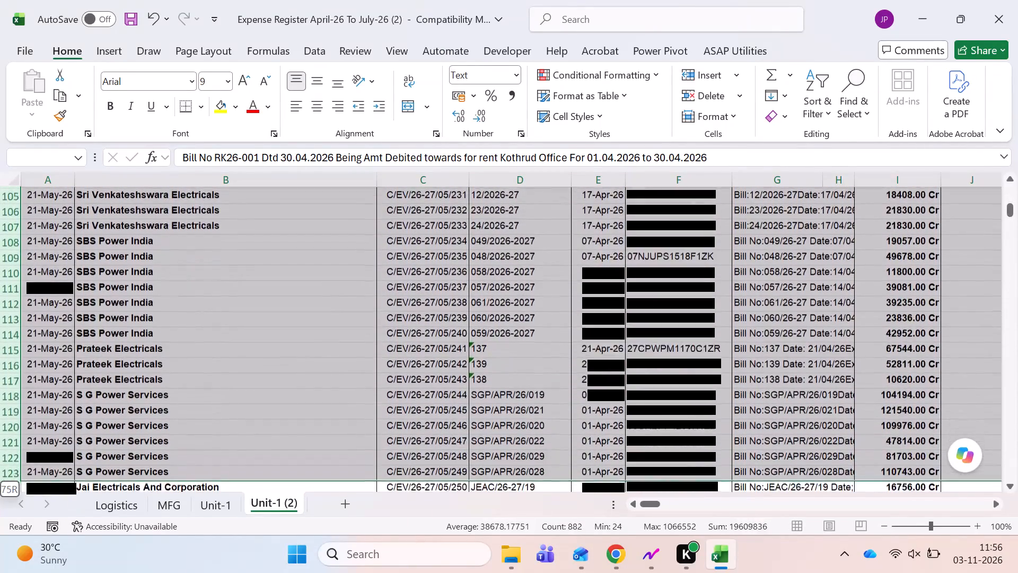
key("shift+Down")
key("shift+Down")
key("shift+Down")
key("shift+Down")
key("shift+Down")
key("shift+Down")
key("shift+Down")
key("shift+Down")
key("shift+Down")
key("shift+Down")
key("shift+Down")
key("shift+Down")
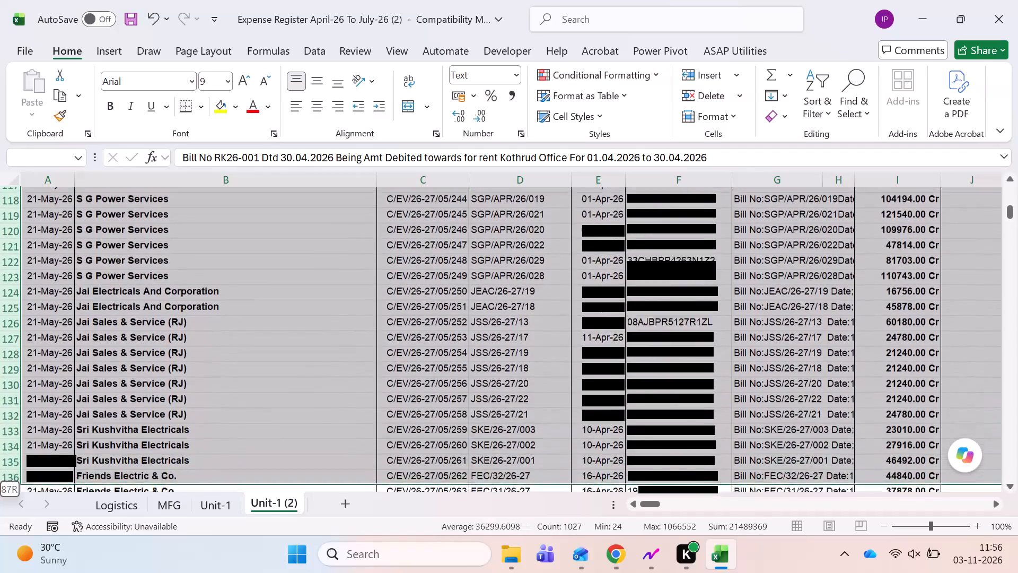
key("shift+Down")
key("shift+Down")
key("shift+Down")
key("shift+Down")
key("shift+Down")
key("shift+Down")
key("shift+Down")
key("shift+Down")
key("shift+Down")
key("shift+Down")
key("shift+Down")
key("shift+Down")
key("shift+Down")
key("shift+Down")
key("shift+Down")
key("shift+Down")
key("shift+Down")
key("shift+Down")
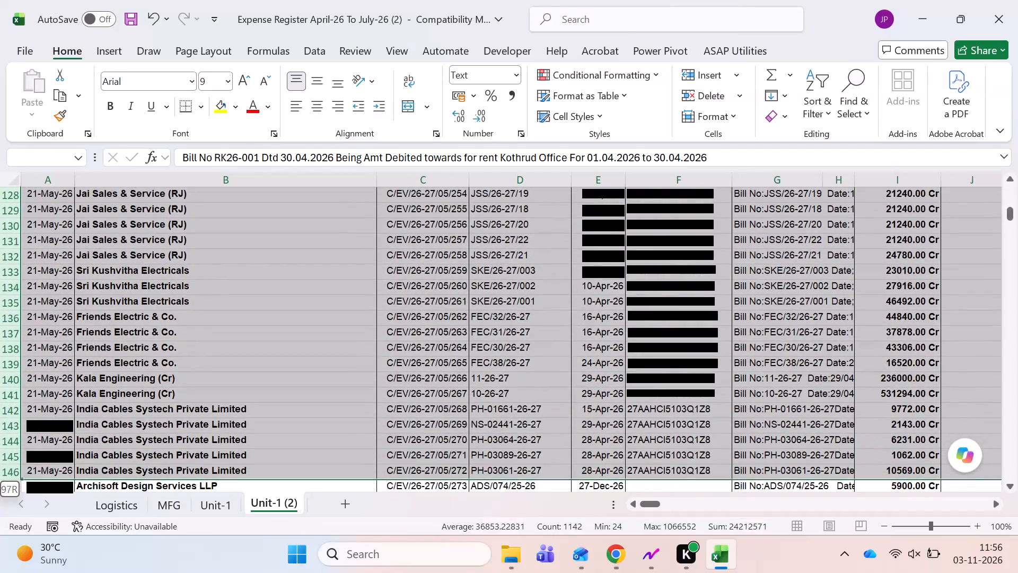
key("shift+Down")
key("shift+Down")
key("shift+Down")
key("shift+Down")
key("shift+Down")
key("shift+Down")
key("shift+Down")
key("shift+Down")
key("shift+Down")
key("shift+Down")
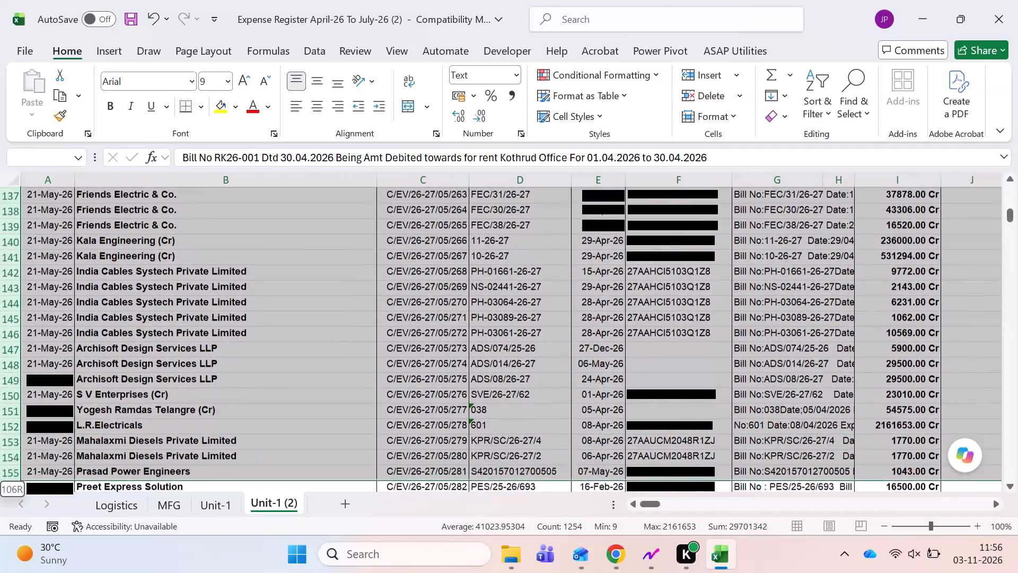
key("shift+Down")
key("shift+Down")
key("shift+Down")
key("shift+Down")
key("shift+Down")
key("shift+Up")
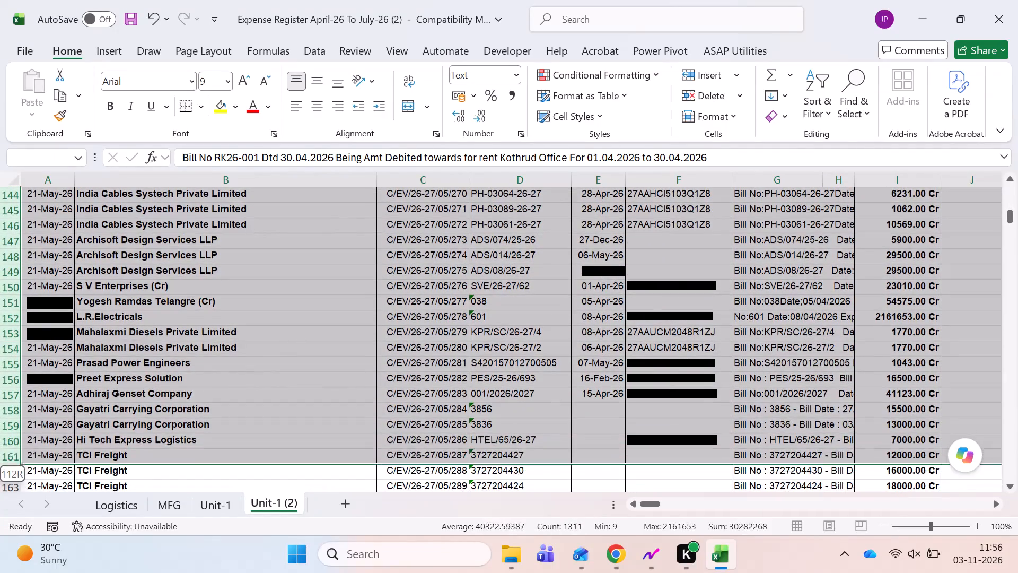
key("shift+Up")
key("shift+Up")
key("shift+Up")
key("shift+Up")
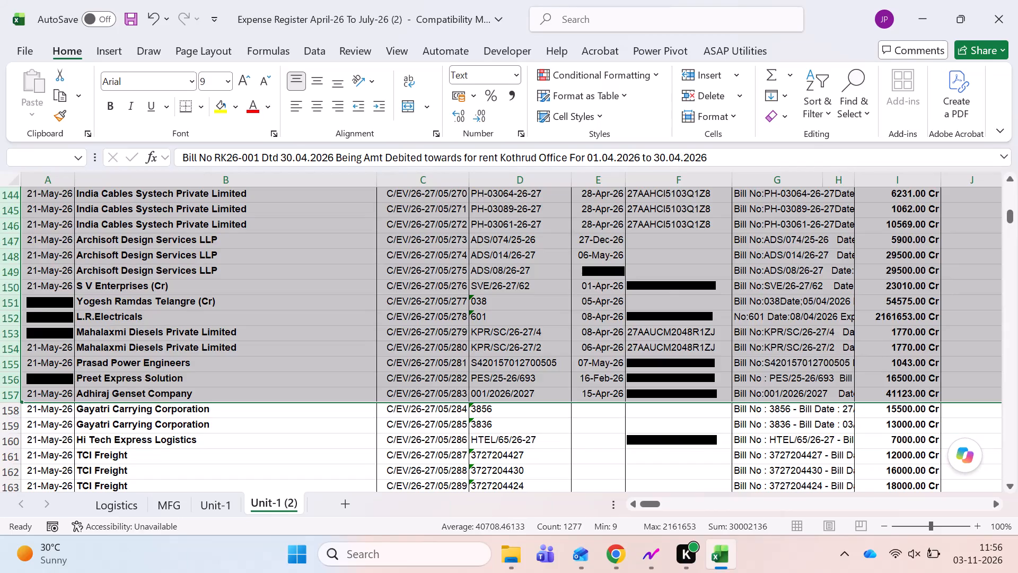
key("ctrl+minus")
Read the full narrations of the two 21-May Gayatri Carrying Corporation vouchers in G50 and G51.
key("Up")
key("Down")
key("Up")
key("Down")
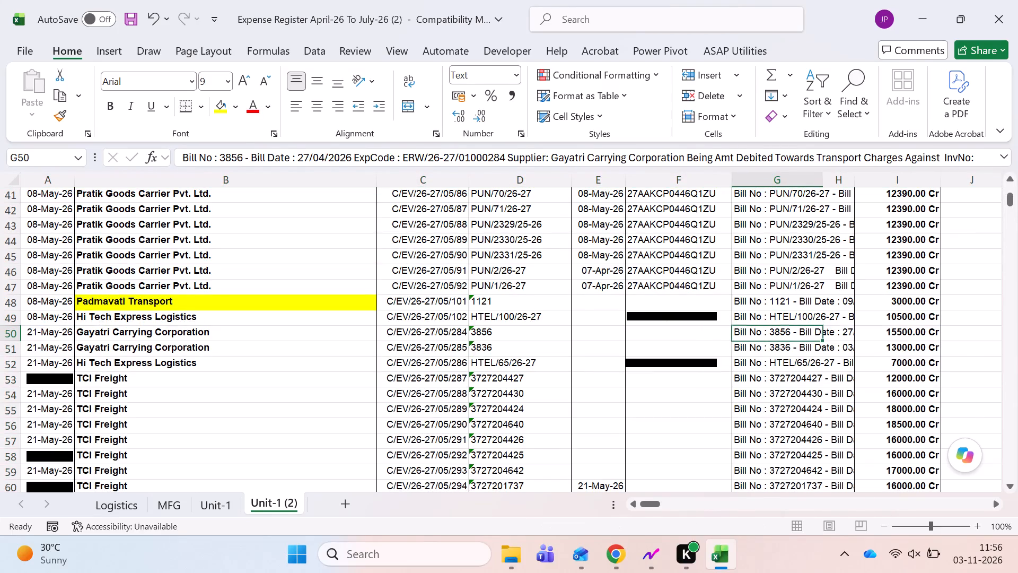
key("F2")
key("Return")
key("F2")
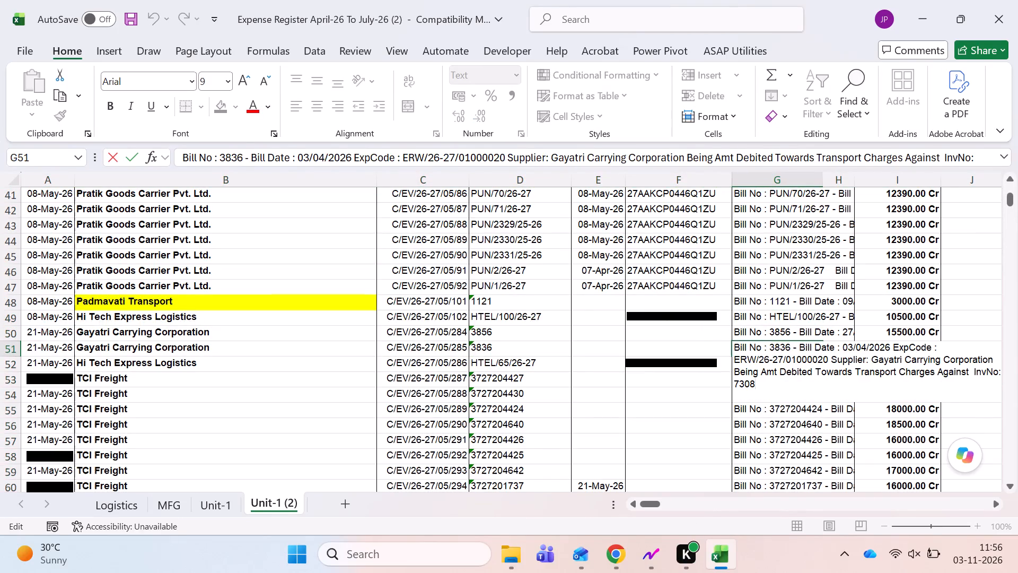
key("Return")
Delete rows 50 and 51, the Gayatri Carrying Corporation vouchers for bills 3856 and 3836.
key("Up")
key("Up")
key("shift+space")
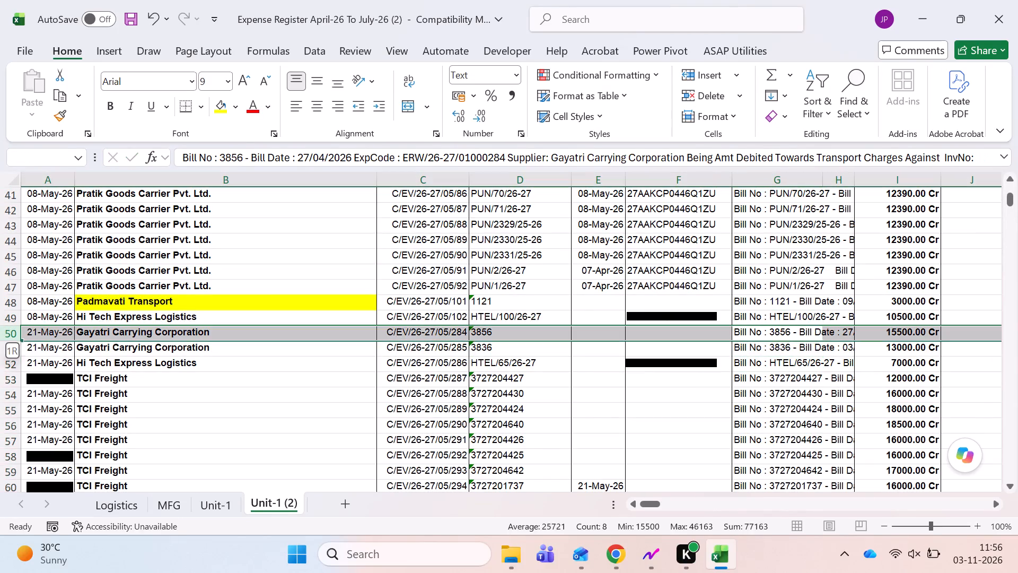
key("shift+Down")
key("ctrl+minus")
key("Down")
key("Up")
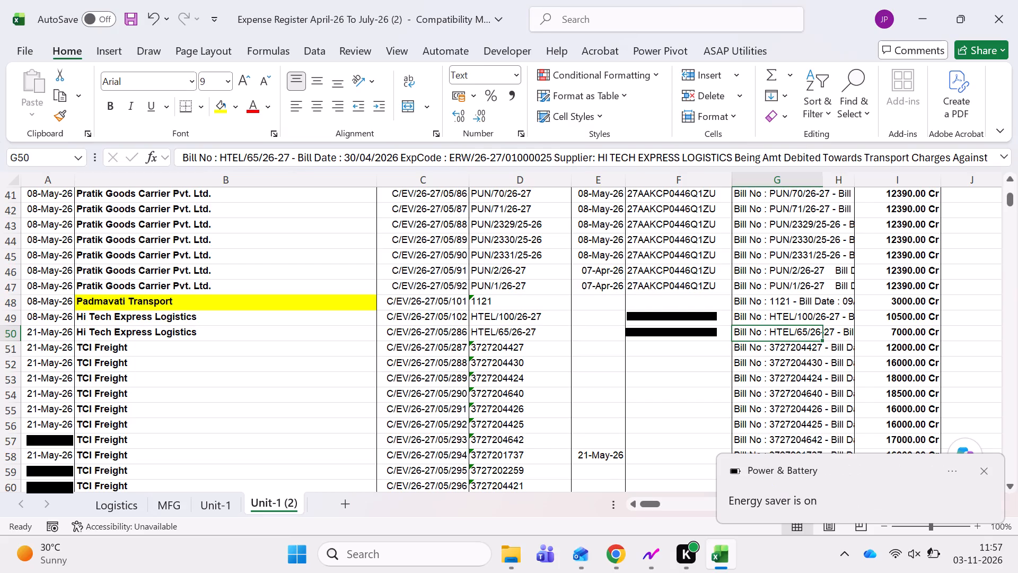
Read the full narrations of the 21-May TCI Freight vouchers in G51 to G57.
key("Right")
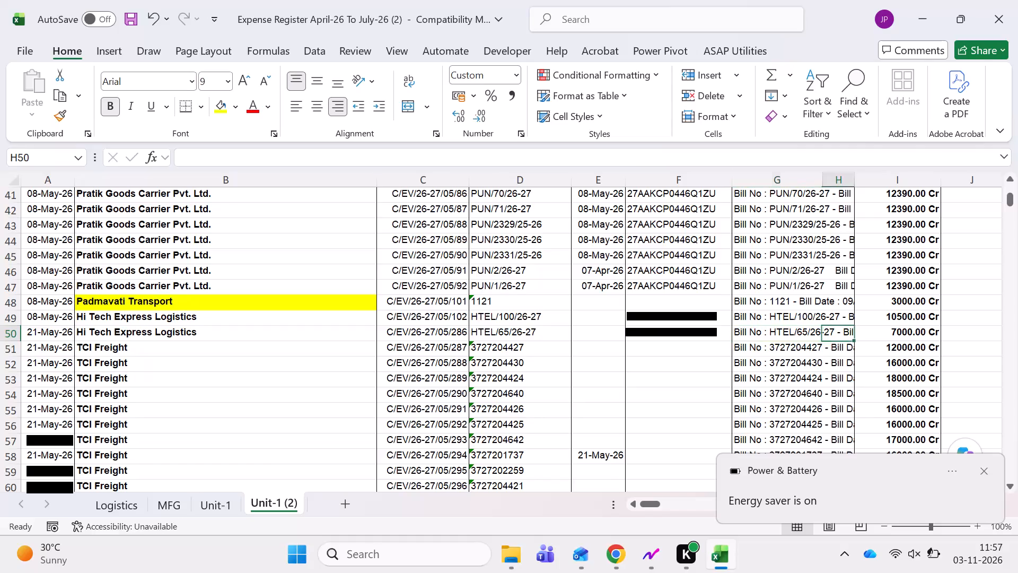
key("Left")
key("Left")
key("Left")
key("Down")
key("shift+space")
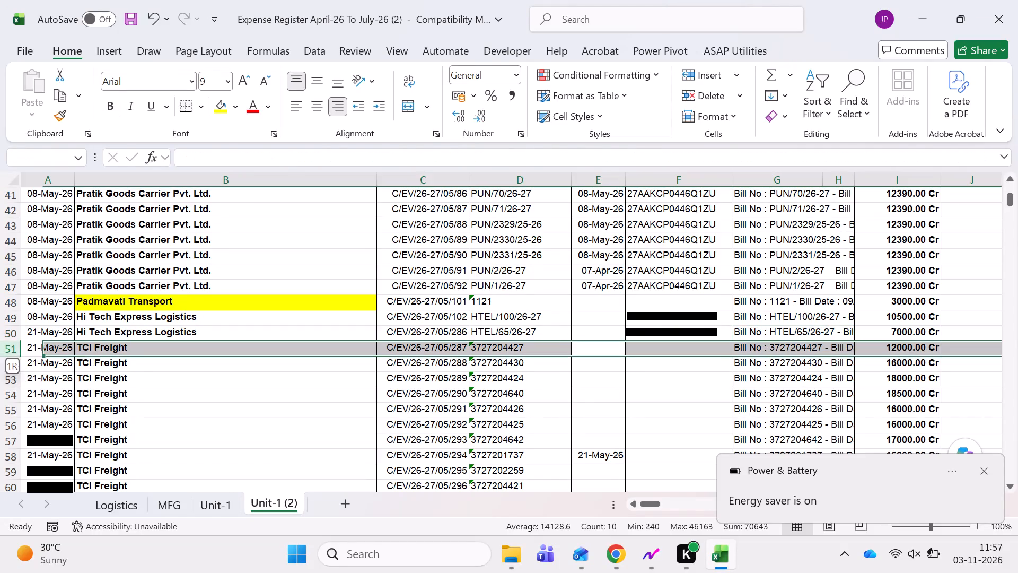
key("Right")
key("Right")
key("F2")
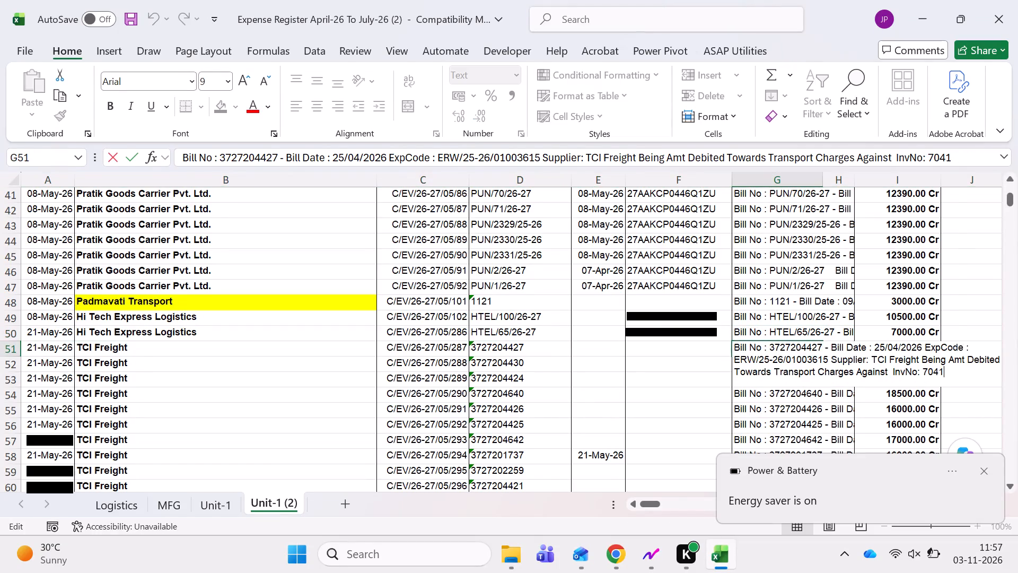
key("Return")
key("F2")
key("Return")
key("F2")
key("Return")
key("F2")
key("Return")
key("F2")
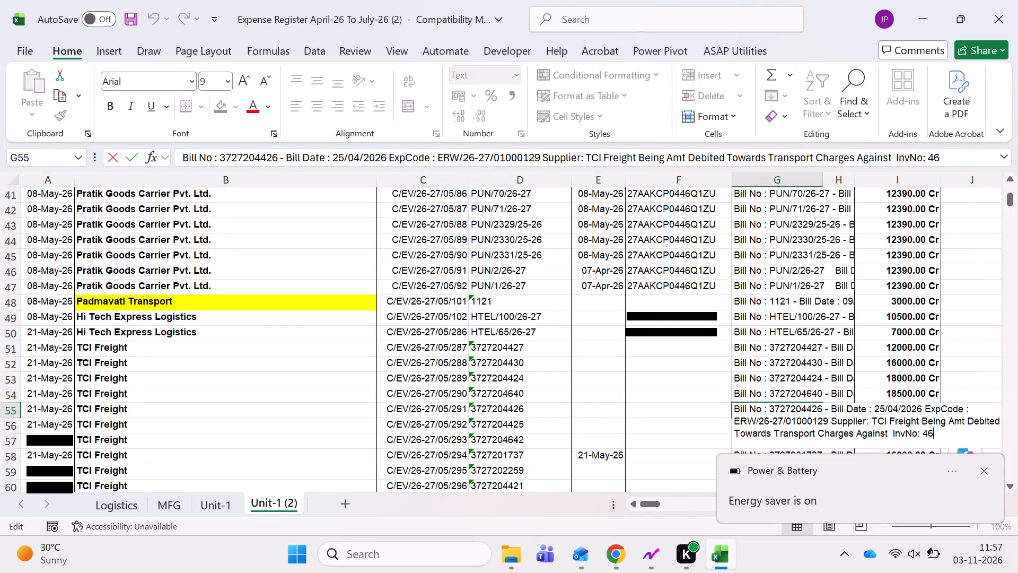
key("Return")
key("F2")
key("Return")
key("F2")
key("Return")
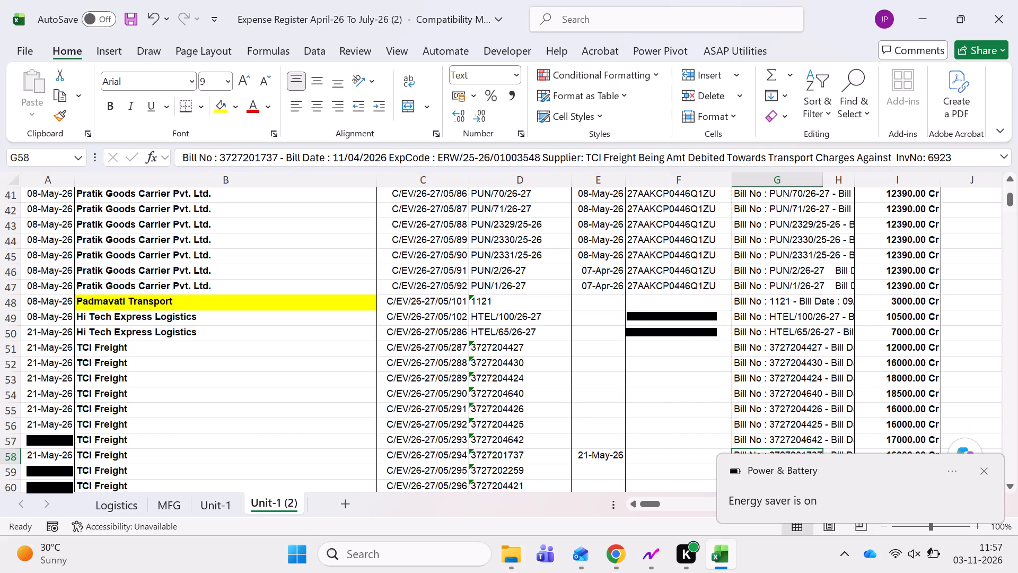
Dismiss the Power & Battery notification covering the sheet.
left_click(982, 475)
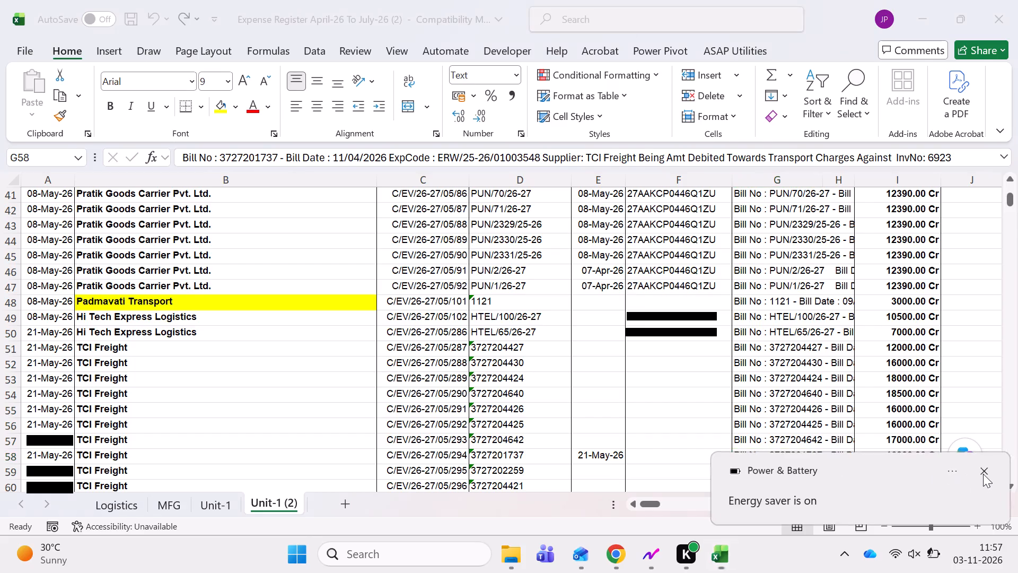
Delete rows 51 to 57, the TCI Freight vouchers C/EV/26-27/05/287 to C/EV/26-27/05/293.
key("Up")
key("Up")
key("shift+space")
key("shift+Up")
key("shift+Up")
key("shift+Up")
key("shift+Up")
key("shift+Up")
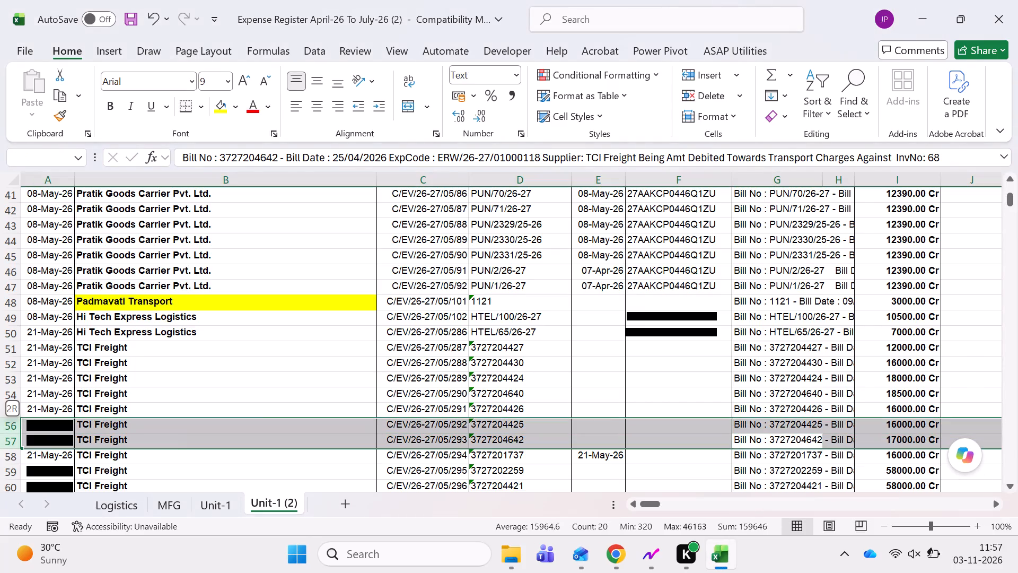
key("shift+Up")
key("ctrl+minus")
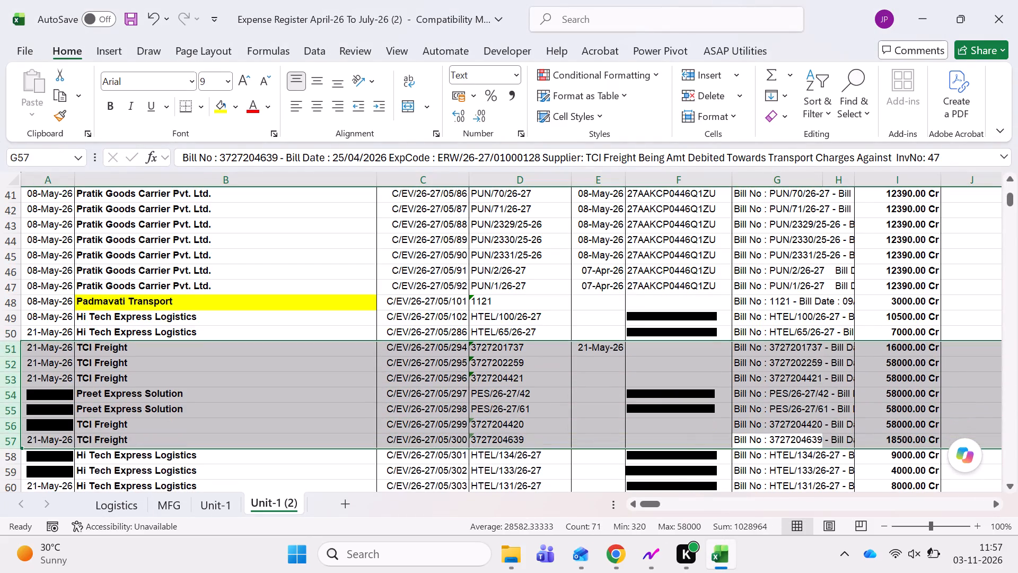
left_click(322, 349)
key("Right")
key("Right")
key("Right")
key("Right")
key("Right")
key("F2")
key("Return")
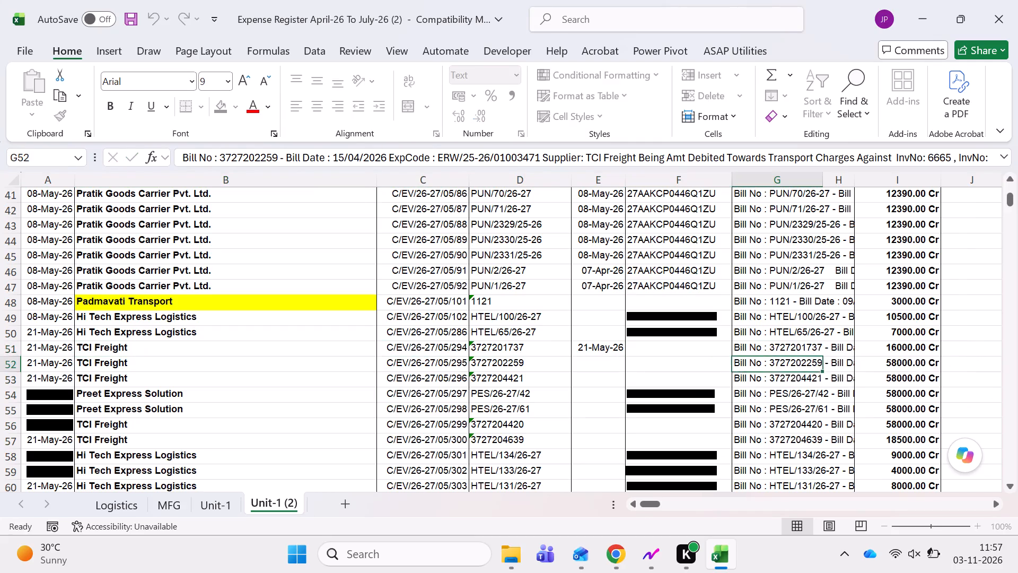
key("F2")
key("Return")
key("F2")
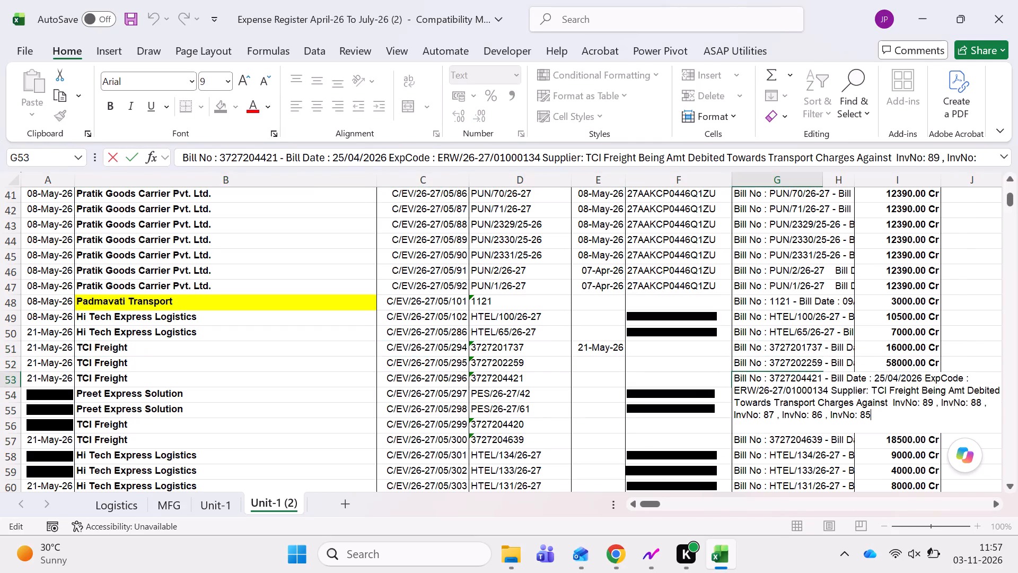
key("Return")
key("Up")
key("Up")
key("Up")
key("Up")
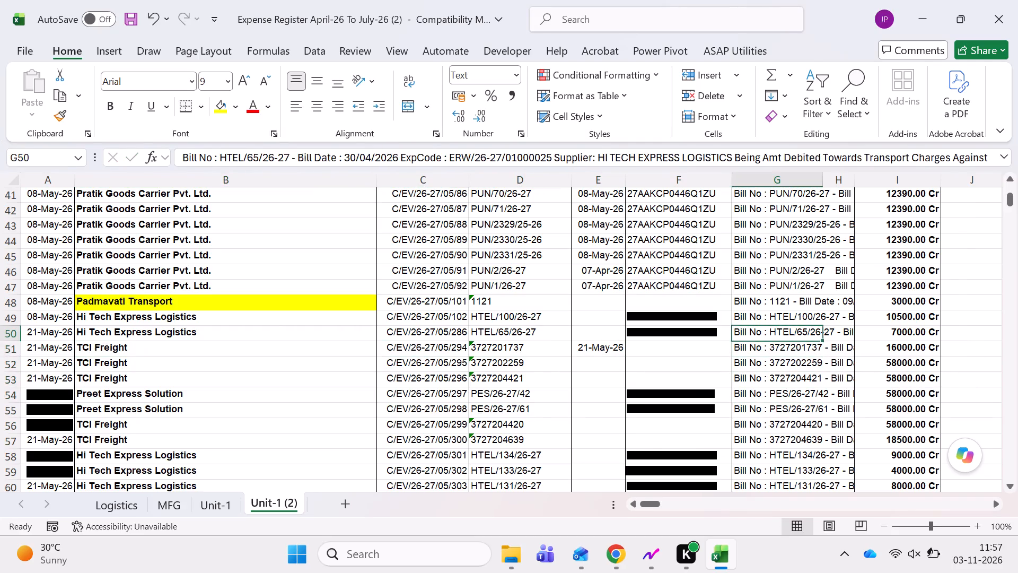
key("Down")
key("F2")
key("Return")
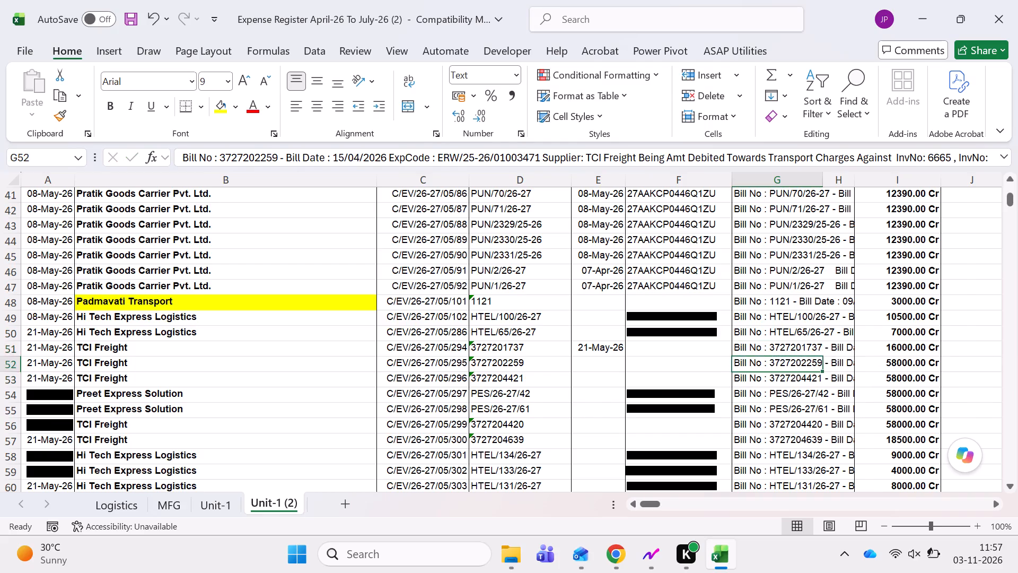
key("Up")
key("shift+space")
key("ctrl+minus")
key("Down")
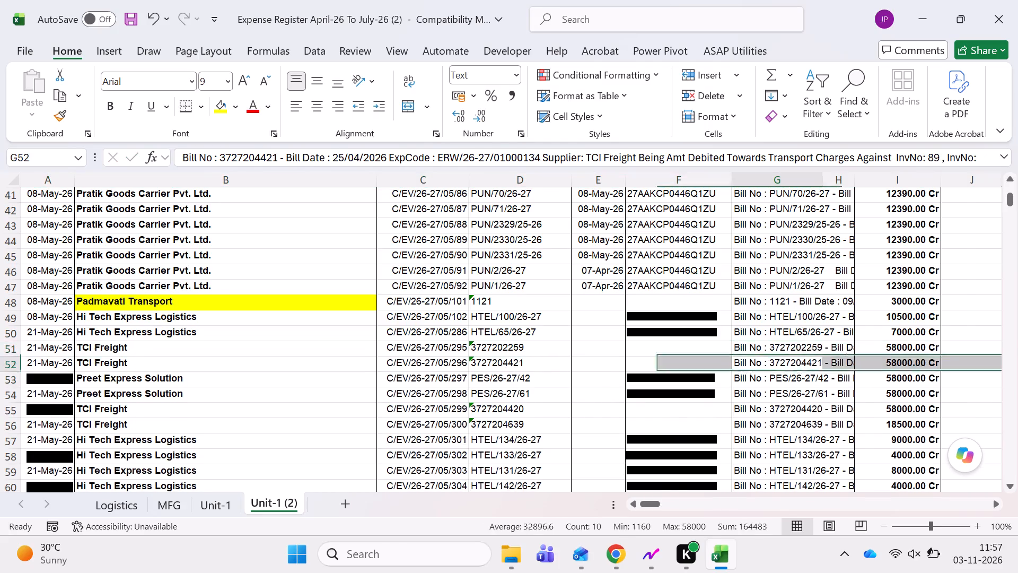
key("Up")
key("F2")
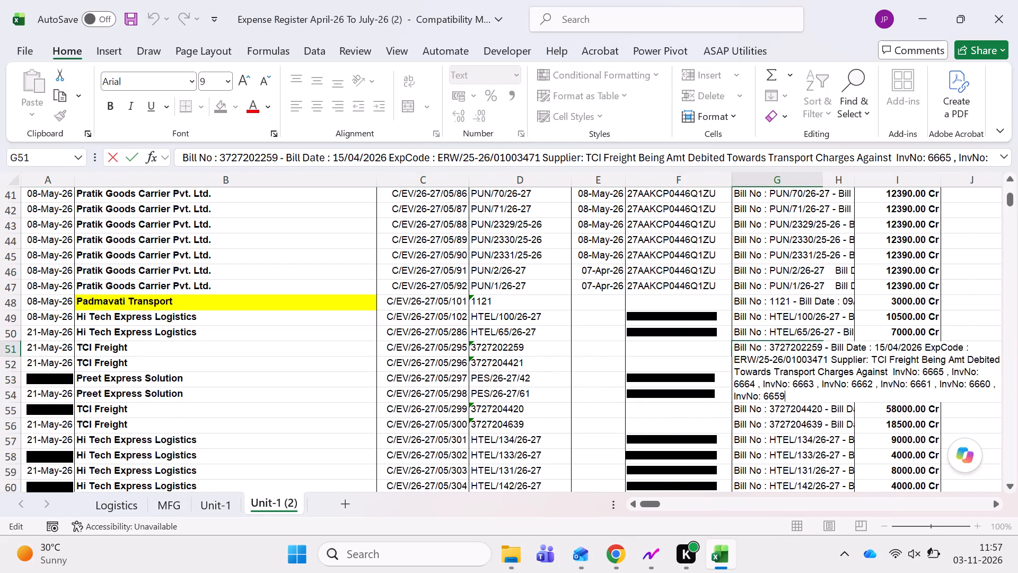
key("Escape")
key("Left")
key("Left")
key("Left")
key("Left")
key("Left")
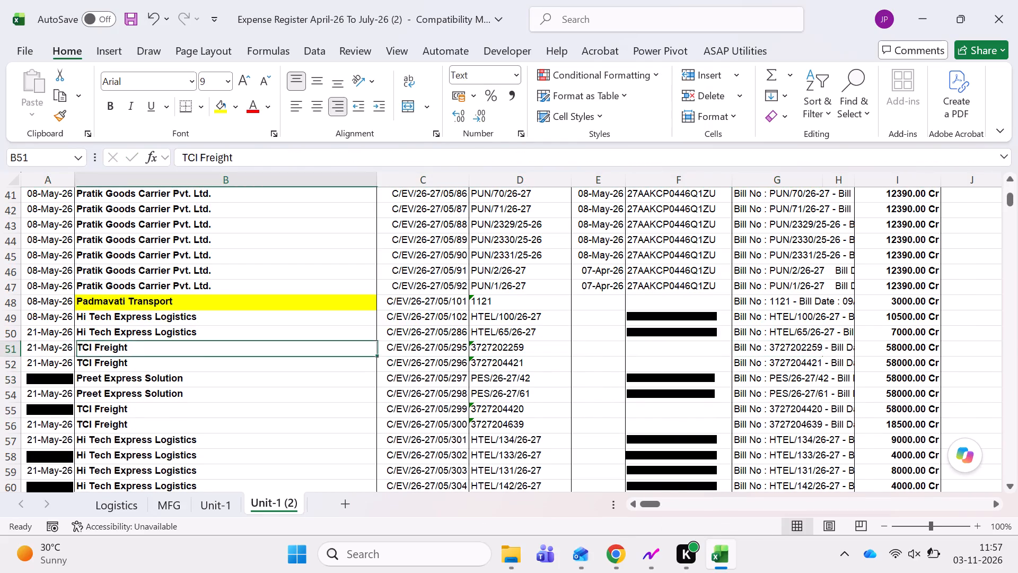
key("Left")
key("Right")
key("shift+Down")
left_click(218, 101)
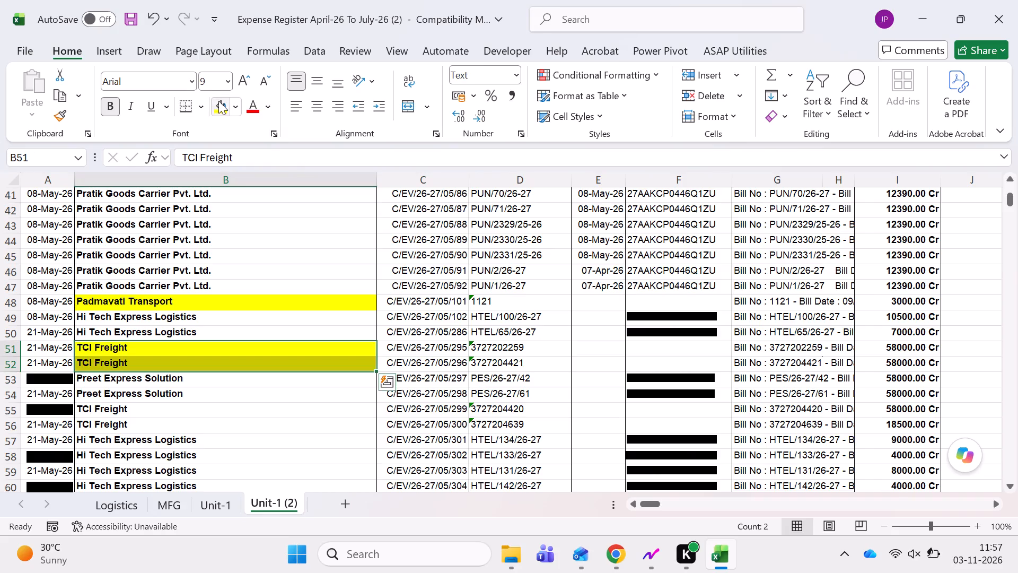
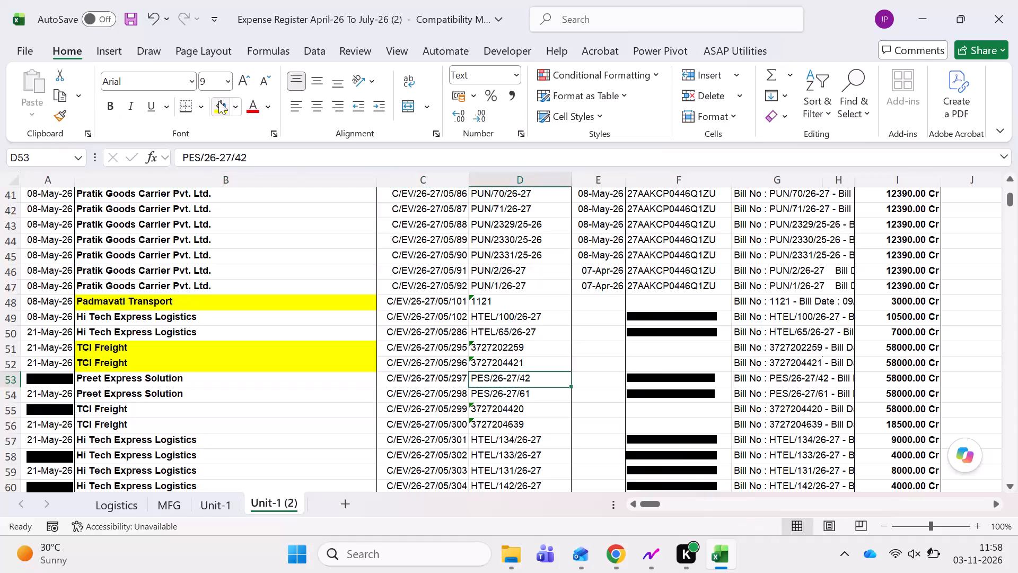
Check the Preet Express Solution narrations in G53 and G54 and highlight the names in B53 and B54 yellow, bills PES/26-27/42 and PES/26-27/61.
key("Right")
key("Right")
key("Right")
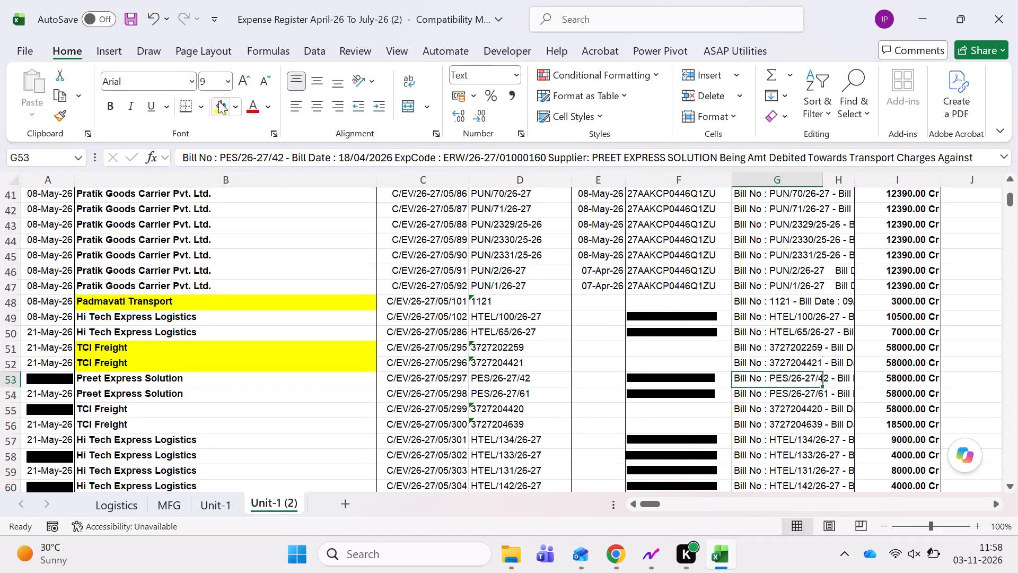
key("F2")
key("Return")
key("F2")
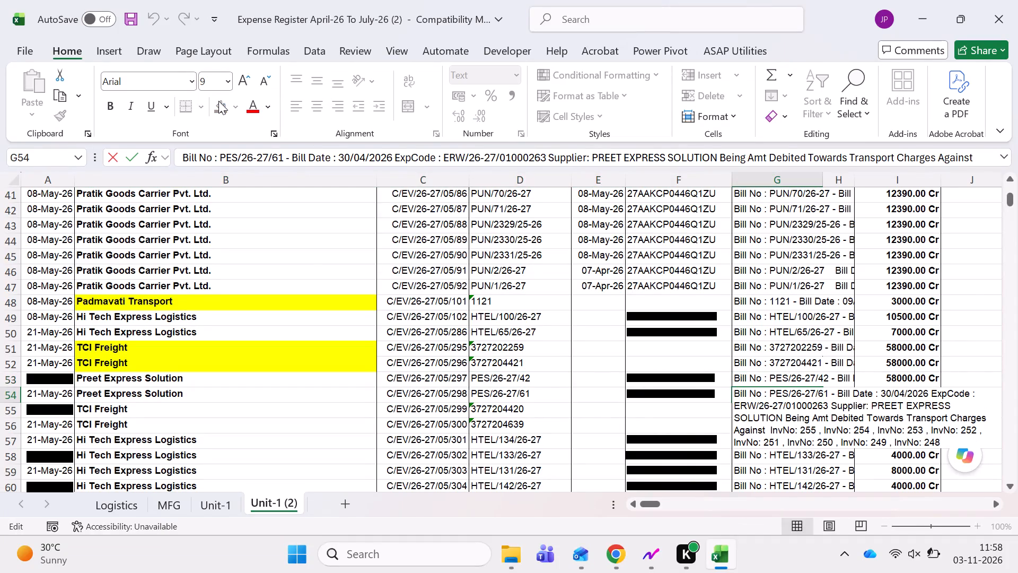
key("Return")
key("Up")
key("Up")
key("Left")
key("Left")
key("Left")
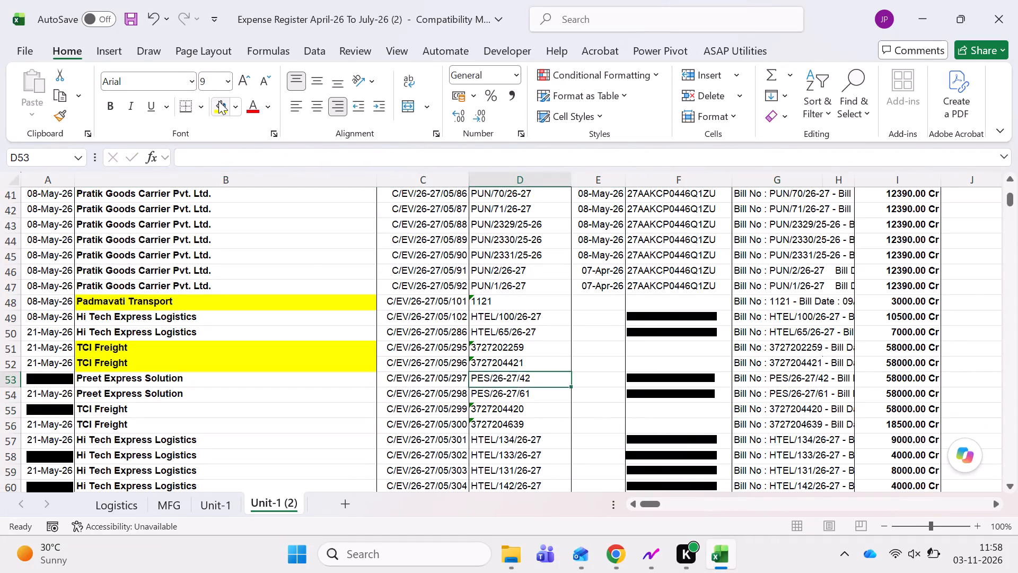
key("Left")
key("Left")
key("shift+Down")
left_click(218, 101)
key("Down")
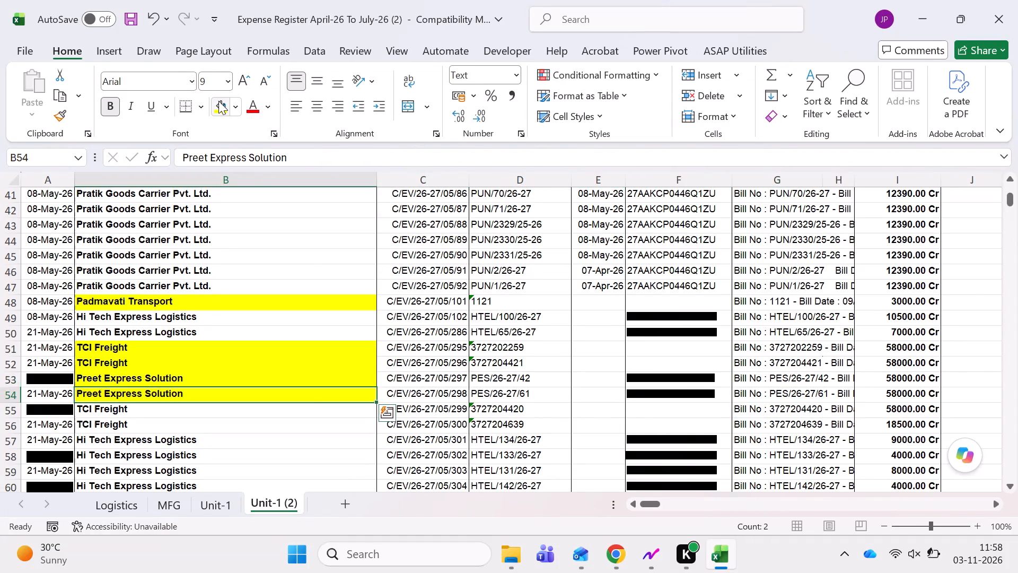
key("Down")
key("Right")
key("Right")
key("Right")
key("Right")
key("Right")
key("F2")
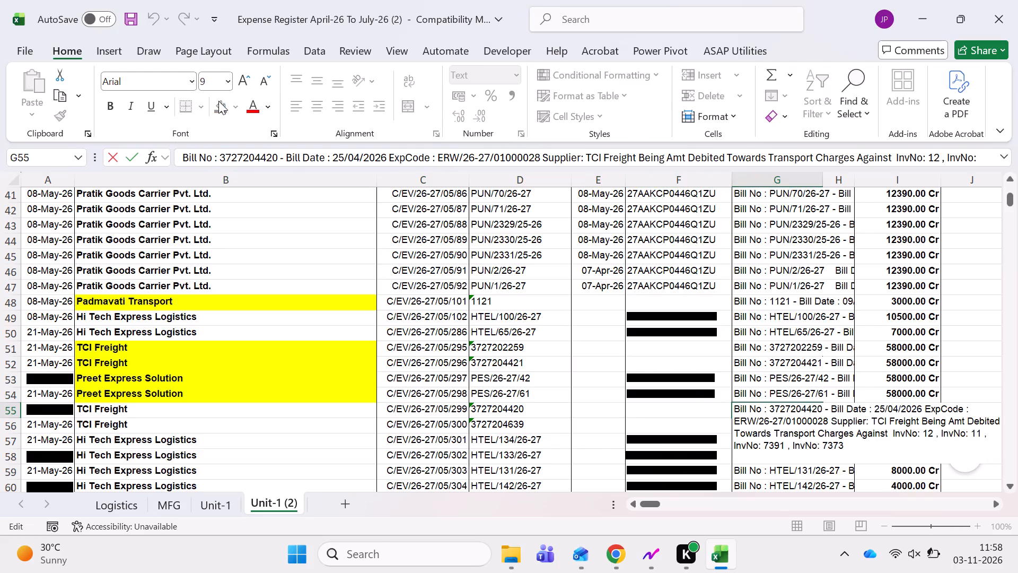
key("Return")
key("F2")
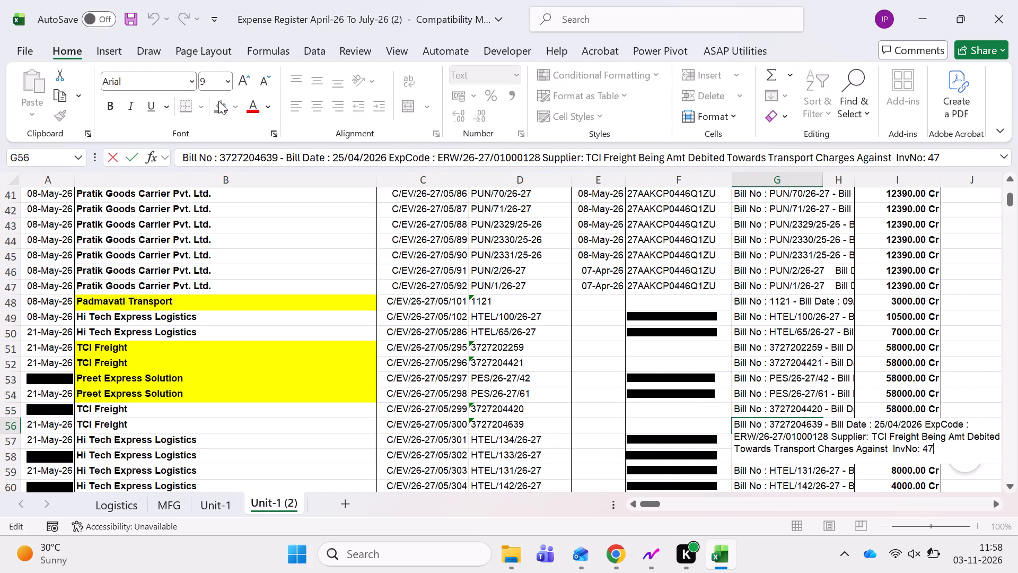
key("Return")
key("Up")
key("shift+space")
key("ctrl+minus")
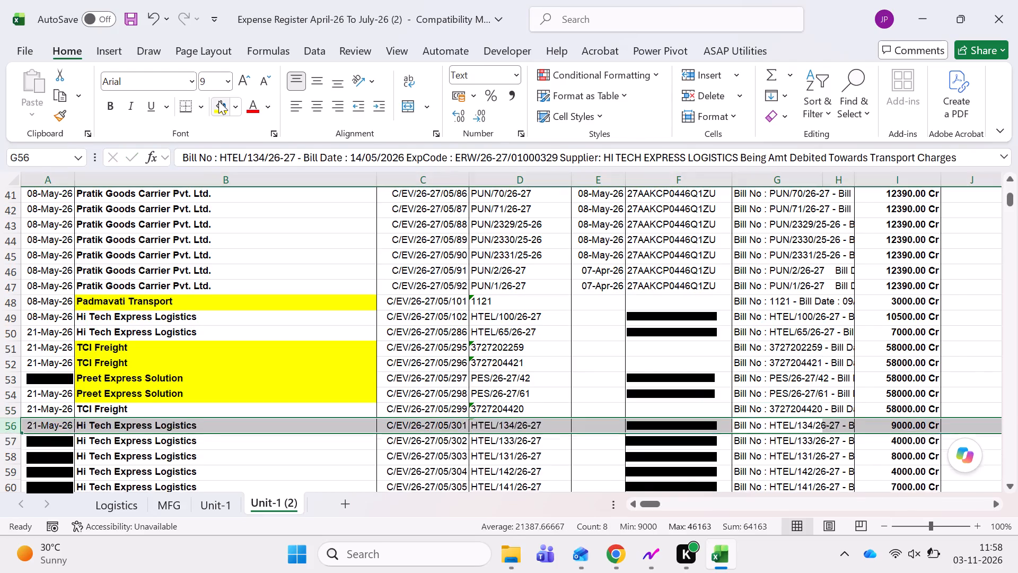
key("Up")
key("Left")
key("Left")
key("Left")
key("Left")
key("Left")
left_click(218, 101)
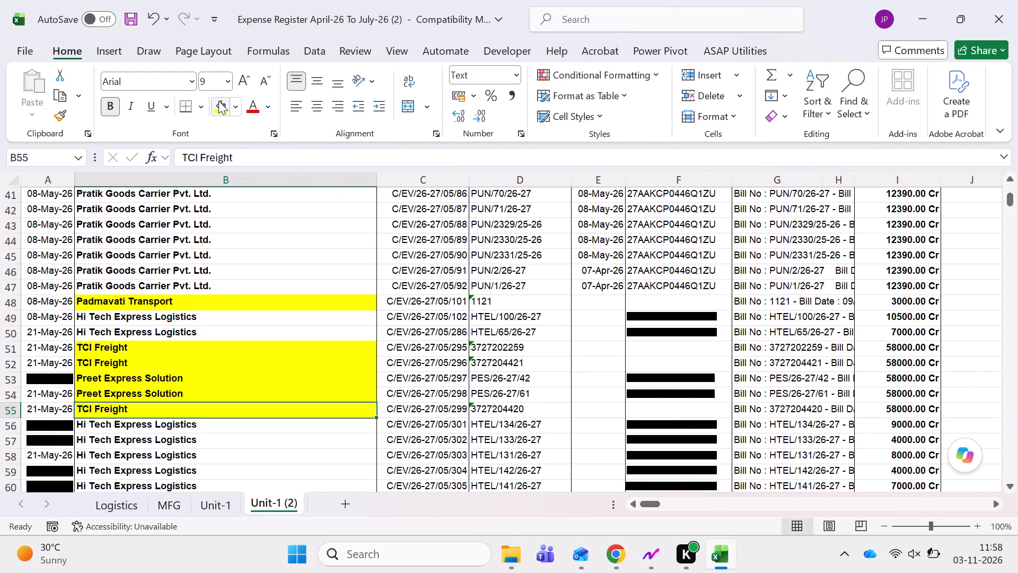
Read the full narrations of the Hi Tech Express Logistics vouchers in G56 to G62, C/EV/26-27/05/301 to C/EV/26-27/05/307.
key("Down")
key("Right")
key("Right")
key("Right")
key("Right")
key("Right")
key("F2")
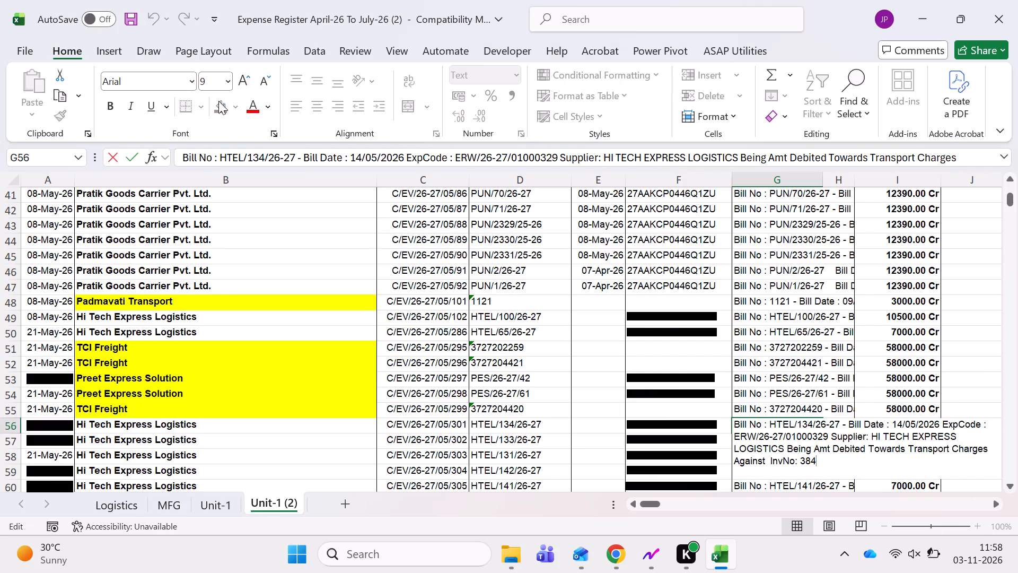
key("Return")
key("F2")
key("Return")
key("F2")
key("Return")
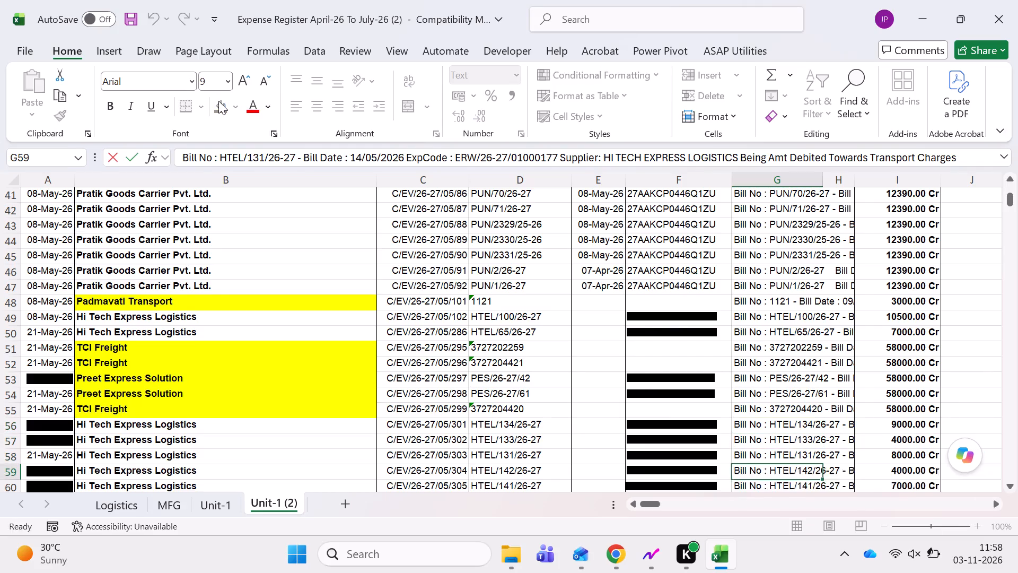
key("F2")
key("Return")
key("F2")
key("Return")
key("F2")
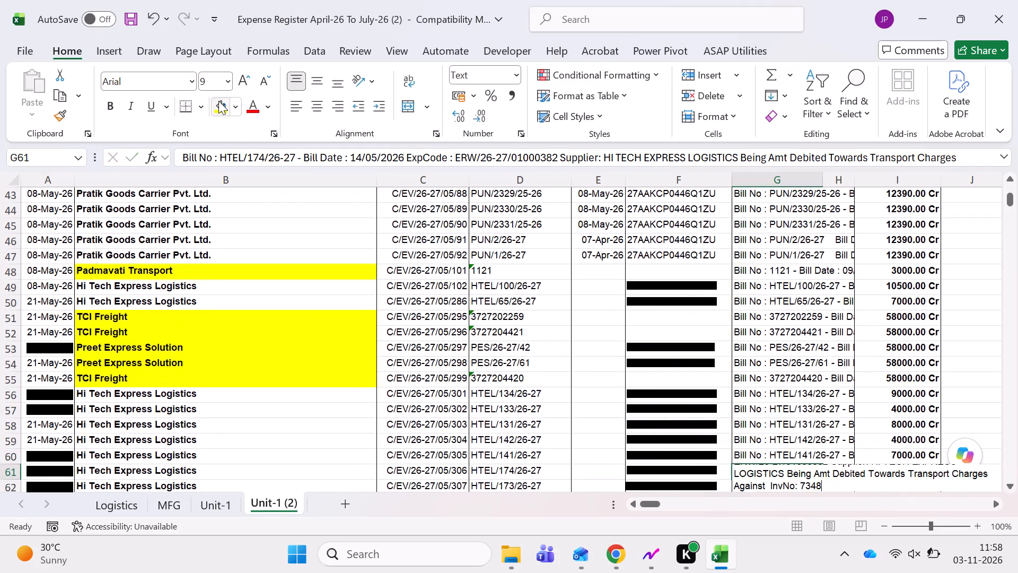
key("Return")
key("F2")
key("Return")
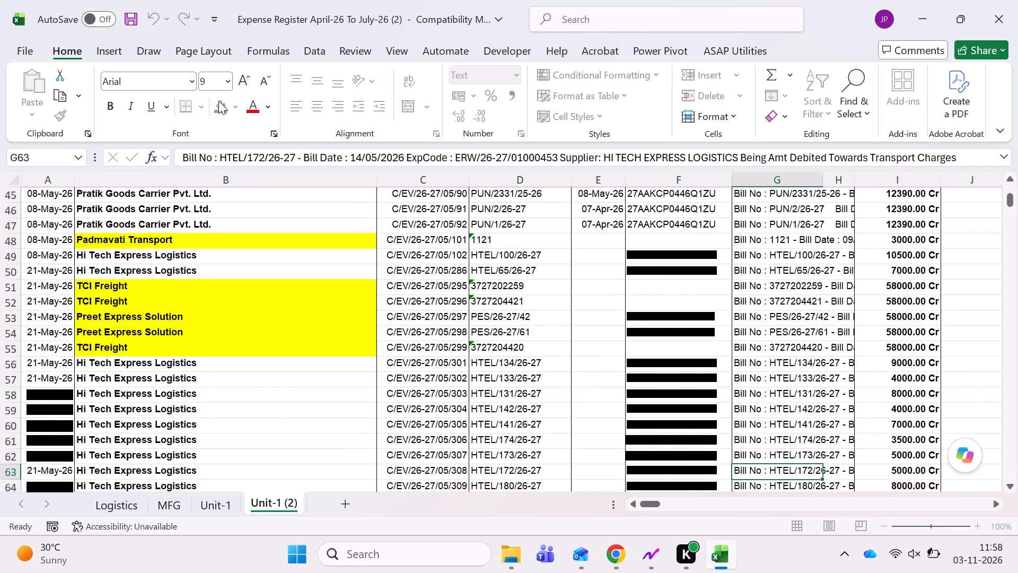
Delete rows 56 to 80, vouchers C/EV/26-27/05/301 to C/EV/26-27/05/325, up to the next Preet Express Solution entry.
key("Up")
key("Up")
key("Up")
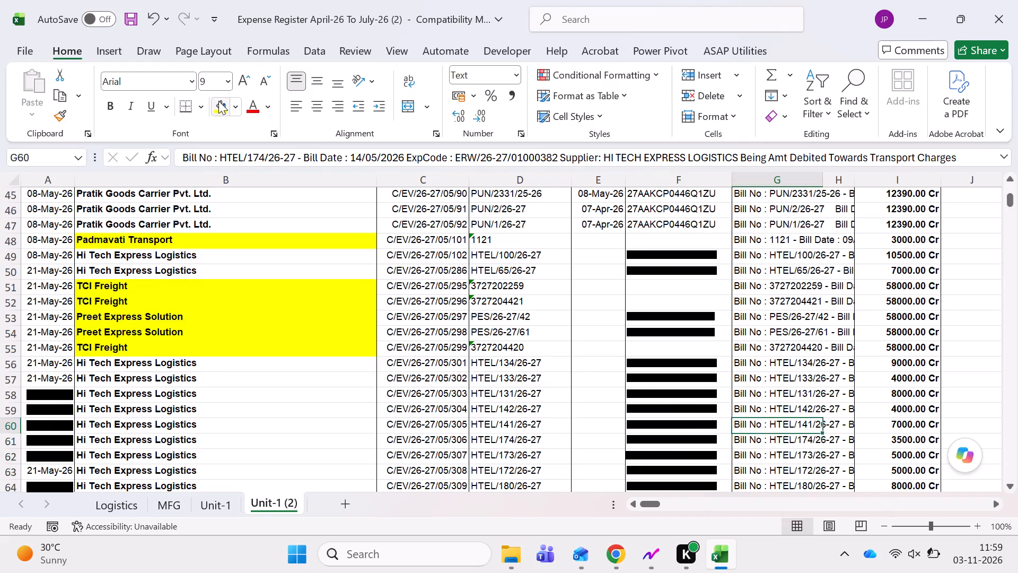
key("Up")
key("Up")
key("Up")
key("Up")
key("shift+space")
key("shift+Down")
key("shift+Down")
key("shift+Down")
key("shift+Down")
key("shift+Down")
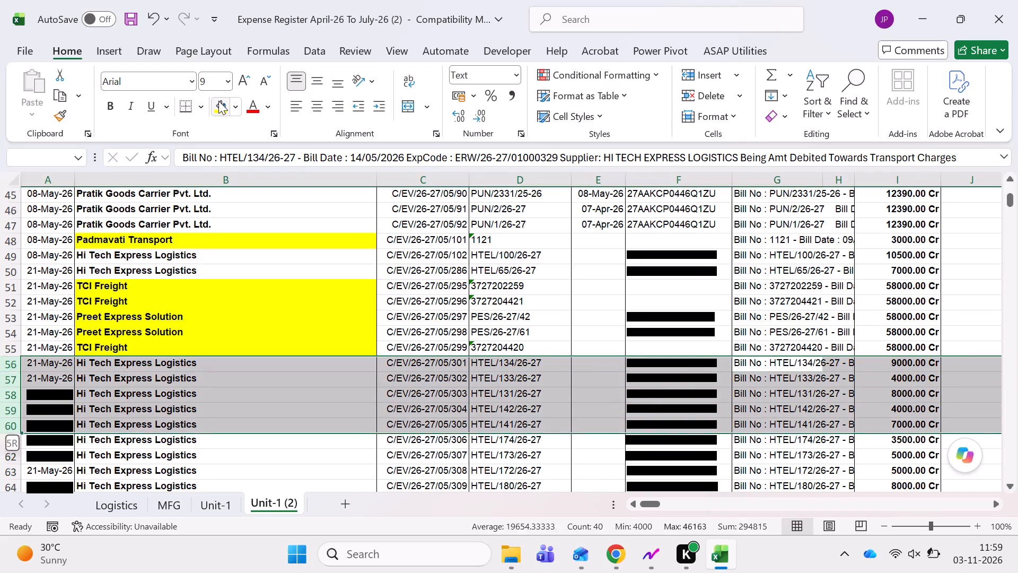
key("shift+Down")
key("shift+Down")
key("shift+Down")
key("shift+Down")
key("shift+Down")
key("shift+Down")
key("shift+Down")
key("shift+Down")
key("shift+Up")
key("shift+Up")
key("shift+Up")
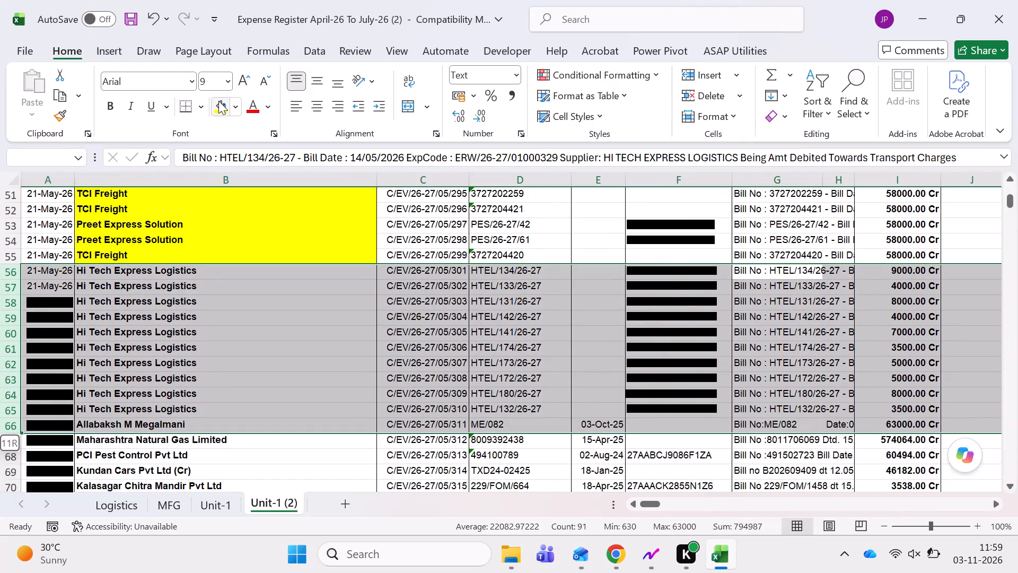
key("shift+Down")
key("shift+Down")
key("shift+Down")
key("shift+Down")
key("shift+Down")
key("shift+Down")
key("shift+Down")
key("shift+Down")
key("shift+Down")
key("shift+Down")
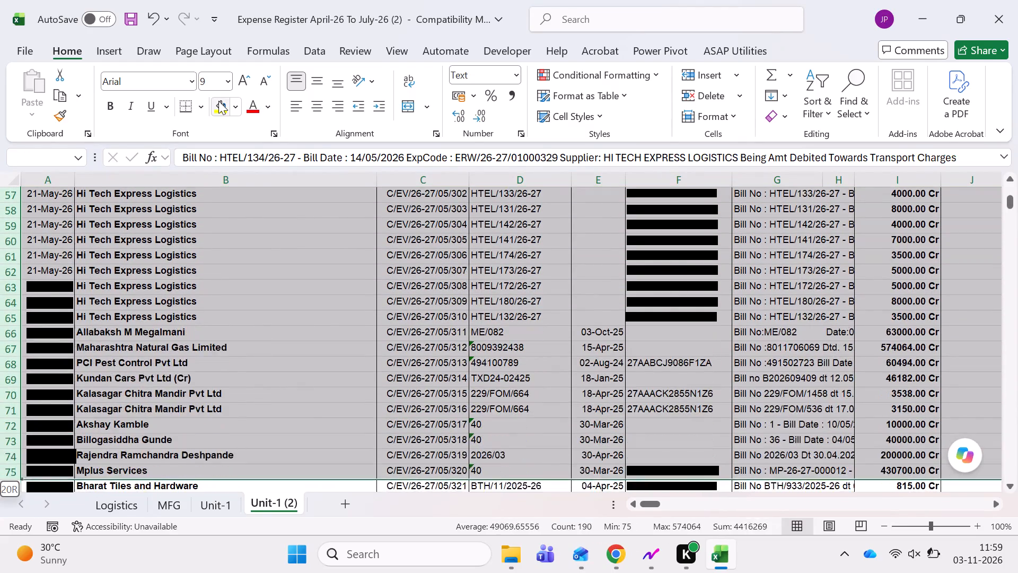
key("shift+Down")
key("shift+Down")
key("shift+Down")
key("shift+Down")
key("shift+Down")
key("shift+Down")
key("shift+Down")
key("shift+Down")
key("shift+Down")
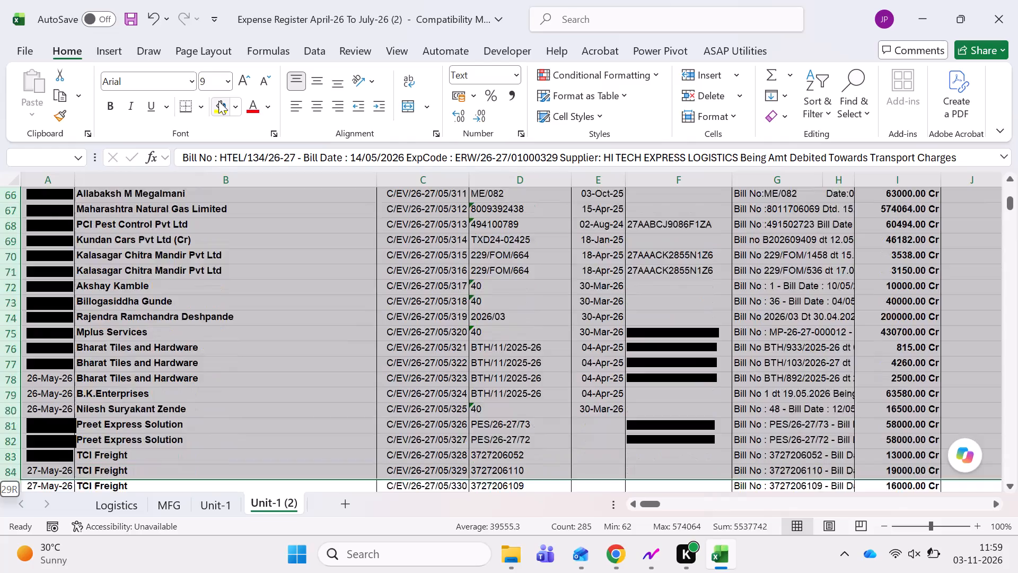
key("shift+Down")
key("shift+Up")
key("shift+Up")
key("shift+Up")
key("shift+Up")
key("shift+Up")
key("shift+Up")
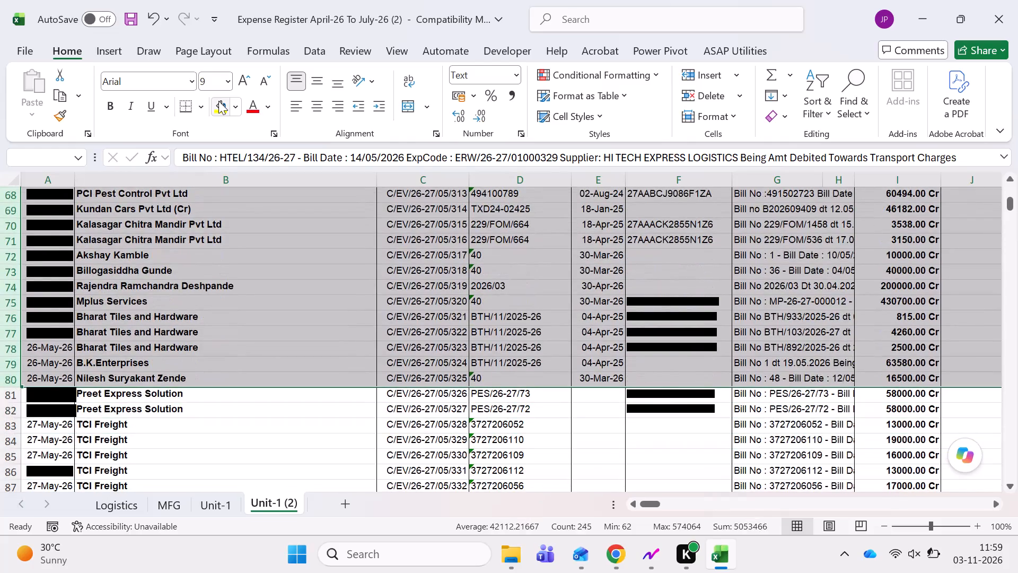
key("ctrl+minus")
key("Down")
key("Up")
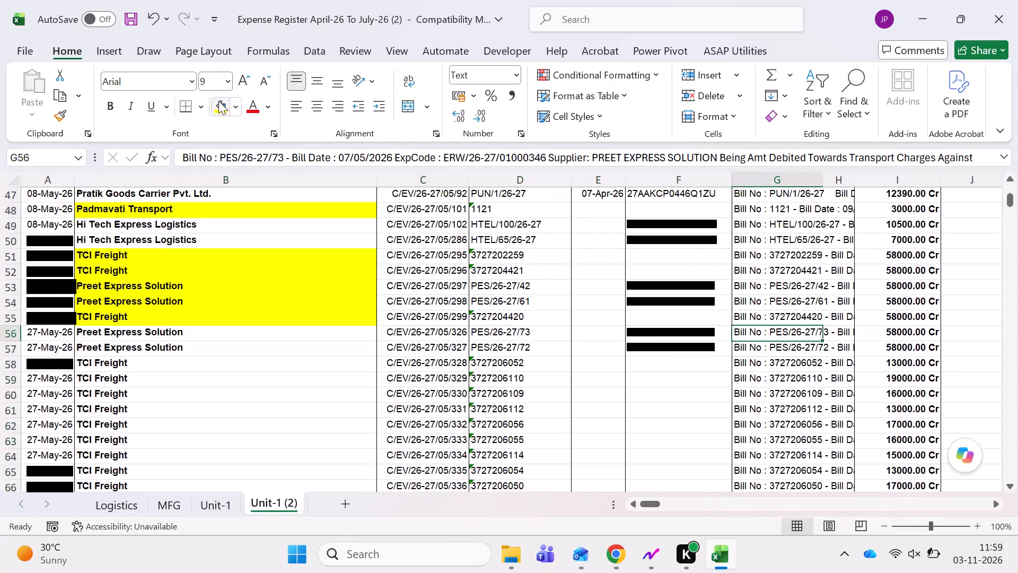
Check the Preet Express Solution narrations in G56 and G57 and highlight the names in B56 and B57 yellow, bills PES/26-27/73 and PES/26-27/72.
key("F2")
key("Return")
key("F2")
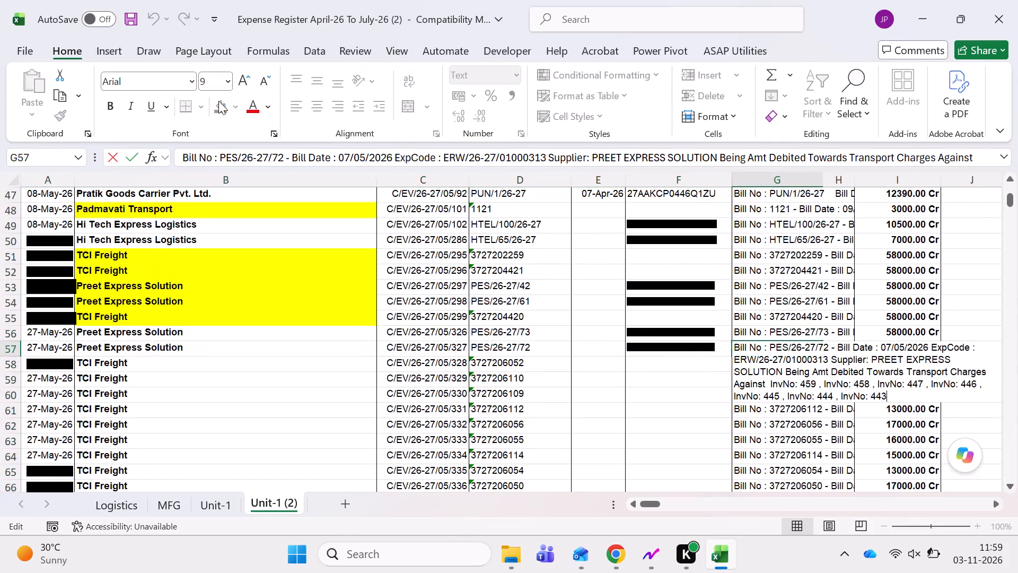
key("Return")
key("Up")
key("Up")
key("shift+Left")
key("shift+Left")
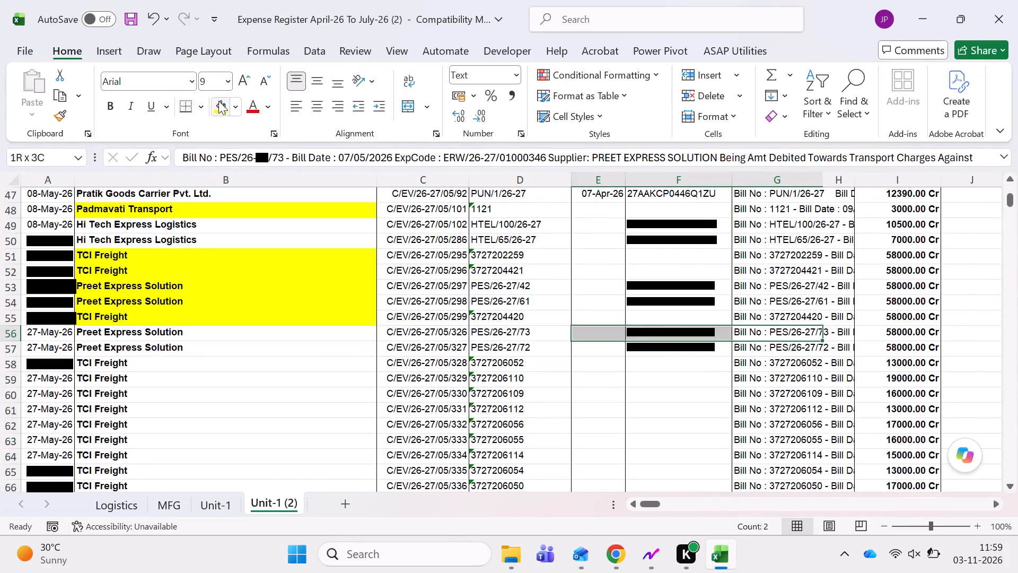
key("ctrl+Left")
key("ctrl+Left")
key("Left")
key("ctrl+Left")
key("Right")
key("shift+Down")
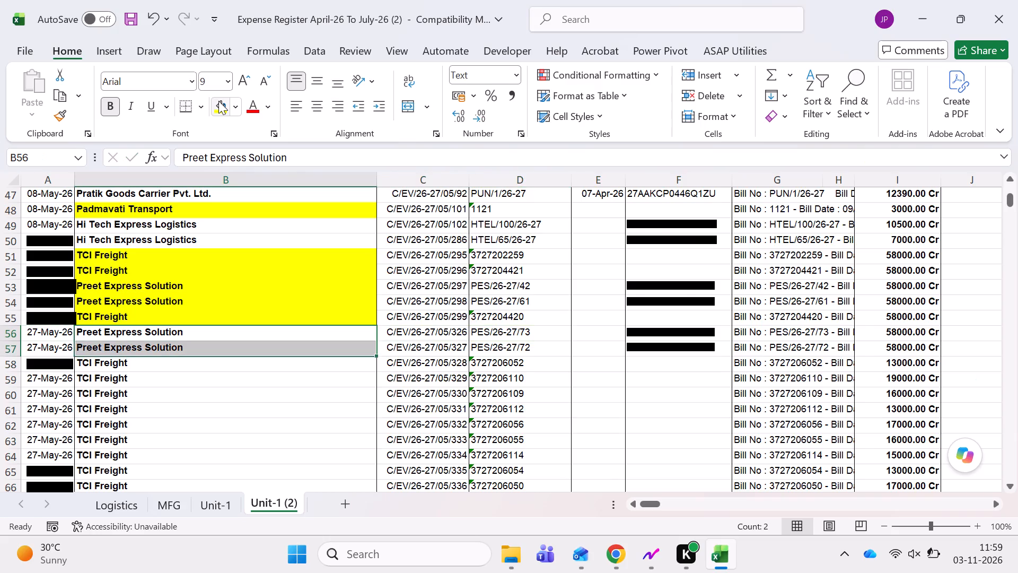
left_click(218, 101)
Read the full narrations of the TCI Freight vouchers in G58 to G65, C/EV/26-27/05/328 to C/EV/26-27/05/335.
key("Down")
key("Down")
key("Right")
key("Right")
key("Right")
key("Right")
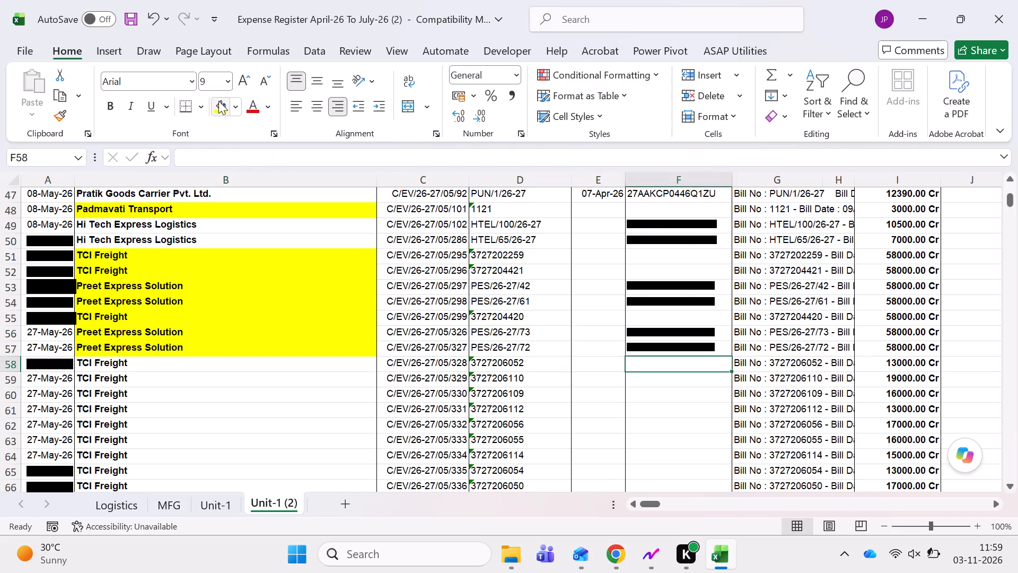
key("Right")
key("F2")
key("Return")
key("F2")
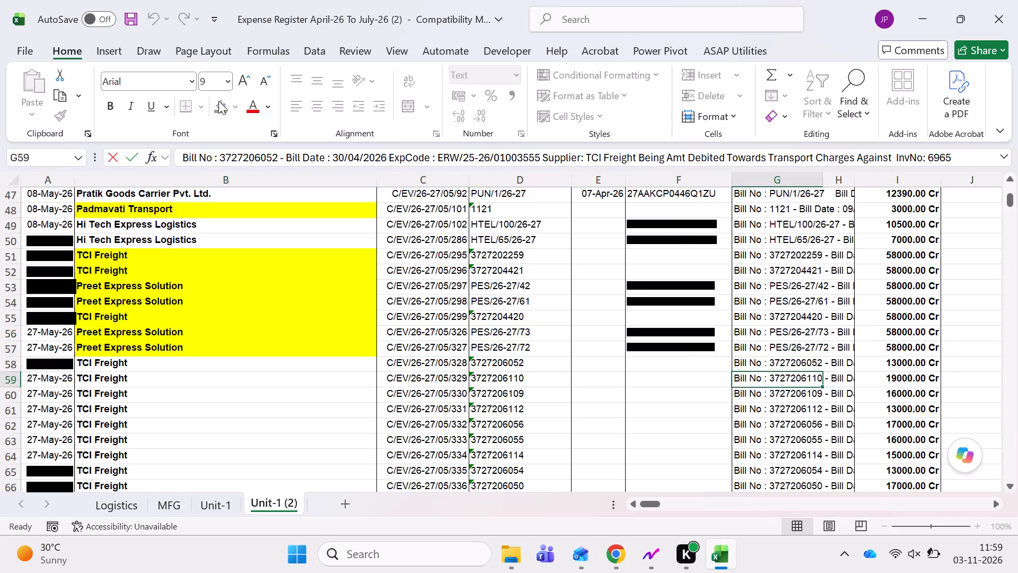
key("Return")
key("F2")
key("Return")
key("F2")
key("Return")
key("F2")
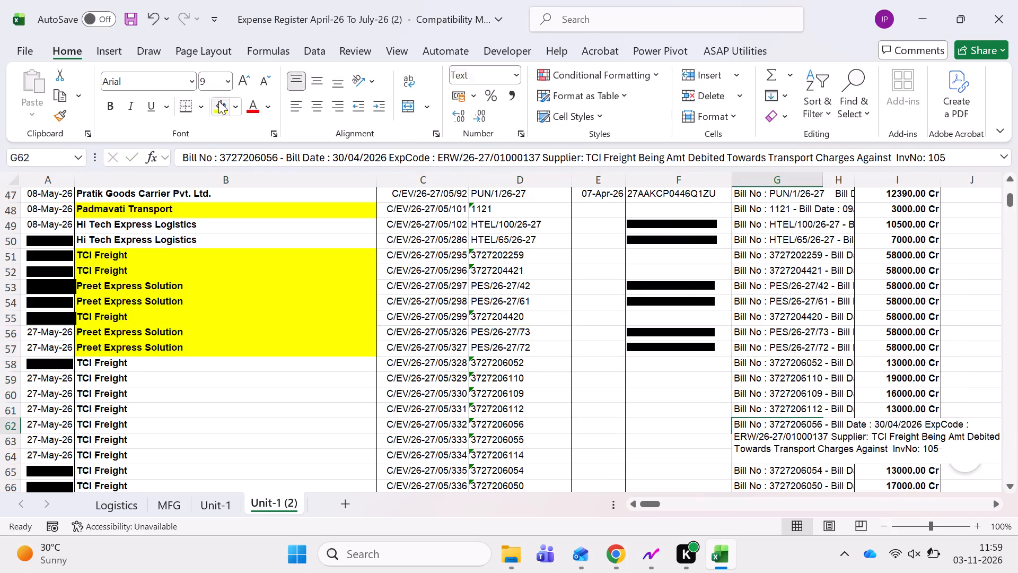
key("Return")
key("F2")
key("Return")
key("F2")
key("Return")
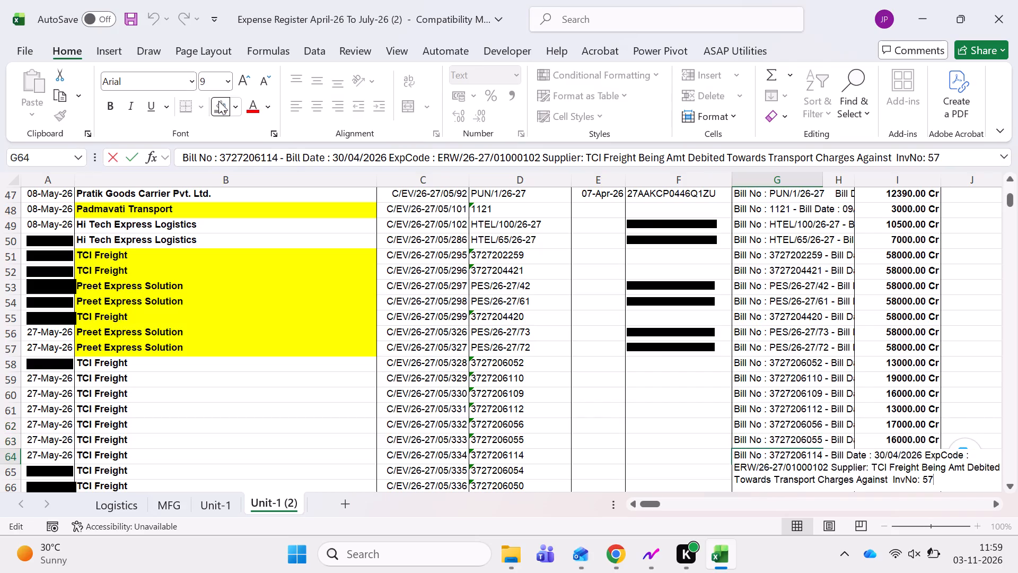
key("F2")
key("Return")
Delete rows 58 to 66, the TCI Freight vouchers C/EV/26-27/05/328 to C/EV/26-27/05/336.
key("Up")
key("Up")
key("Up")
key("Up")
key("Up")
key("Up")
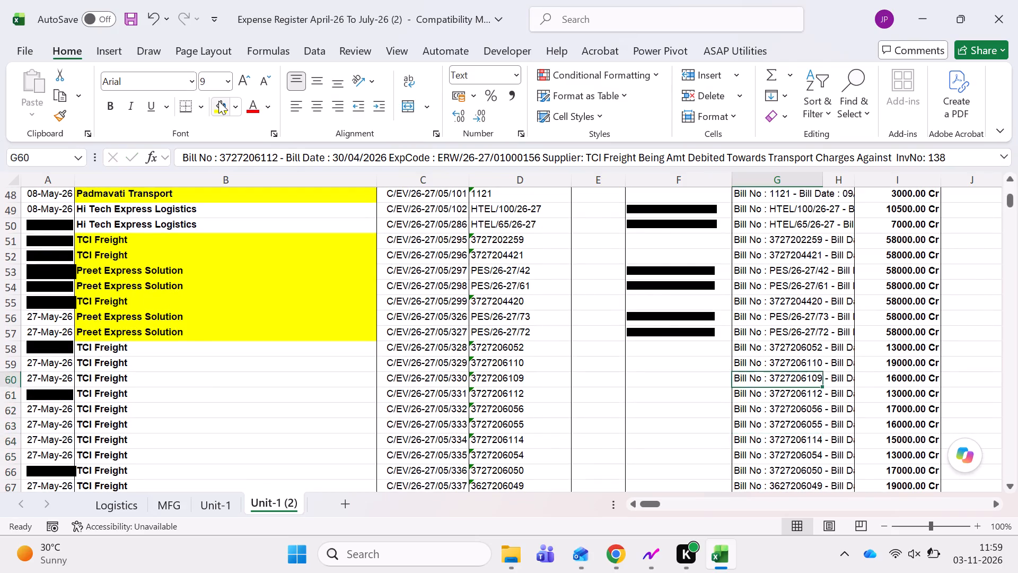
key("Up")
key("Up")
key("shift+space")
key("shift+Down")
key("shift+Down")
key("shift+Down")
key("shift+Down")
key("shift+Down")
key("shift+Down")
key("shift+Down")
key("shift+Down")
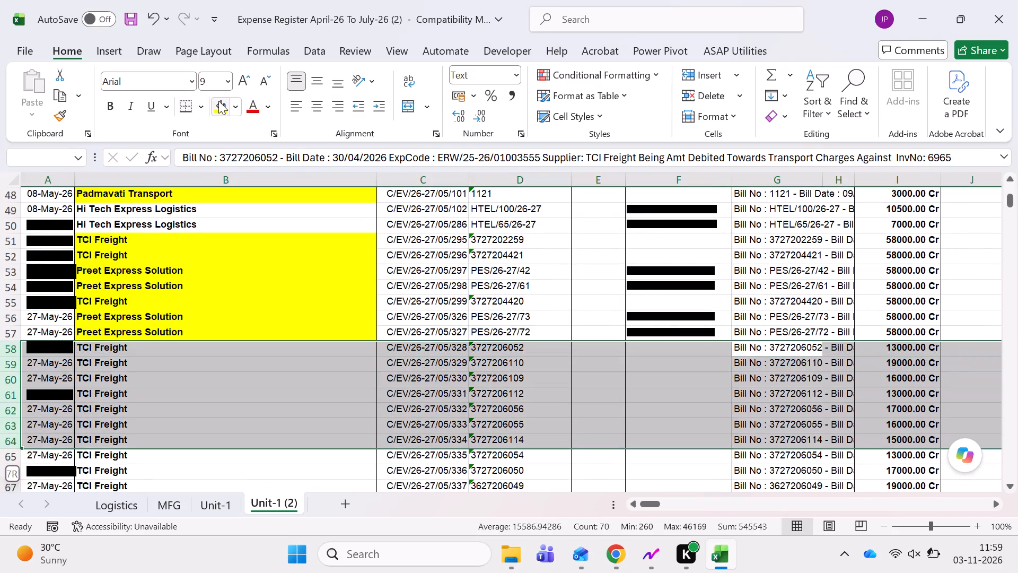
key("ctrl+minus")
key("Up")
key("Down")
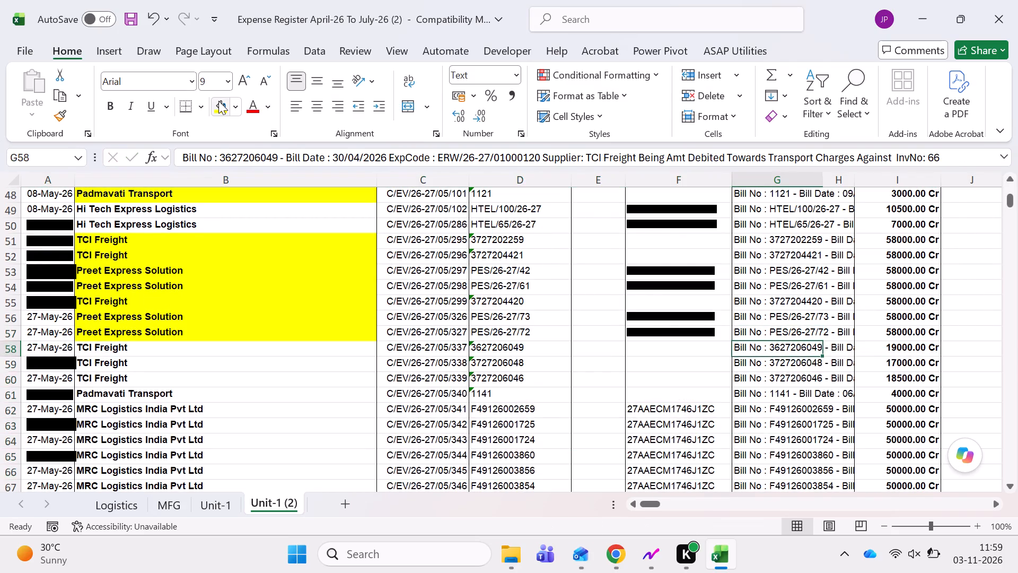
Read the full narrations in G58 to G61, the TCI Freight and Padmavati Transport vouchers C/EV/26-27/05/337 to C/EV/26-27/05/340.
key("F2")
key("Return")
key("F2")
key("Return")
key("F2")
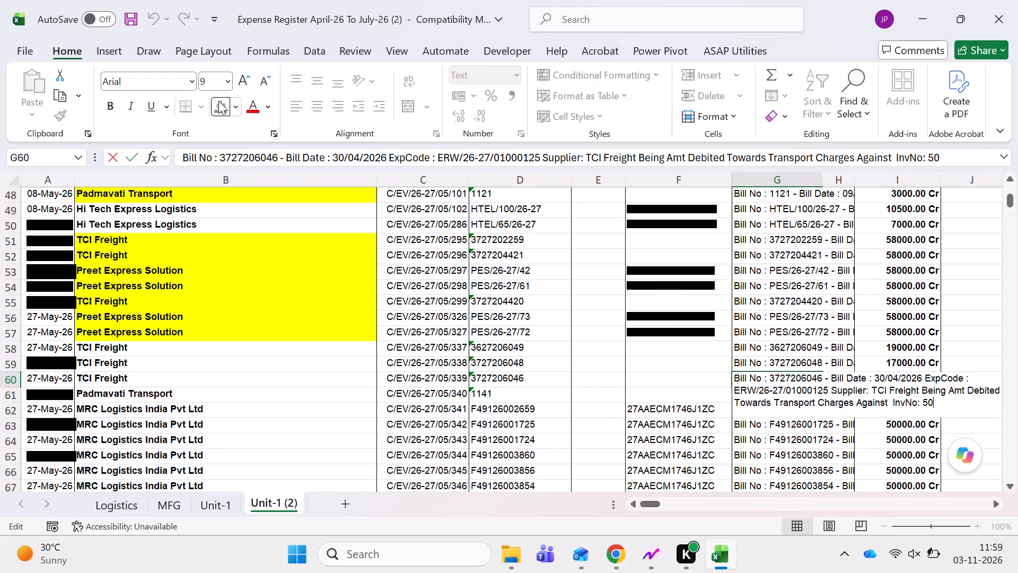
key("Return")
key("F2")
key("Return")
key("Down")
key("Up")
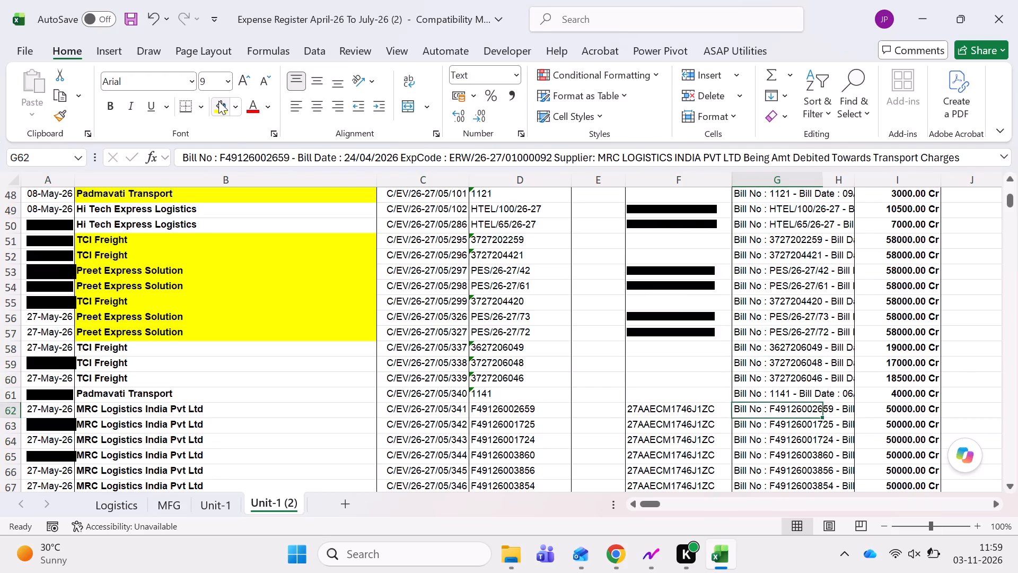
Delete rows 58 to 61, vouchers C/EV/26-27/05/337 to C/EV/26-27/05/340.
key("Up")
key("Up")
key("Up")
key("Up")
key("shift+space")
key("shift+Down")
key("shift+Down")
key("shift+Down")
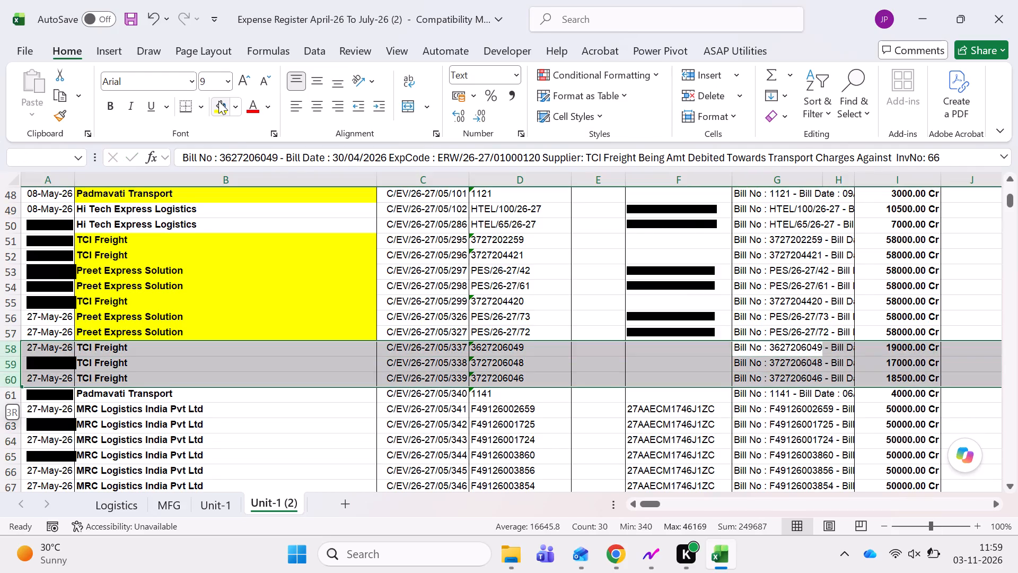
key("ctrl+minus")
key("Down")
key("Up")
Read the full narrations of the MRC Logistics India vouchers in G58 to G63, C/EV/26-27/05/341 to C/EV/26-27/05/346.
key("F2")
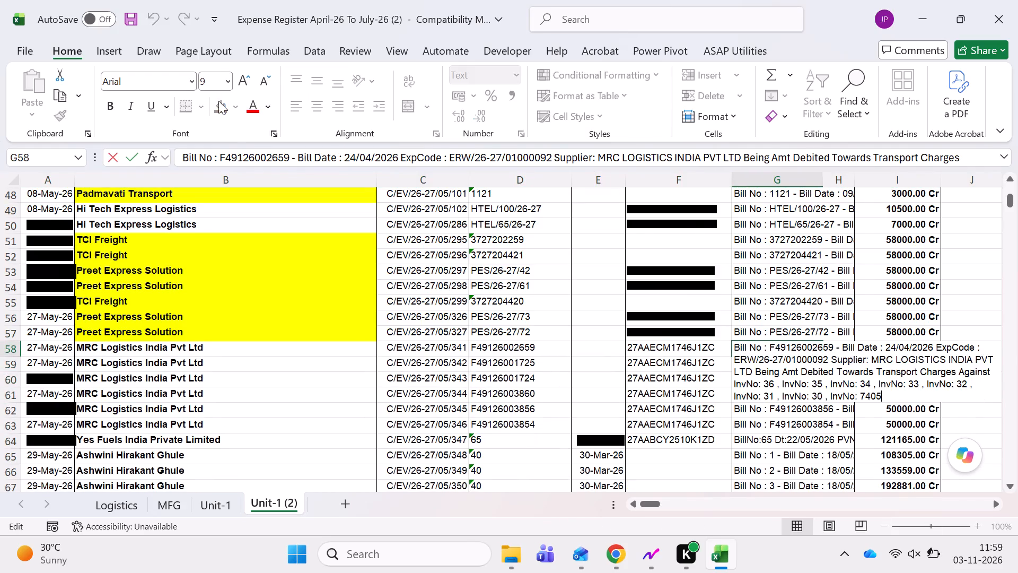
key("Return")
key("F2")
key("Return")
key("F2")
key("Return")
key("F2")
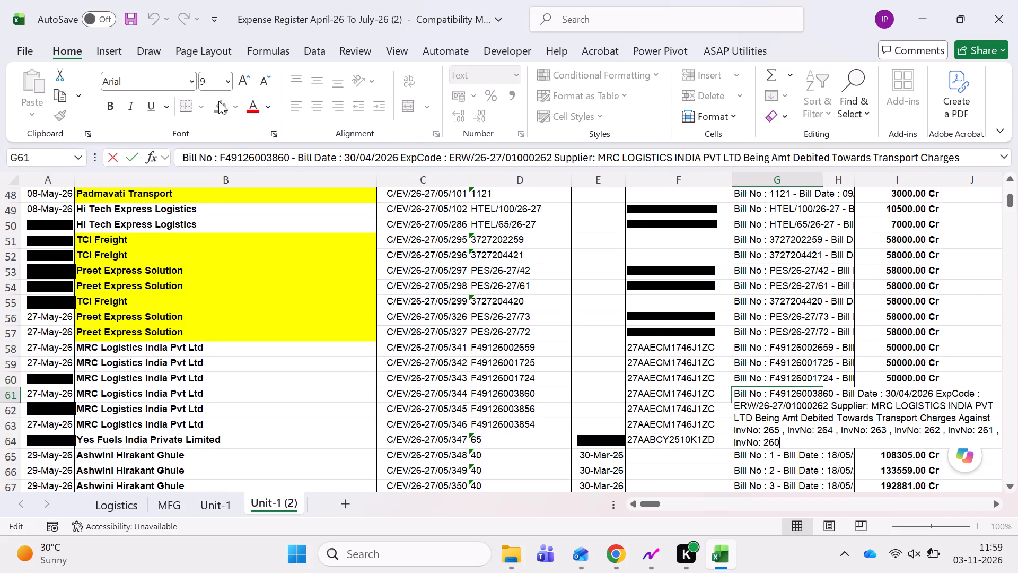
key("Return")
key("F2")
key("Return")
key("F2")
key("Return")
Highlight the MRC Logistics India Pvt Ltd names in B58 to B63 yellow.
key("Up")
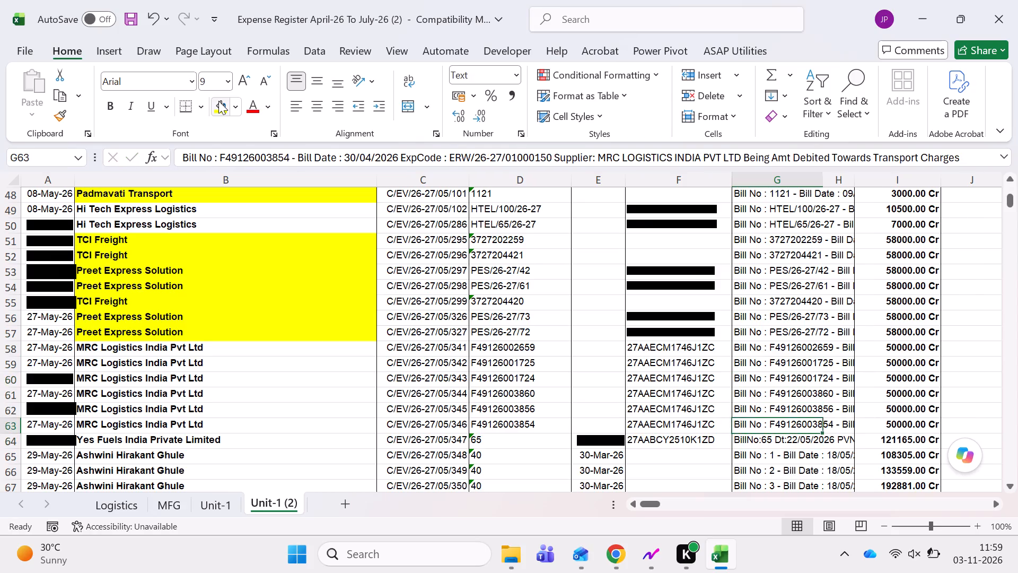
key("Up")
key("Up")
key("Up")
key("Up")
key("ctrl+Left")
key("ctrl+Left")
key("ctrl+Left")
key("ctrl+Left")
key("Right")
key("Up")
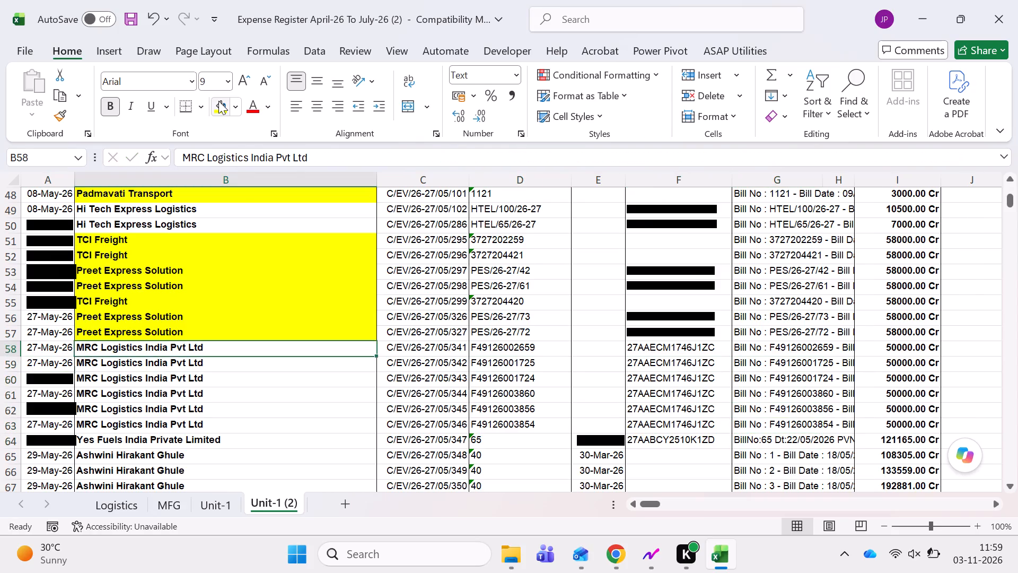
key("shift+Down")
key("shift+Down")
key("shift+Down")
key("shift+Down")
key("shift+Down")
left_click(218, 101)
Delete rows 64 to 98, vouchers C/EV/26-27/05/347 to C/EV/26-27/05/381, up to the next Preet Express Solution entry.
key("Down")
key("Down")
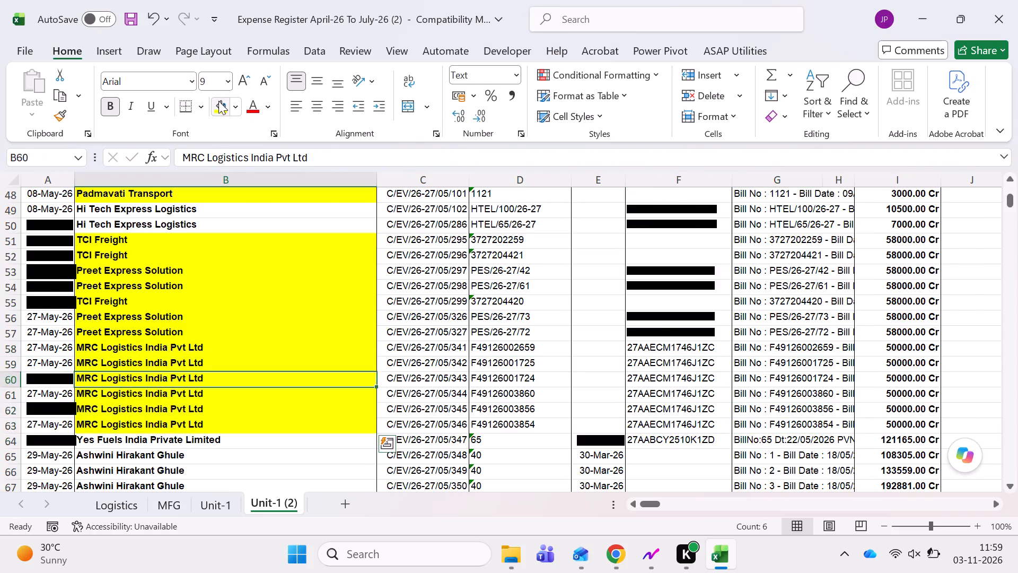
key("Down")
key("Down")
key("Down")
key("Down")
key("Right")
key("Right")
key("Left")
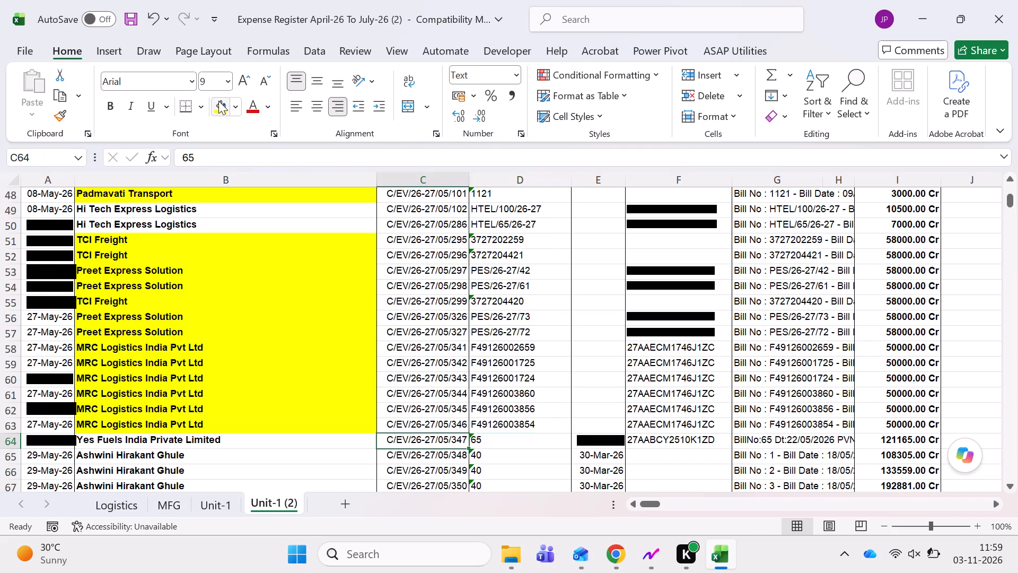
key("Right")
key("shift+space")
key("shift+Down")
key("shift+Down")
key("shift+Down")
key("shift+Down")
key("shift+Down")
key("shift+Down")
key("shift+Down")
key("shift+Down")
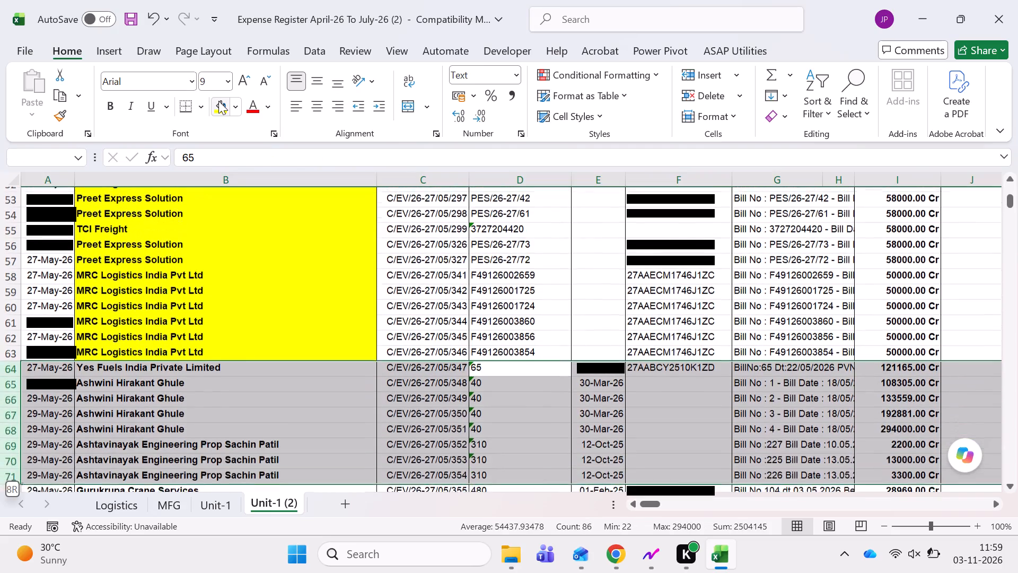
key("shift+Down")
key("shift+Down")
key("shift+Down")
key("shift+Down")
key("shift+Down")
key("shift+Down")
key("shift+Down")
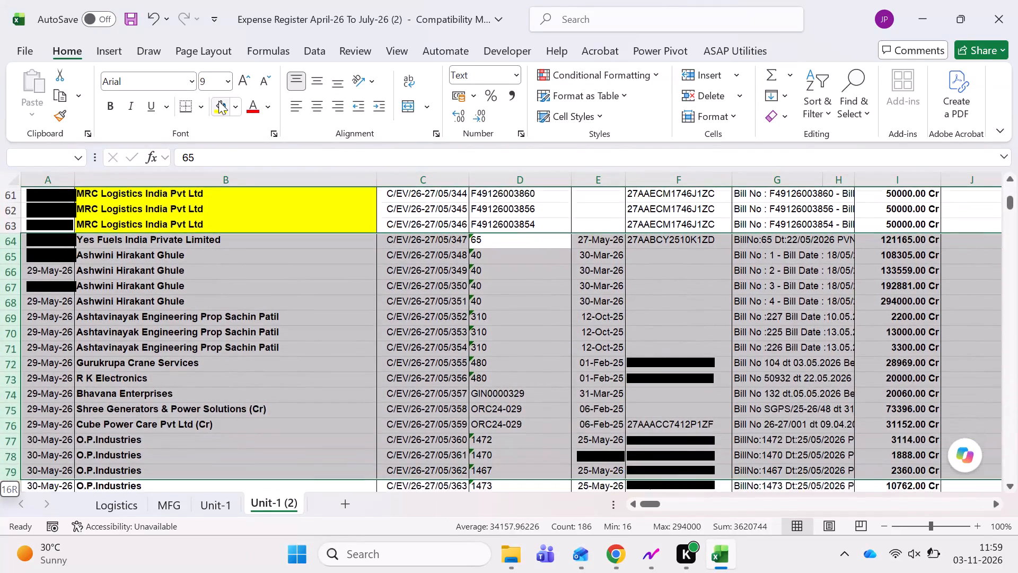
key("shift+Down")
key("shift+Down")
key("shift+Down")
key("shift+Down")
key("shift+Down")
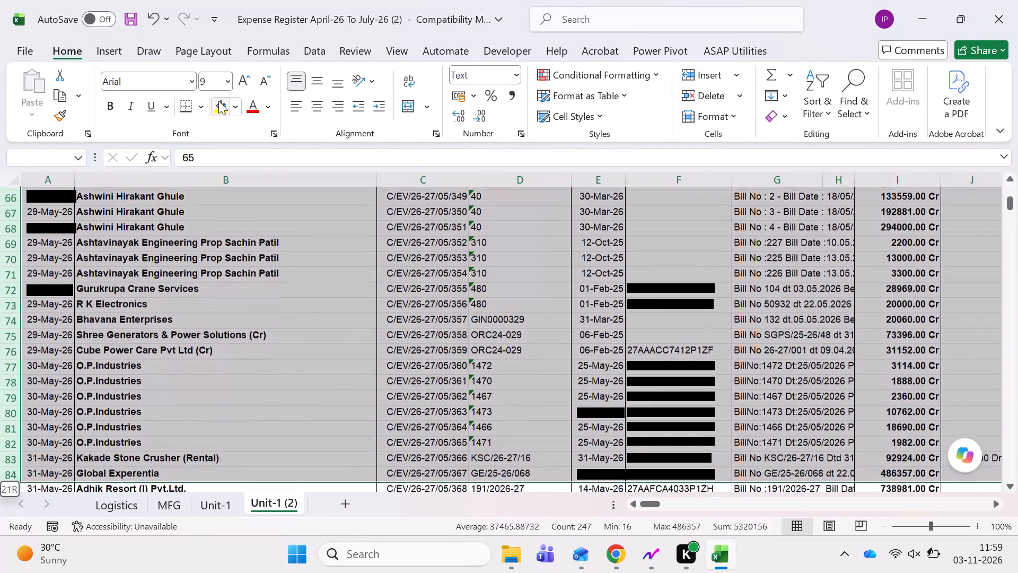
key("shift+Down")
key("shift+Down")
key("shift+Down")
key("shift+Down")
key("shift+Down")
key("shift+Down")
key("shift+Down")
key("shift+Down")
key("shift+Down")
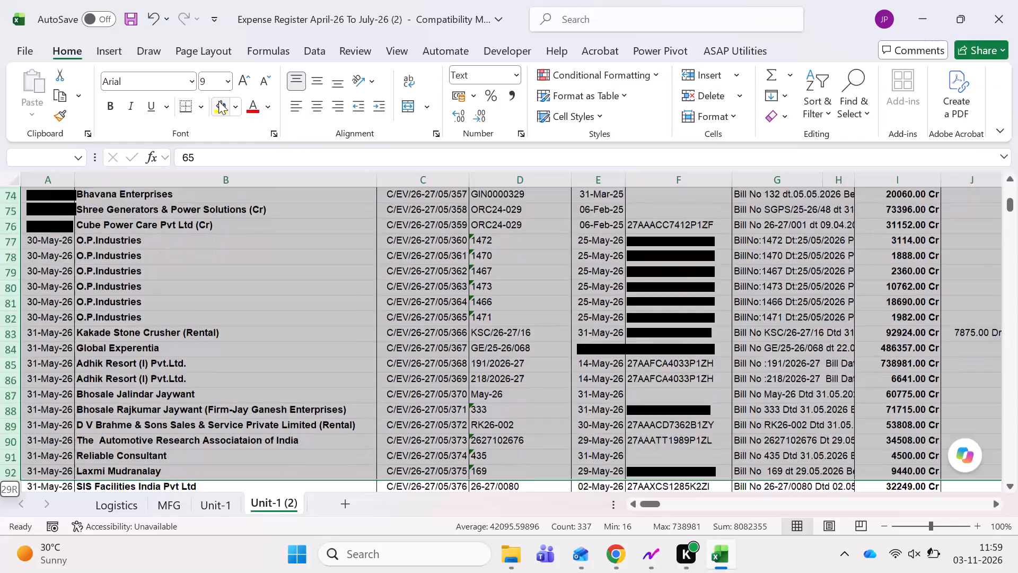
key("shift+Down")
key("shift+Down")
key("shift+Down")
key("shift+Down")
key("shift+Down")
key("shift+Down")
key("shift+Down")
key("shift+Down")
key("shift+Down")
key("shift+Down")
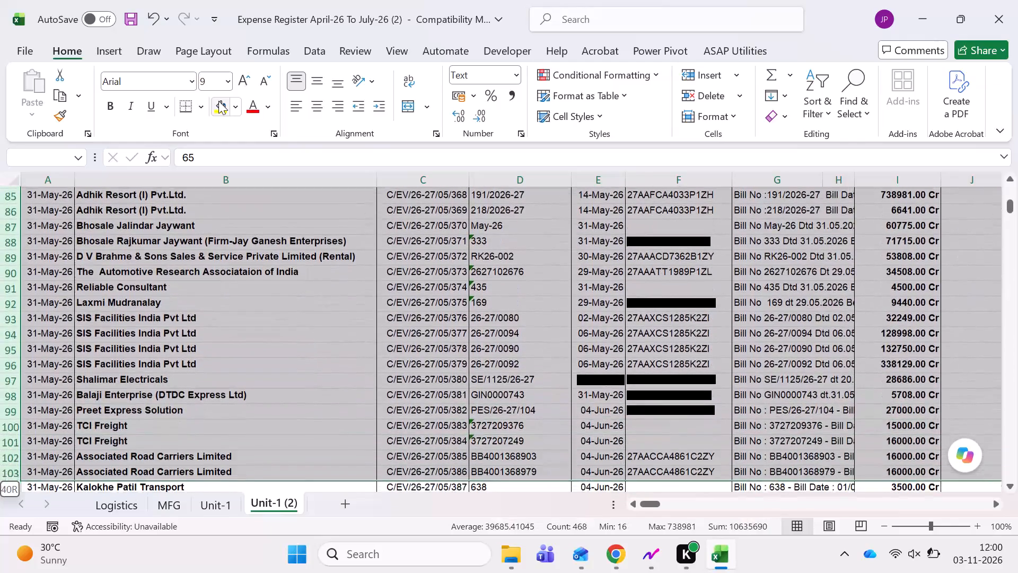
key("shift+Up")
key("shift+Up")
key("shift+Up")
key("shift+Up")
key("shift+Up")
key("shift+Up")
key("shift+Down")
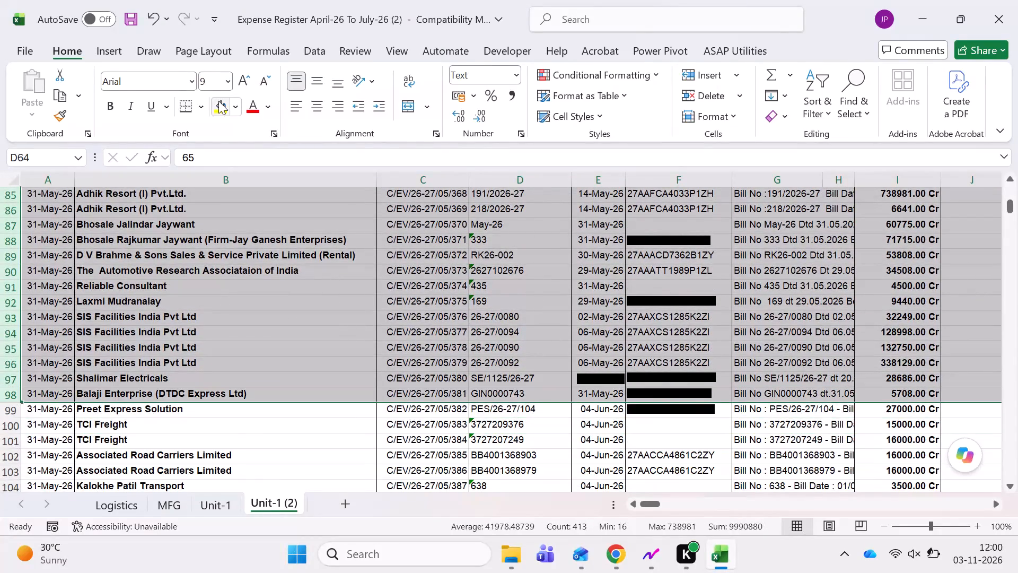
key("ctrl+minus")
key("Up")
key("Down")
key("Right")
key("Right")
key("Right")
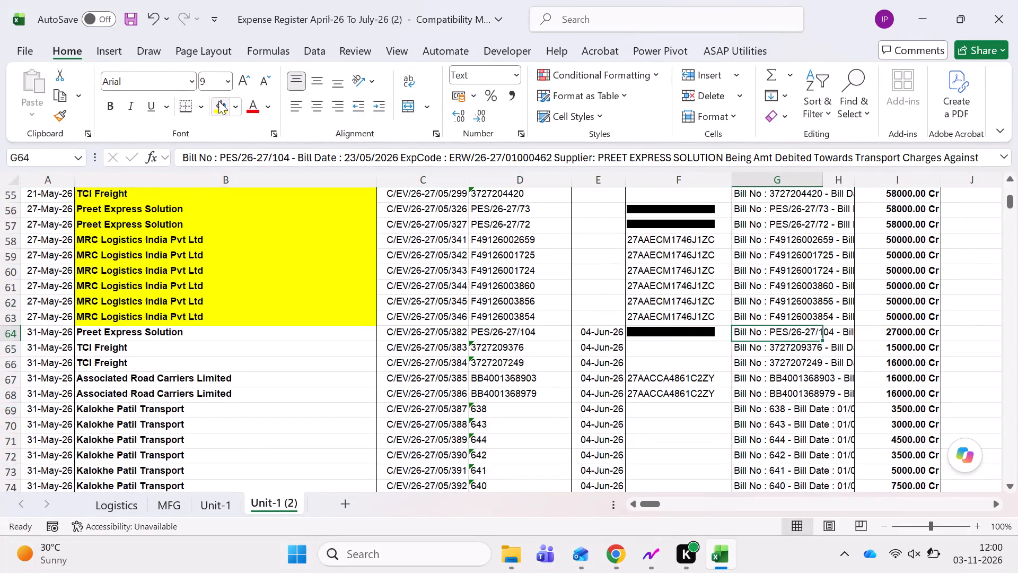
key("F2")
key("Return")
key("F2")
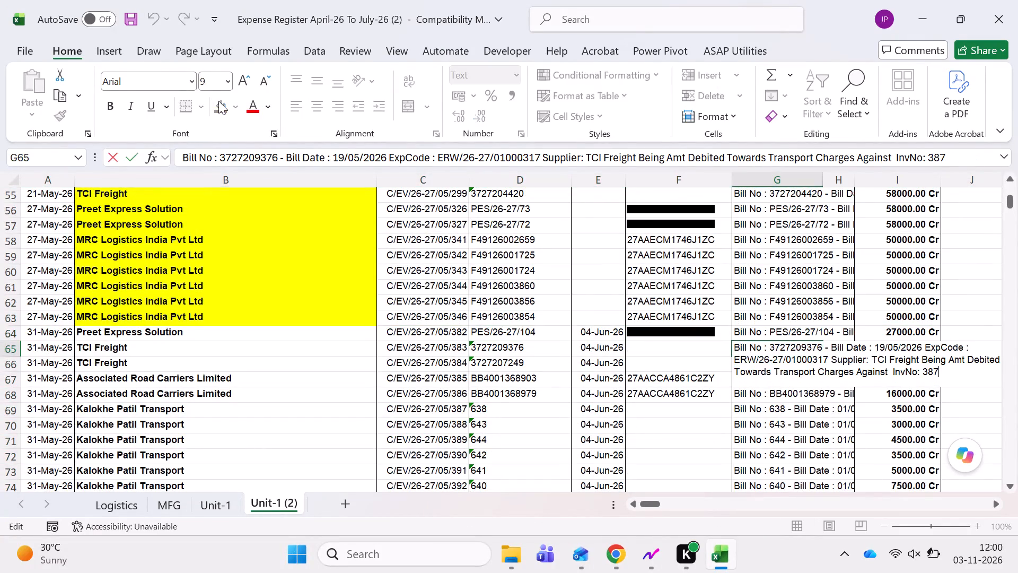
key("Return")
key("F2")
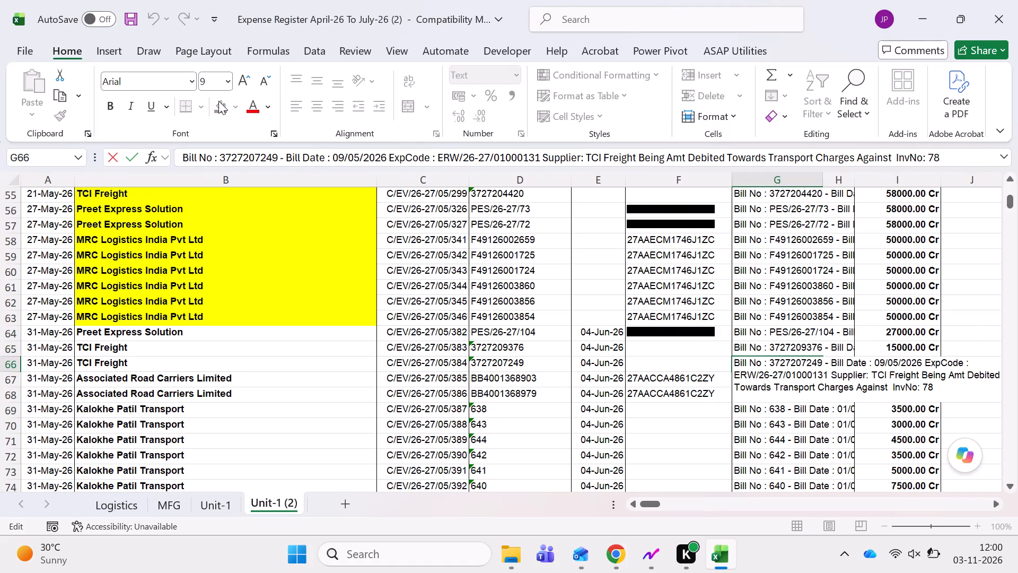
key("Return")
Delete rows 65 to 68, the TCI Freight and Associated Road Carriers vouchers C/EV/26-27/05/383 to C/EV/26-27/05/386.
key("Up")
key("Up")
key("shift+space")
key("shift+Down")
key("shift+Down")
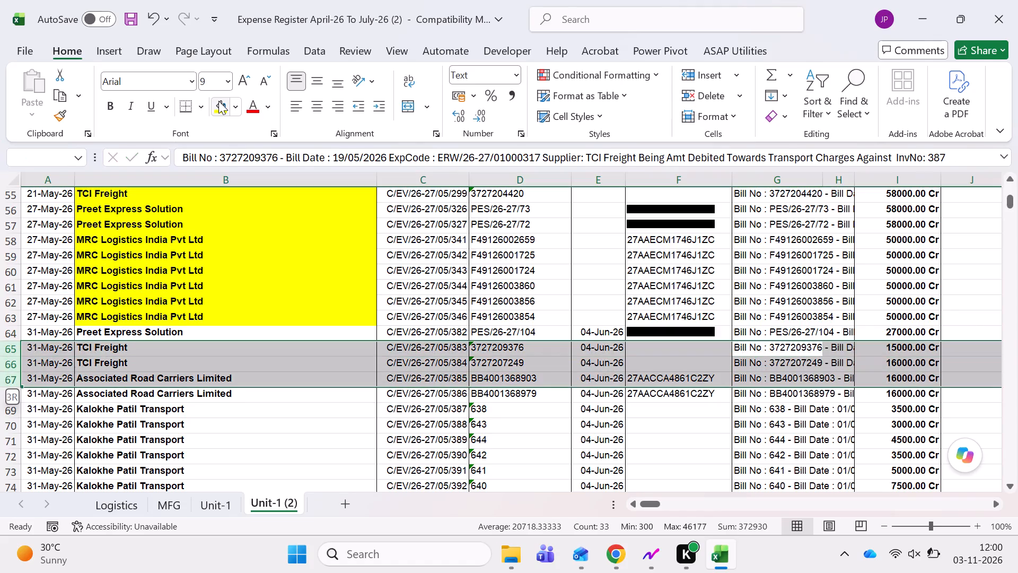
key("shift+Down")
key("ctrl+minus")
key("Down")
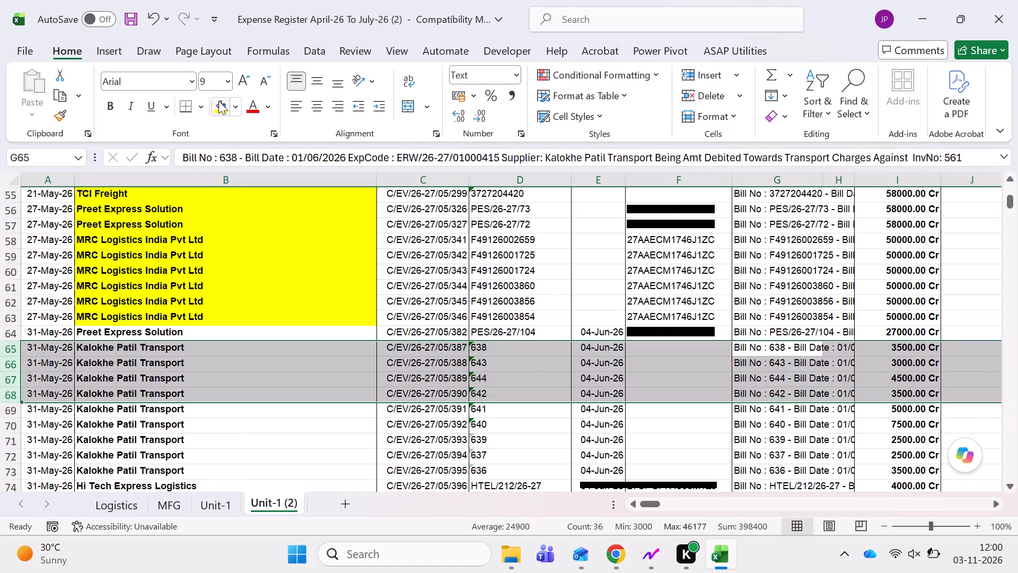
key("Up")
Read the full narrations in G65 to G73 for the Kalokhe Patil Transport bills.
key("F2")
key("Return")
key("F2")
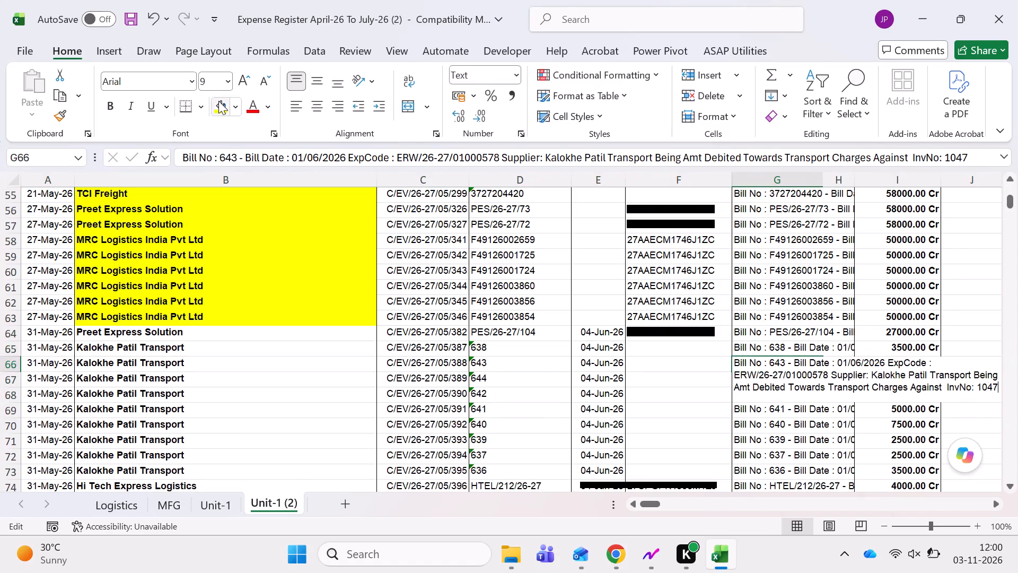
key("Return")
key("F2")
key("Return")
key("F2")
key("Return")
key("F2")
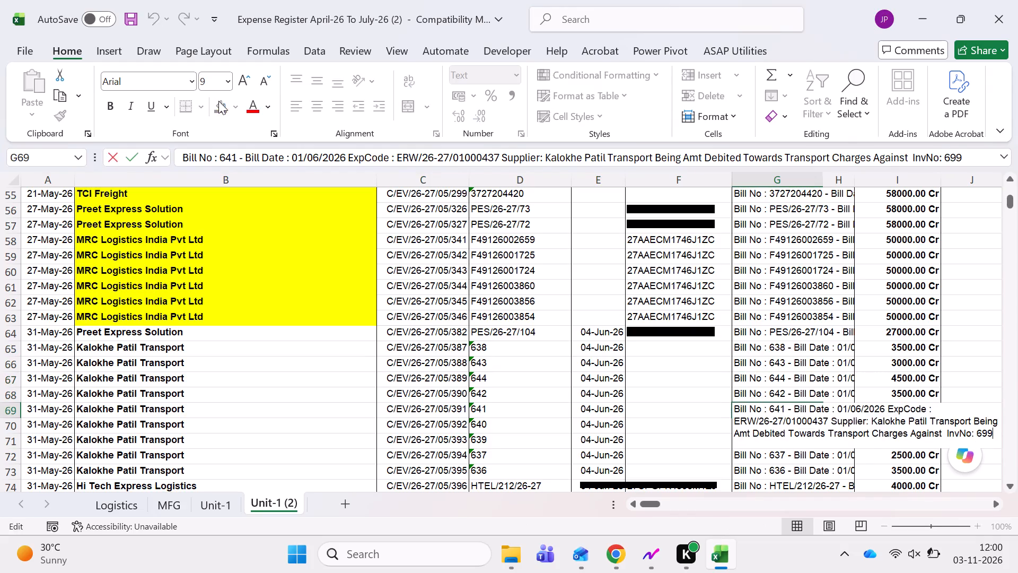
key("Return")
key("F2")
key("Return")
key("F2")
key("Return")
key("F2")
key("Return")
key("F2")
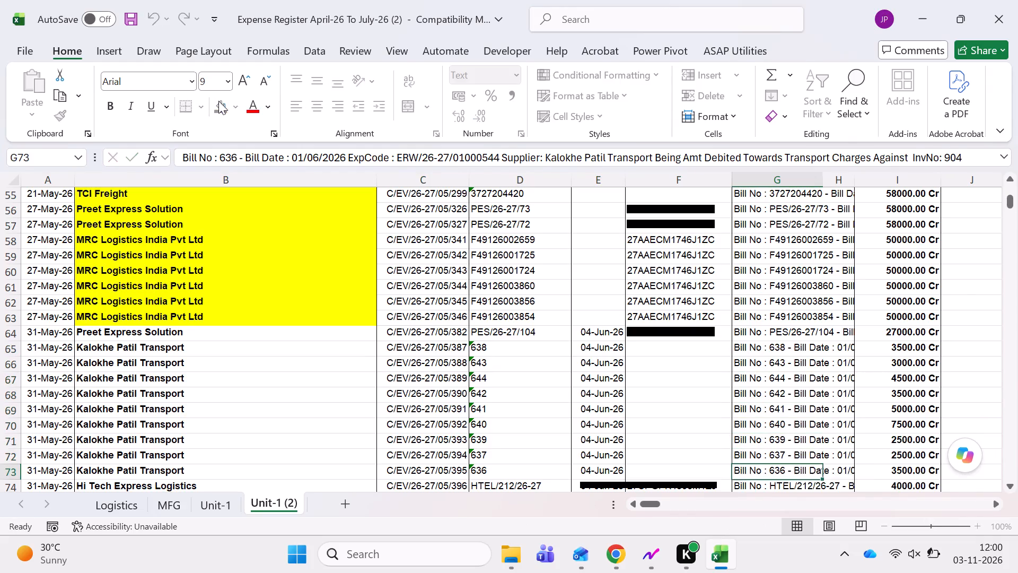
key("Return")
Read the full narrations in G74 to G81 for the Hi Tech Express Logistics bills.
key("F2")
key("Return")
key("F2")
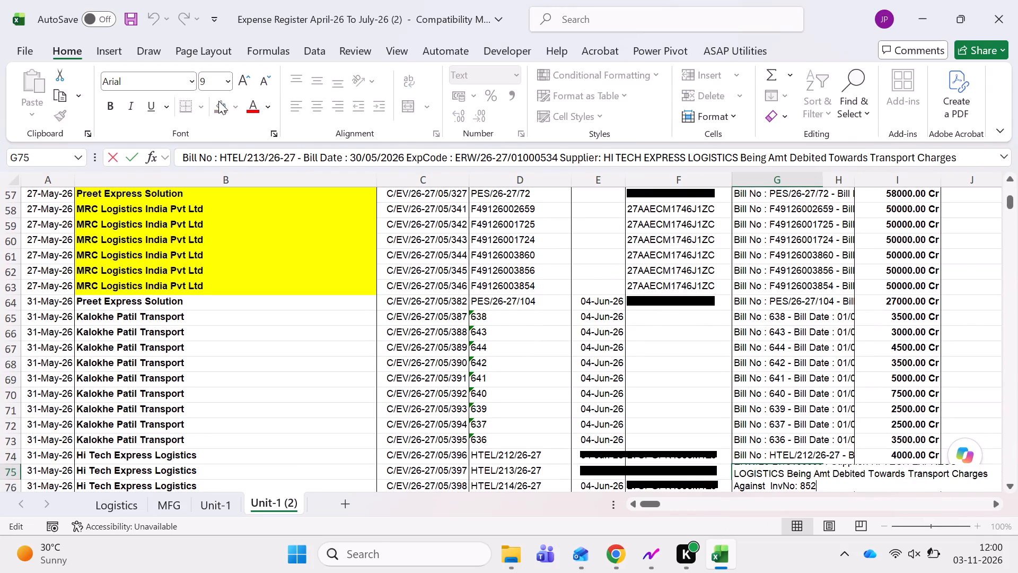
key("Return")
key("F2")
key("Return")
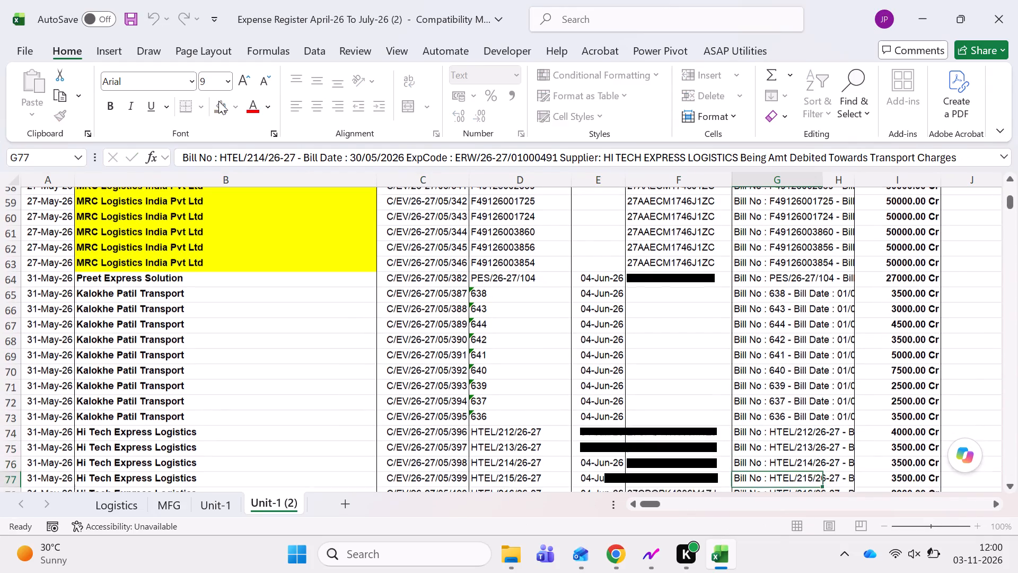
key("F2")
key("Return")
key("F2")
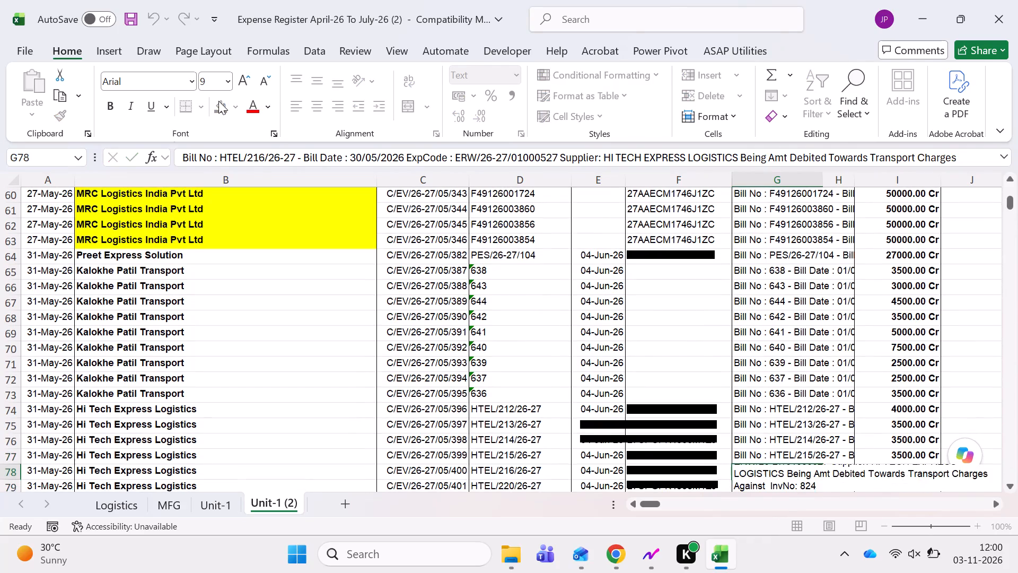
key("Return")
key("F2")
key("Return")
key("F2")
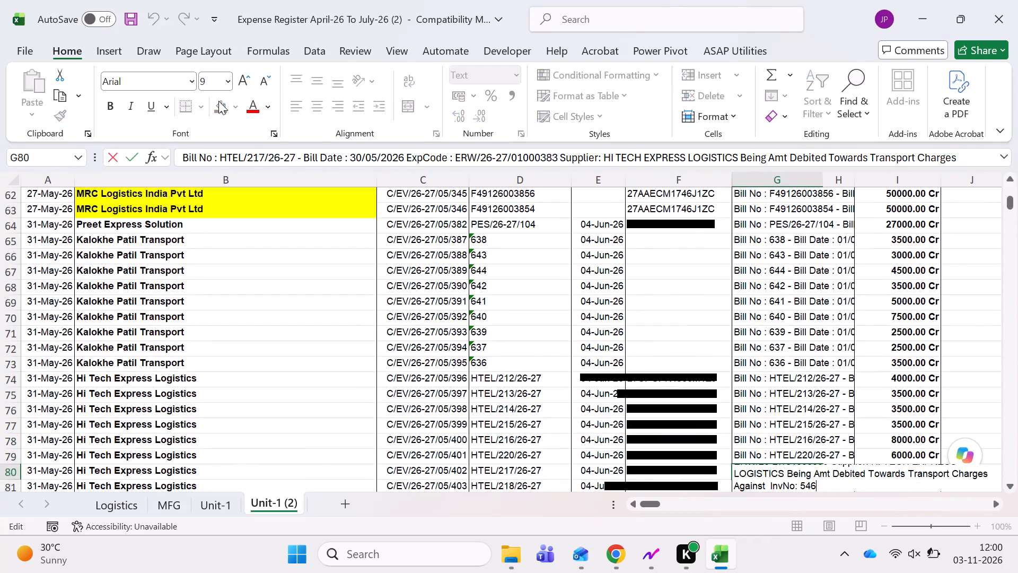
key("Return")
key("F2")
key("Return")
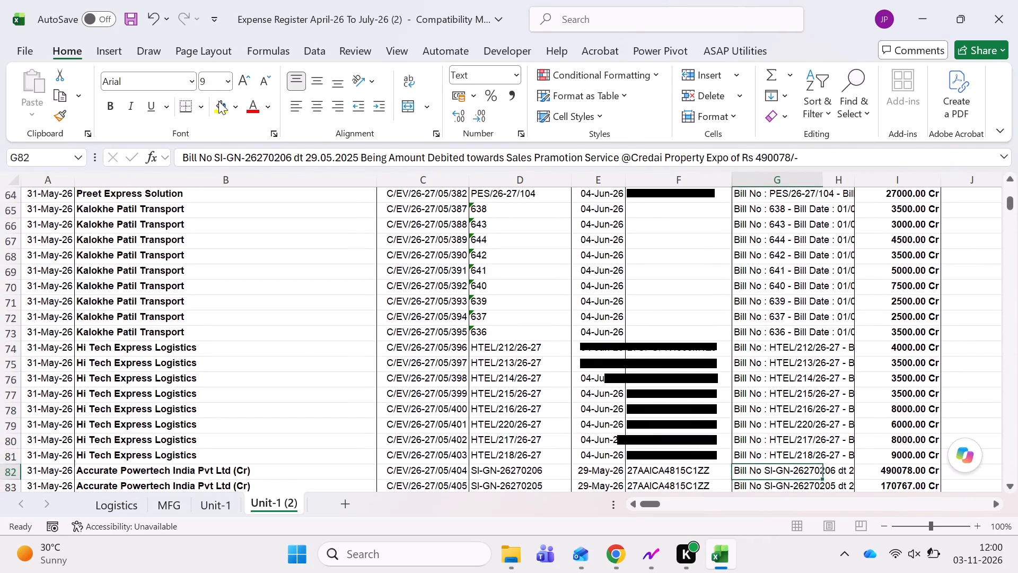
Delete rows 64 to 89, from Preet Express Solution voucher C/EV/26-27/05/382 through Waterjet Engineers voucher C/EV/26-27/05/411.
key("Up")
key("Up")
key("Up")
key("Up")
key("Up")
key("Up")
key("Up")
key("Up")
key("Up")
key("Up")
key("Up")
key("Up")
key("Up")
key("Up")
key("Up")
key("Up")
key("Up")
key("Up")
key("Up")
key("Up")
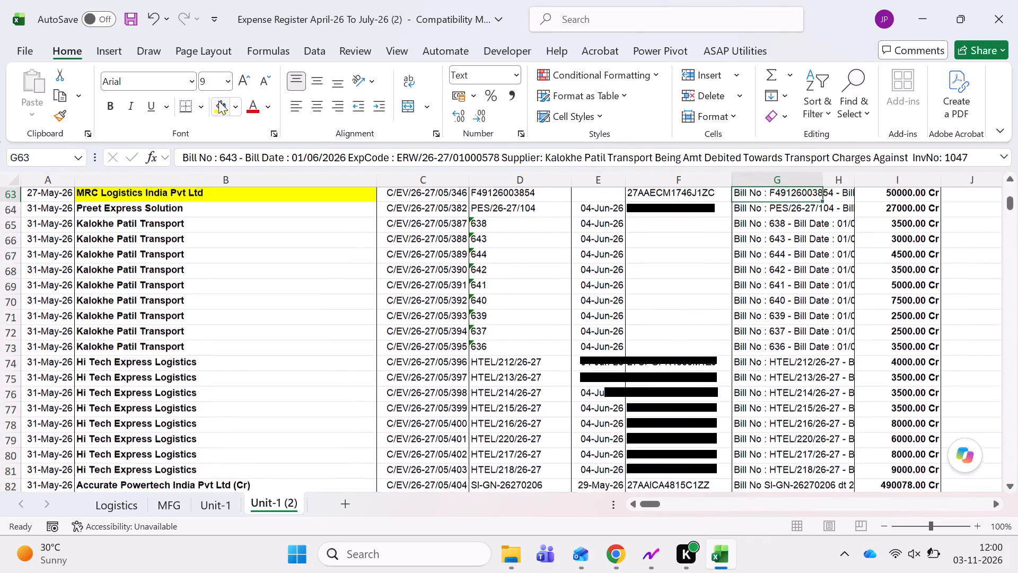
key("Down")
key("Down")
key("Down")
key("Up")
key("shift+space")
key("shift+Down")
key("shift+Down")
key("shift+Down")
key("shift+Down")
key("shift+Down")
key("shift+Down")
key("shift+Down")
key("shift+Down")
key("shift+Down")
key("shift+Down")
key("shift+Down")
key("shift+Down")
key("shift+Down")
key("shift+Down")
key("shift+Down")
key("shift+Down")
key("shift+Down")
key("shift+Down")
key("shift+Down")
key("shift+Down")
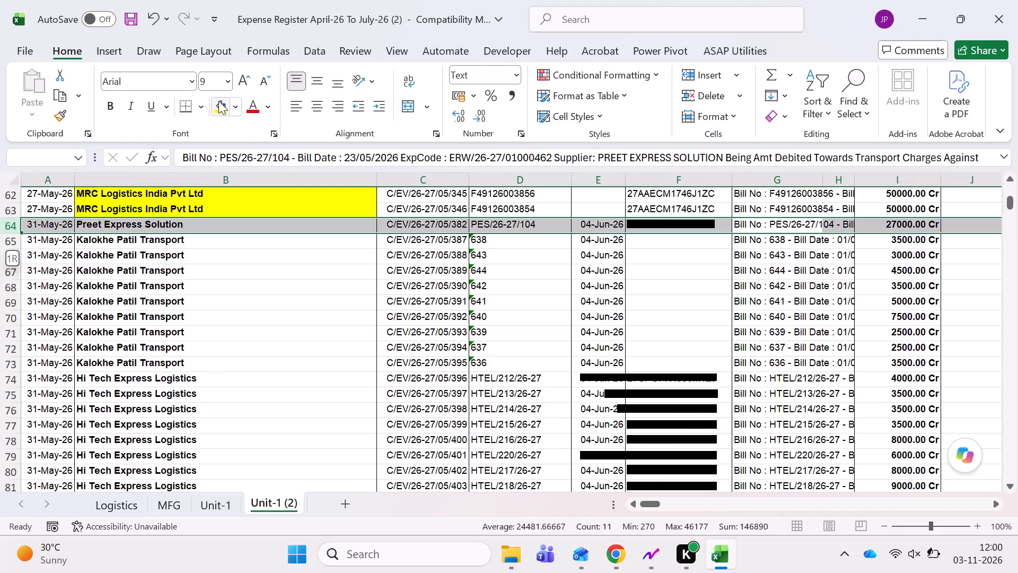
key("shift+Up")
key("shift+Up")
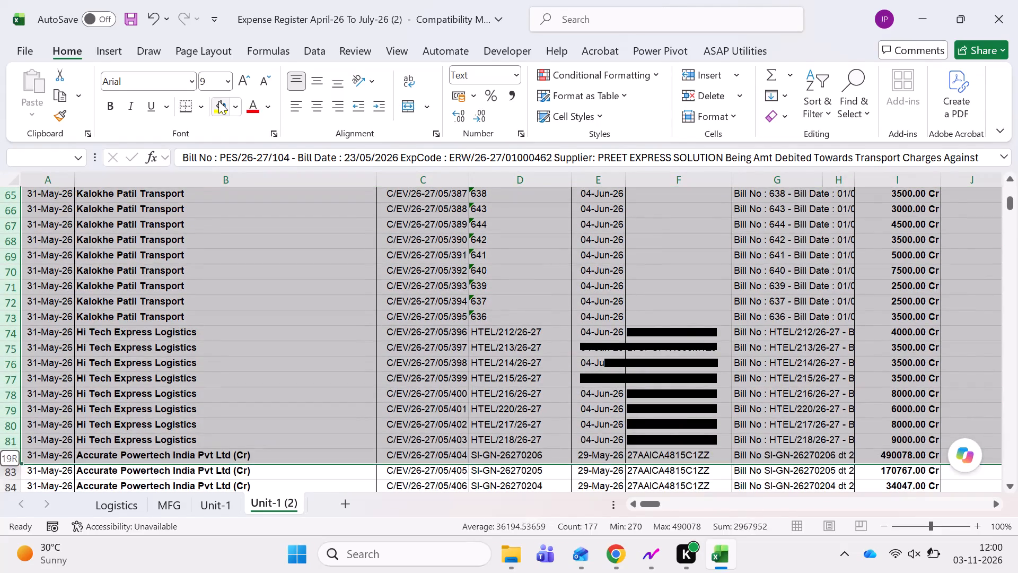
key("shift+Up")
key("shift+Down")
key("shift+Down")
key("shift+Down")
key("shift+Down")
key("shift+Down")
key("shift+Down")
key("shift+Down")
key("shift+Down")
key("shift+Down")
key("shift+Down")
key("shift+Down")
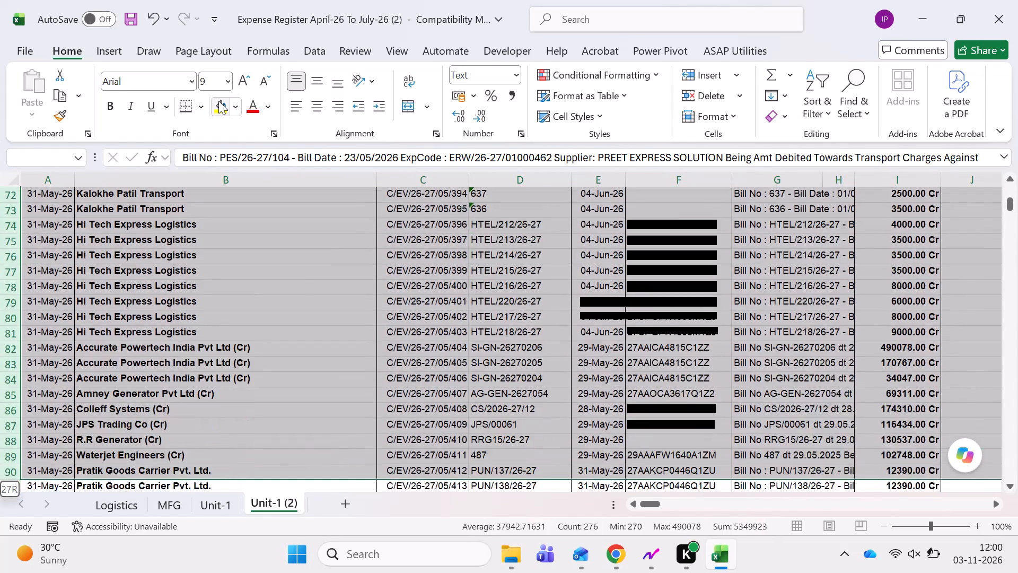
key("shift+Down")
key("shift+Down")
key("shift+Down")
key("shift+Up")
key("shift+Up")
key("shift+Up")
key("shift+Up")
key("shift+Up")
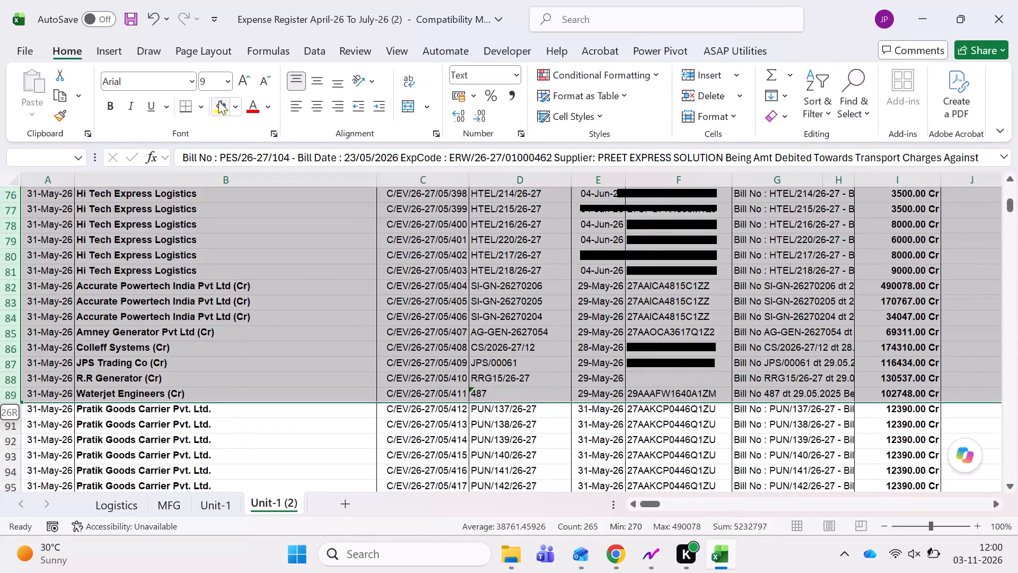
key("ctrl+minus")
Read the full narrations in G64 and G65 for Pratik Goods Carrier bills PUN/137/26-27 and PUN/138/26-27.
key("Up")
key("Down")
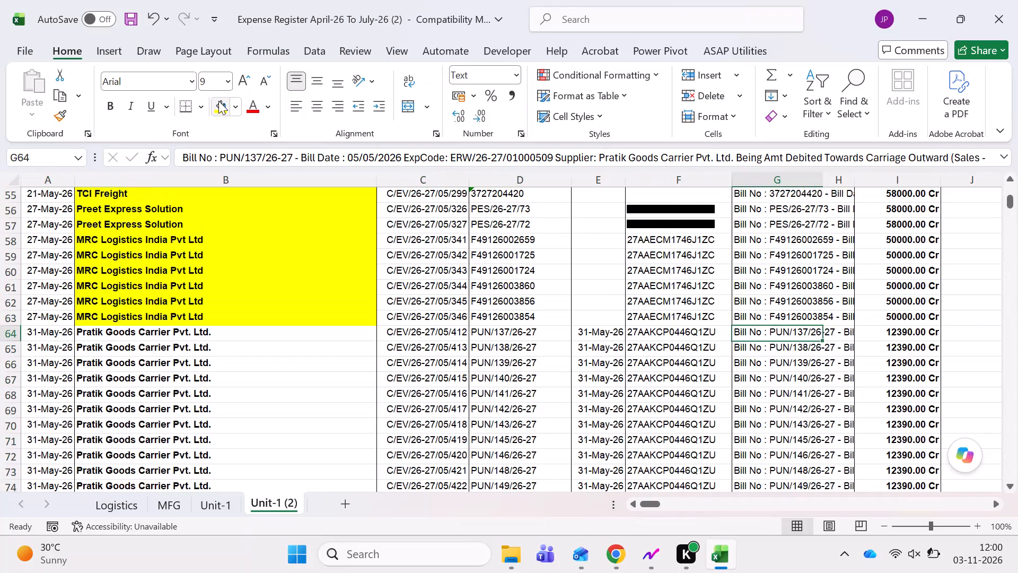
key("F2")
key("Return")
key("F2")
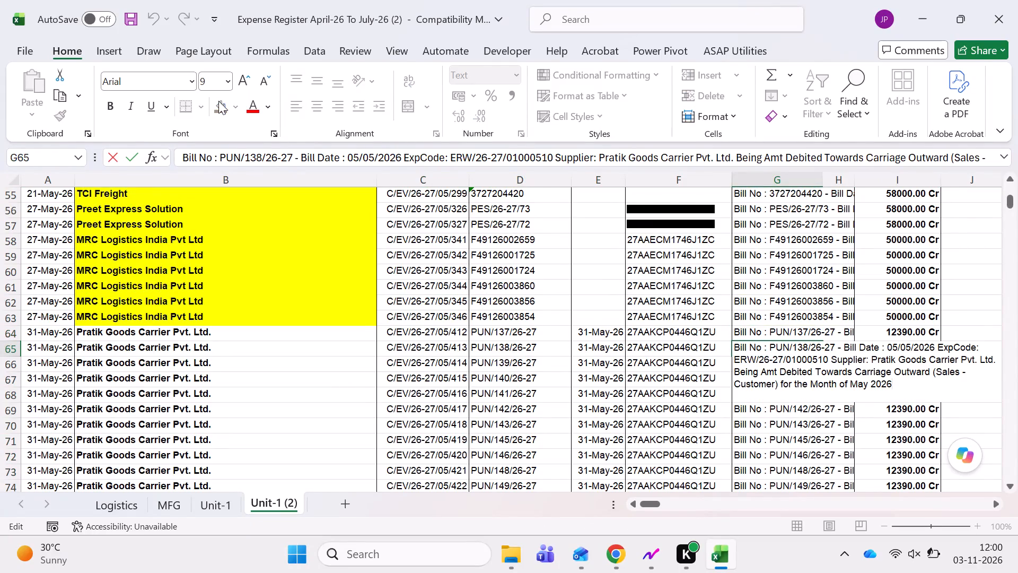
key("Escape")
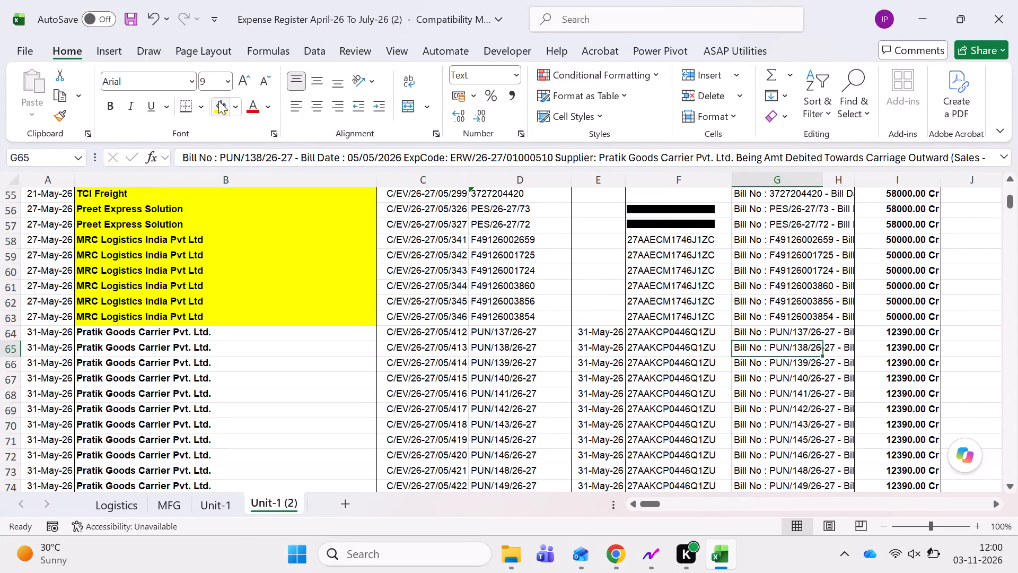
Delete rows 80 to 140, from Maharashtra Natural Gas Limited voucher C/EV/26-27/05/428 through Padmavati Transport voucher C/EV/26-27/06/55.
key("Down")
key("Down")
key("Down")
key("Down")
key("Down")
key("Down")
key("Down")
key("Down")
key("Down")
key("Down")
key("Down")
key("Down")
key("Down")
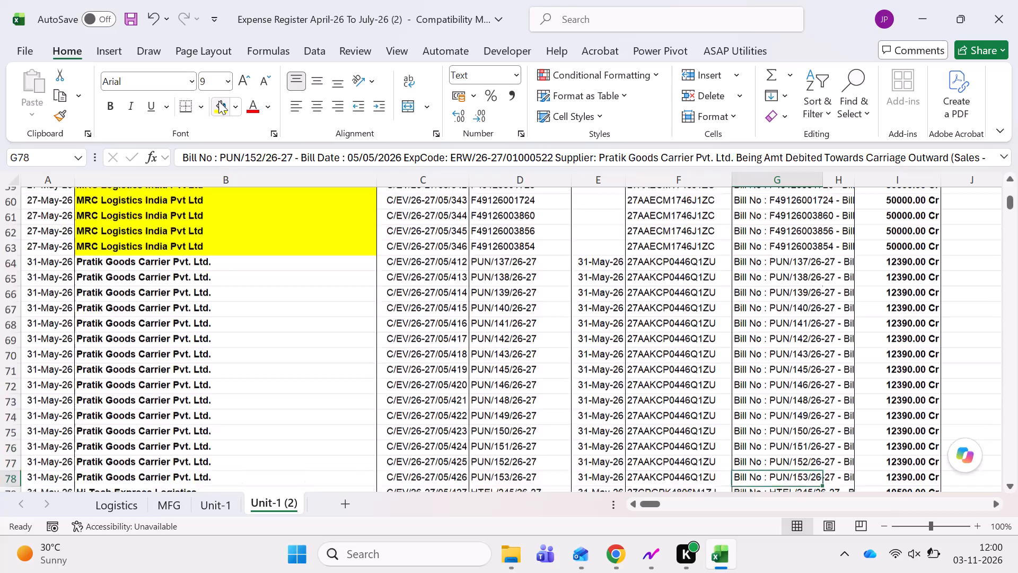
key("Down")
key("Down")
key("Down")
key("Up")
key("Up")
key("Down")
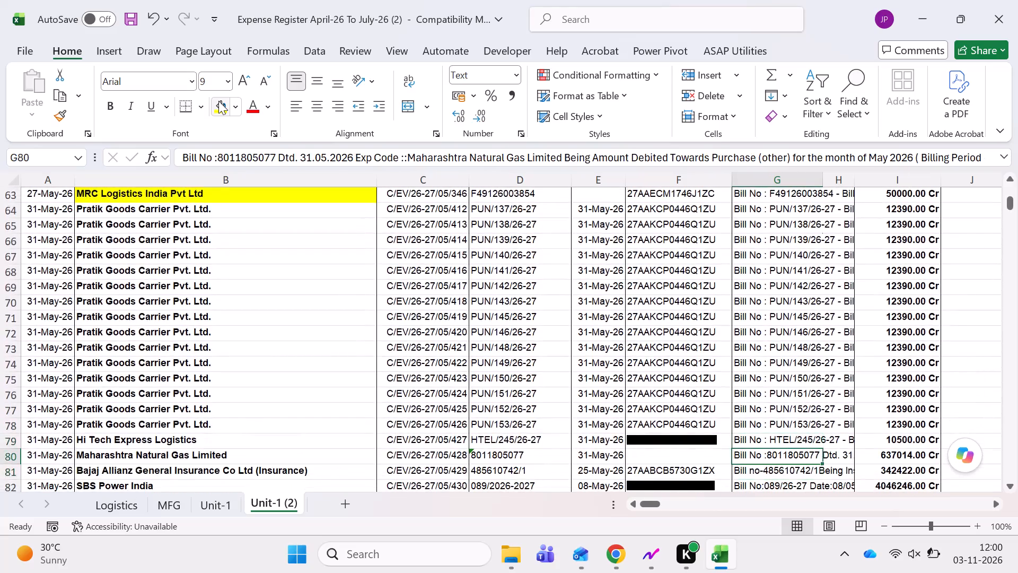
key("shift+space")
key("shift+Down")
key("shift+Down")
key("shift+Down")
key("shift+Down")
key("shift+Down")
key("shift+Down")
key("shift+Down")
key("shift+Down")
key("shift+Down")
key("shift+Down")
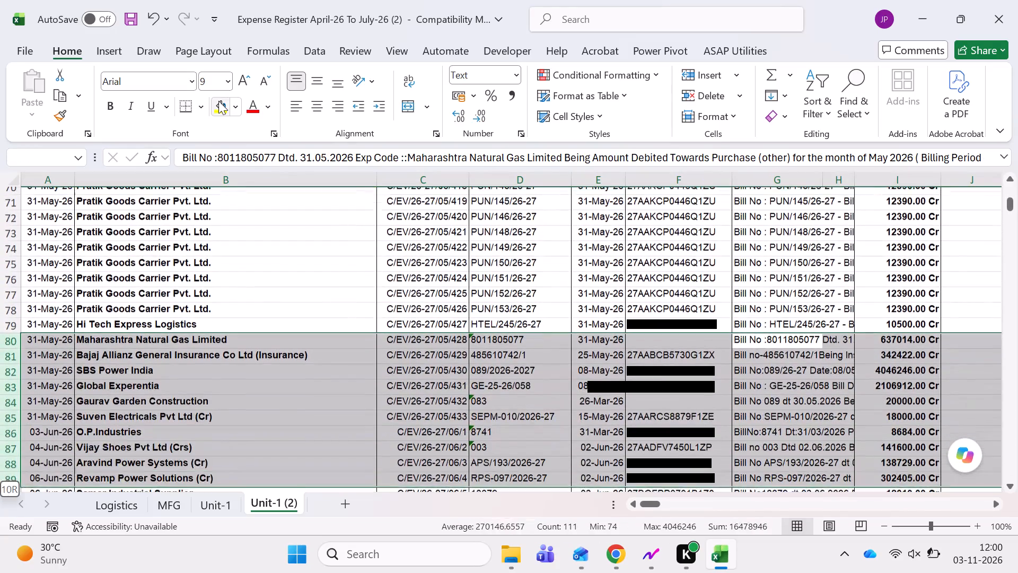
key("shift+Down")
key("shift+Down")
key("shift+Down")
key("shift+Down")
key("shift+Down")
key("shift+Down")
key("shift+Down")
key("shift+Down")
key("shift+Down")
key("shift+Down")
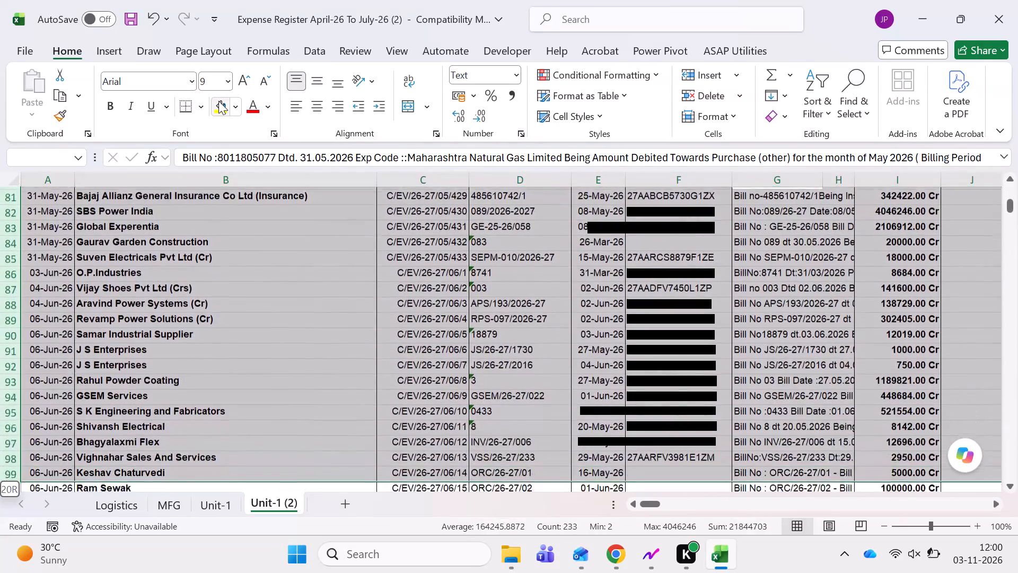
key("shift+Down")
key("shift+Down")
key("shift+Down")
key("shift+Down")
key("shift+Down")
key("shift+Down")
key("shift+Down")
key("shift+Down")
key("shift+Down")
key("shift+Down")
key("shift+Down")
key("shift+Down")
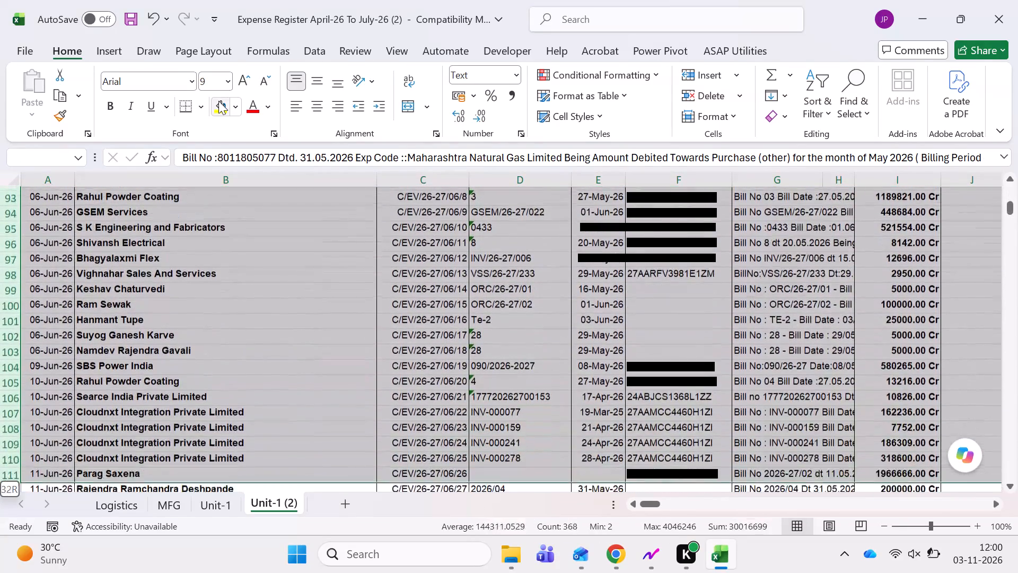
key("shift+Down")
key("shift+Down")
key("shift+Down")
key("shift+Down")
key("shift+Down")
key("shift+Down")
key("shift+Down")
key("shift+Down")
key("shift+Down")
key("shift+Down")
key("shift+Down")
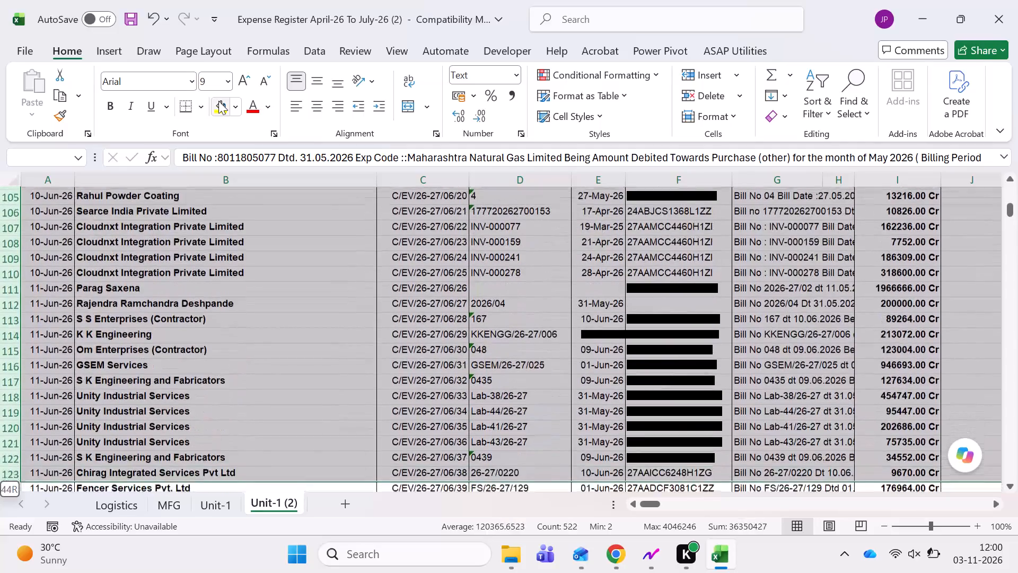
key("shift+Down")
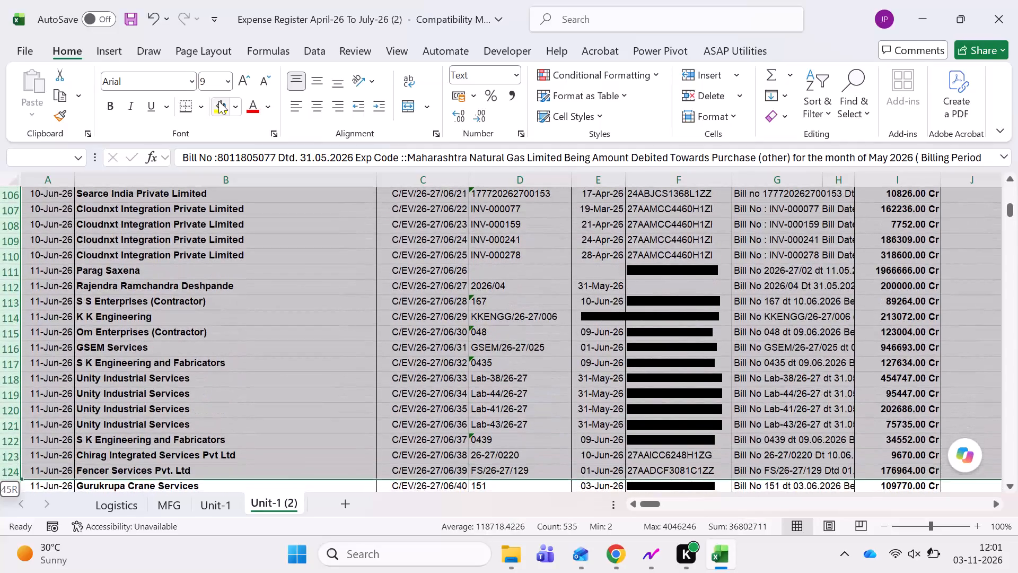
key("shift+Down")
key("shift+Down")
key("shift+Down")
key("shift+Down")
key("shift+Down")
key("shift+Down")
key("shift+Down")
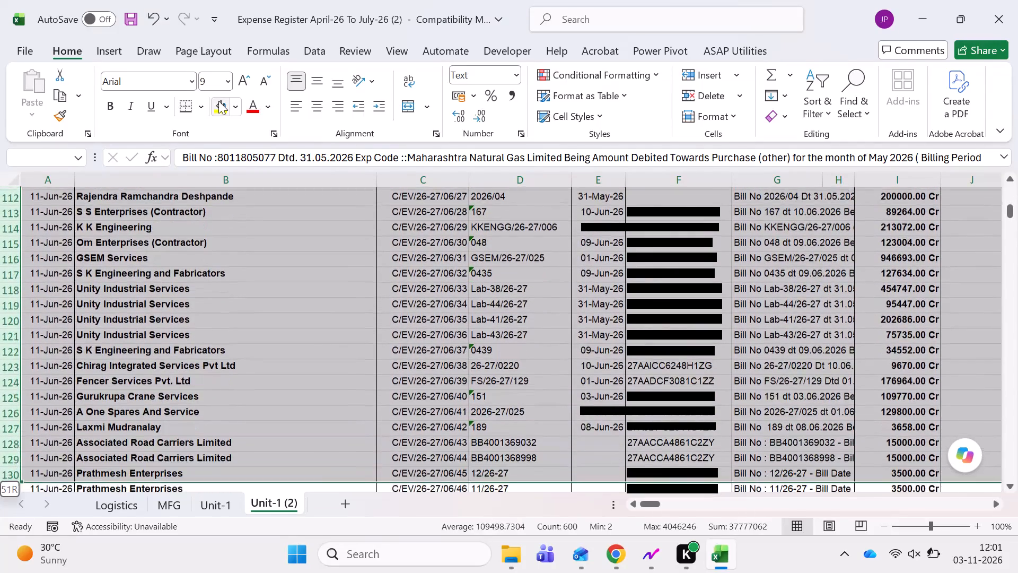
key("shift+Down")
key("shift+Down")
key("shift+Down")
key("shift+Down")
key("shift+Down")
key("shift+Up")
key("shift+Up")
key("shift+Up")
key("shift+Up")
key("shift+Up")
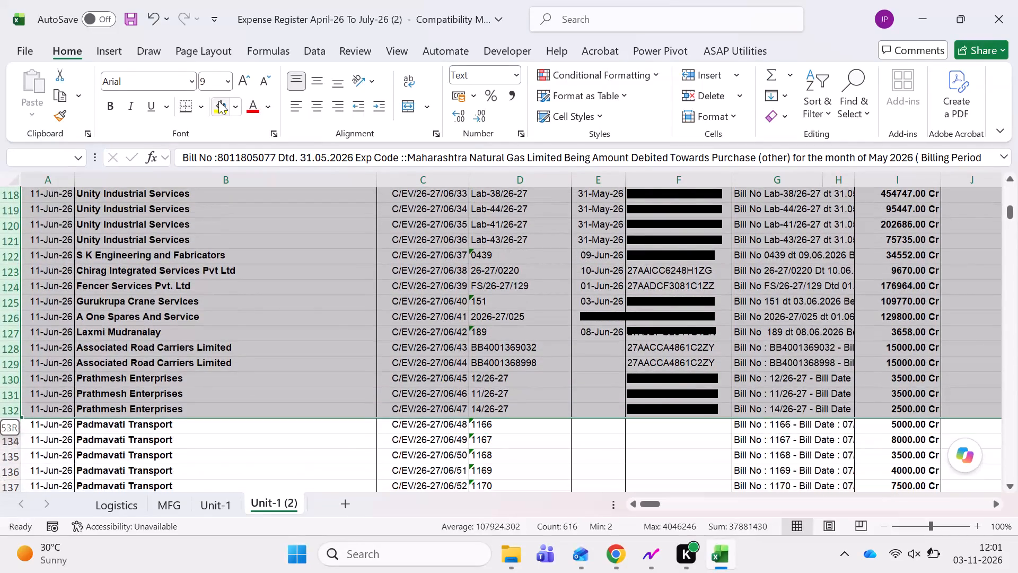
key("shift+Down")
key("shift+Down")
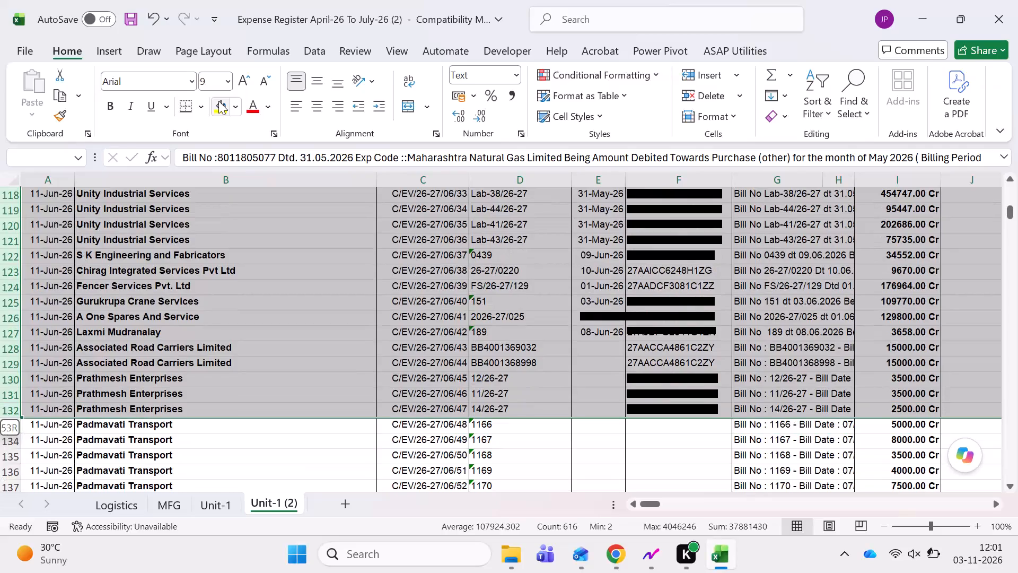
key("shift+Down")
key("shift+Down")
key("shift+Down")
key("shift+Down")
key("shift+Down")
key("shift+Down")
key("shift+Down")
key("shift+Down")
key("shift+Down")
key("shift+Down")
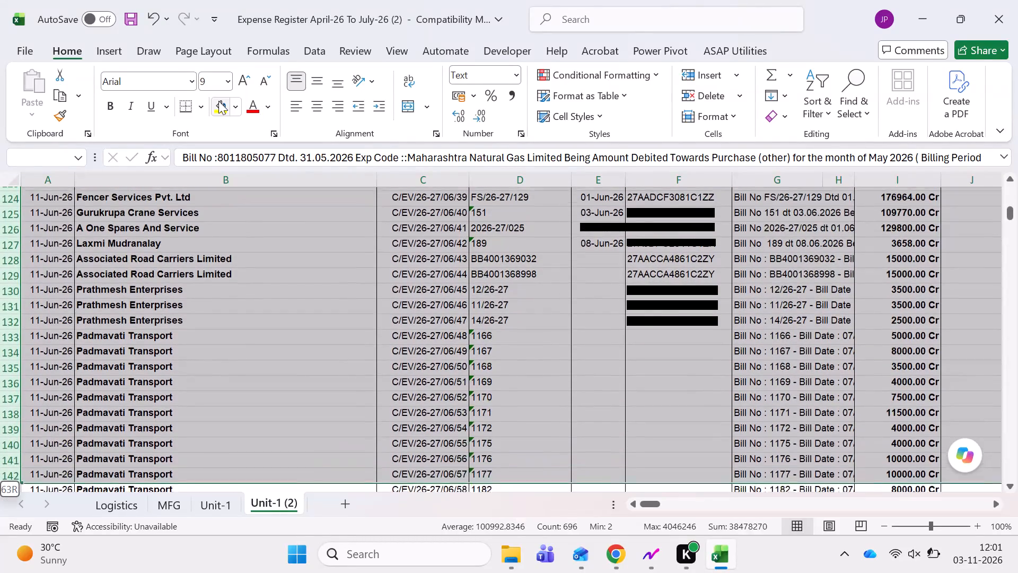
key("shift+Down")
key("shift+Up")
key("shift+Up")
key("shift+Up")
key("shift+Up")
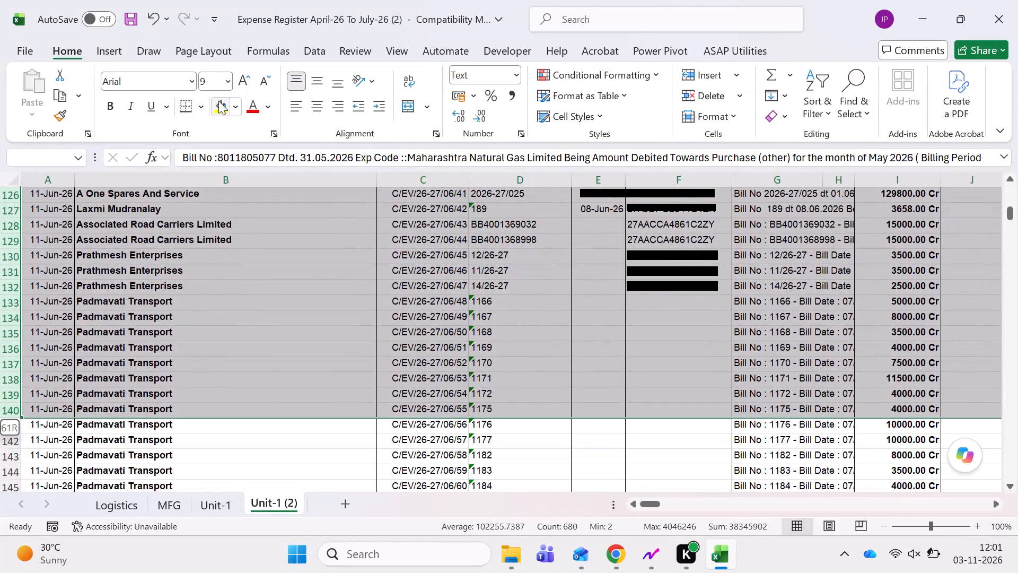
key("ctrl+minus")
Read the full narrations in G80 and G81 for Padmavati Transport bills 1176 and 1177.
key("Down")
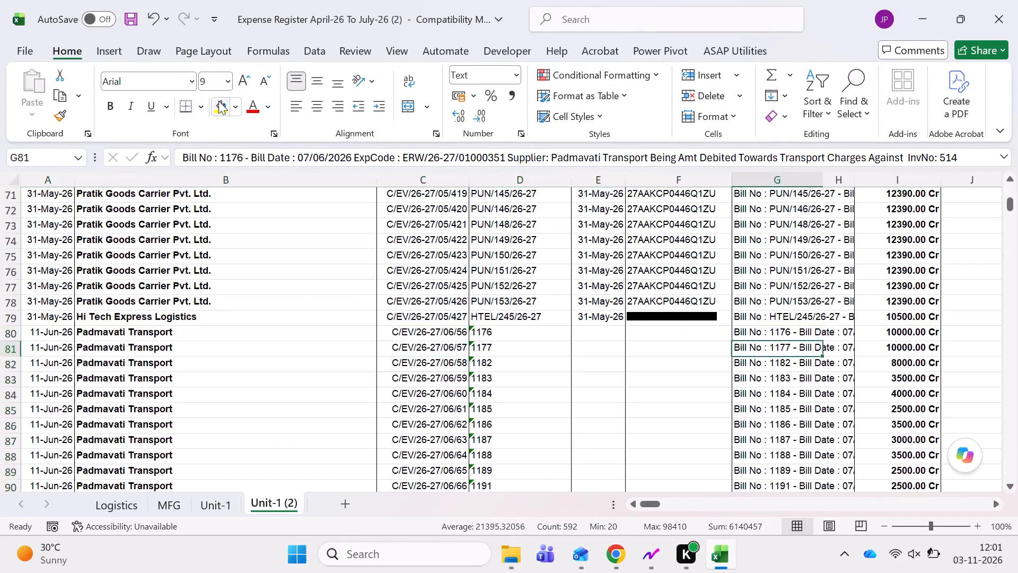
key("Up")
key("F2")
key("Return")
key("F2")
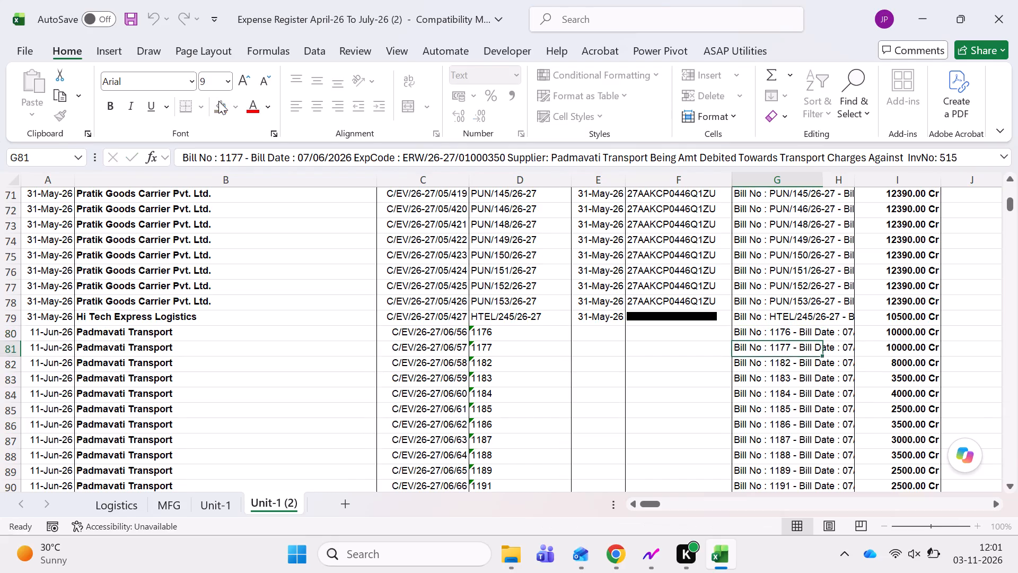
key("Return")
Delete rows 80 to 99, from Padmavati Transport voucher C/EV/26-27/06/56 through Tech Support I&E voucher C/EV/26-27/06/75.
key("Up")
key("Up")
key("shift+space")
key("shift+Down")
key("shift+Down")
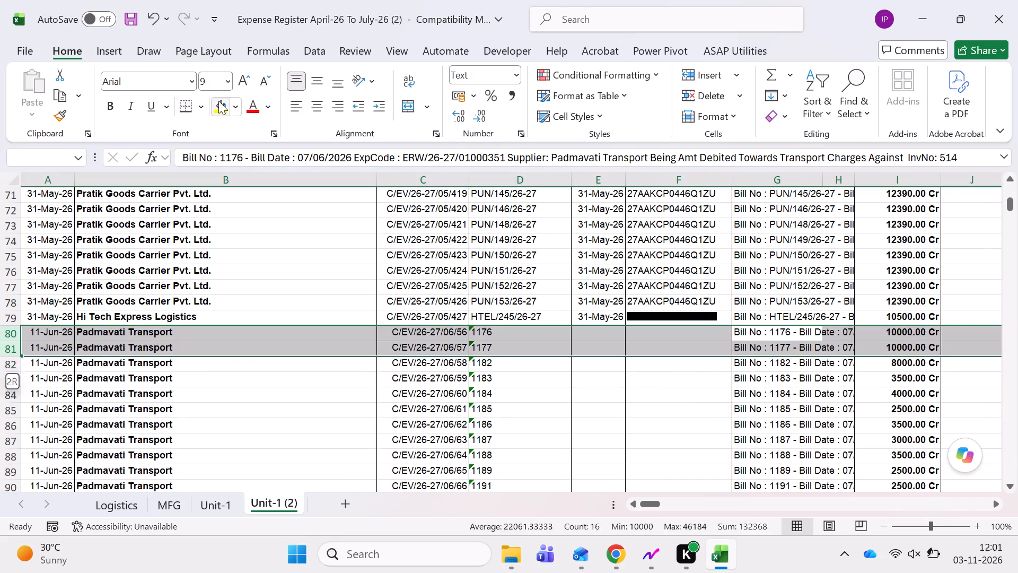
key("shift+Down")
key("shift+Down")
key("shift+Down")
key("shift+Down")
key("shift+Down")
key("shift+Down")
key("shift+Down")
key("shift+Down")
key("shift+Down")
key("shift+Down")
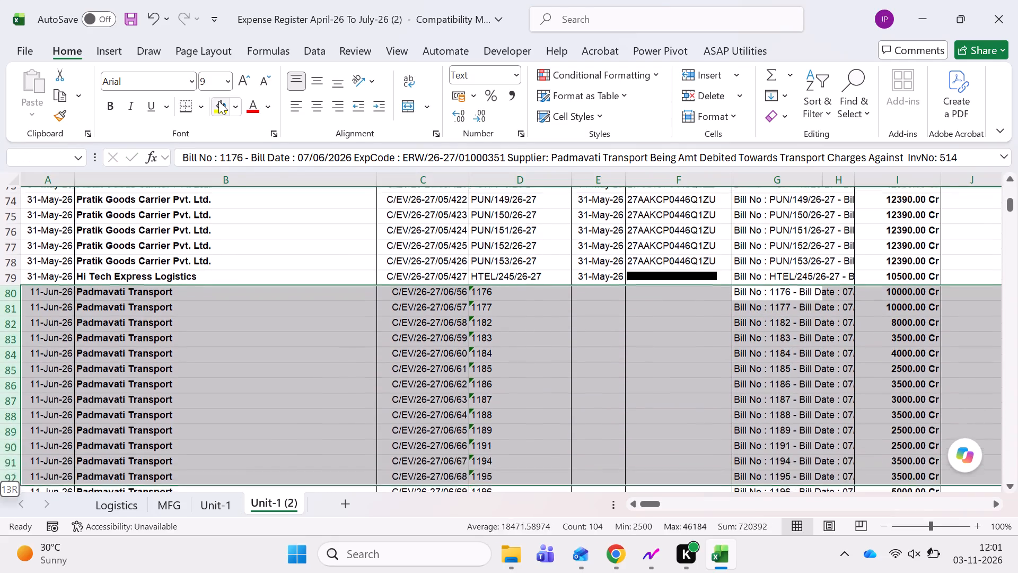
key("shift+Down")
key("shift+Down")
key("shift+Down")
key("shift+Down")
key("shift+Down")
key("shift+Down")
key("shift+Up")
key("shift+Up")
key("shift+Down")
key("shift+Down")
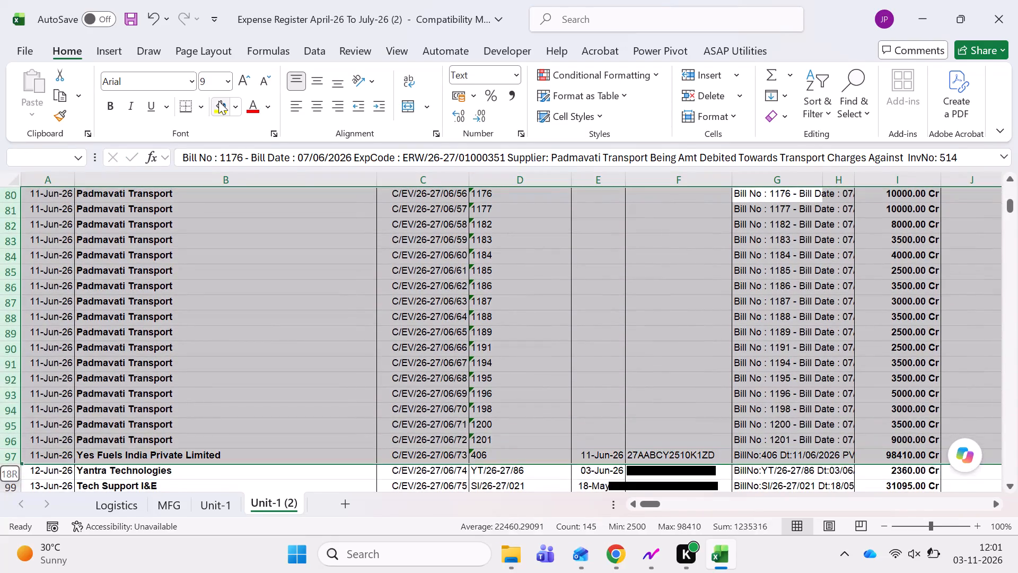
key("shift+Down")
key("shift+Down")
key("shift+Down")
key("shift+Down")
key("shift+Up")
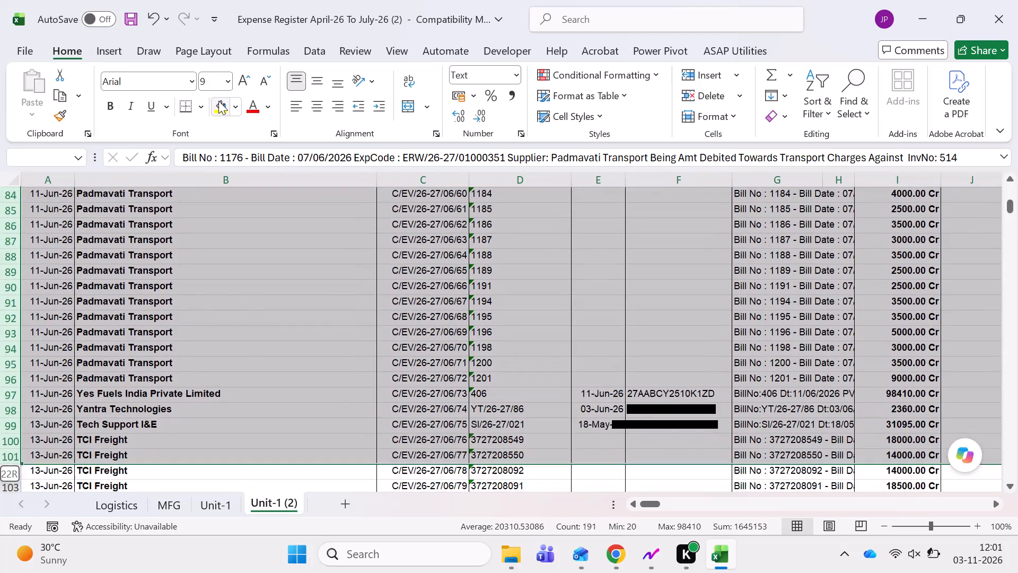
key("shift+Up")
key("shift+Up")
key("ctrl+minus")
key("Down")
key("Up")
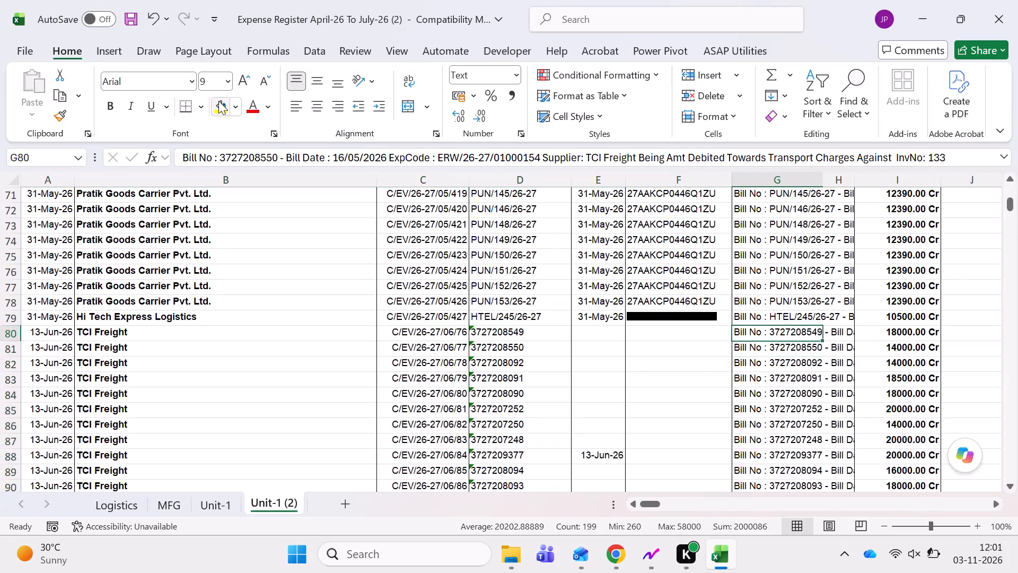
key("F2")
key("Return")
key("F2")
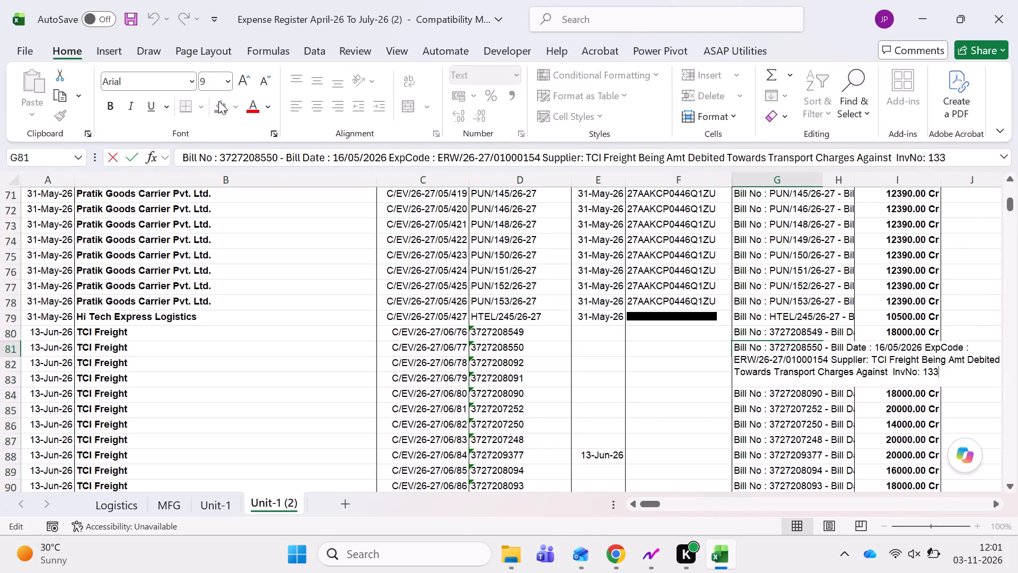
key("Return")
key("F2")
key("Return")
key("F2")
key("Return")
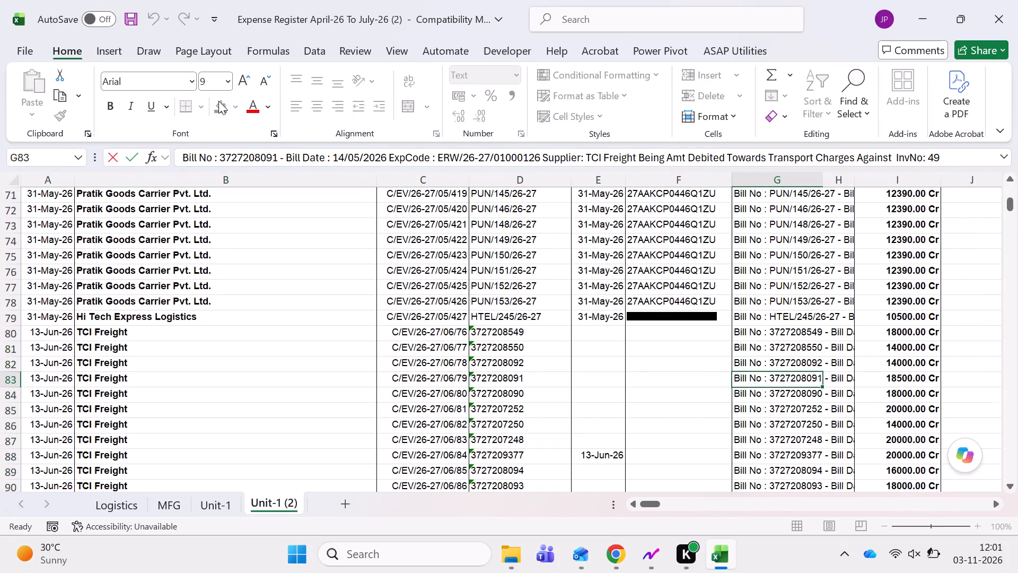
key("F2")
key("Return")
key("F2")
key("Return")
key("F2")
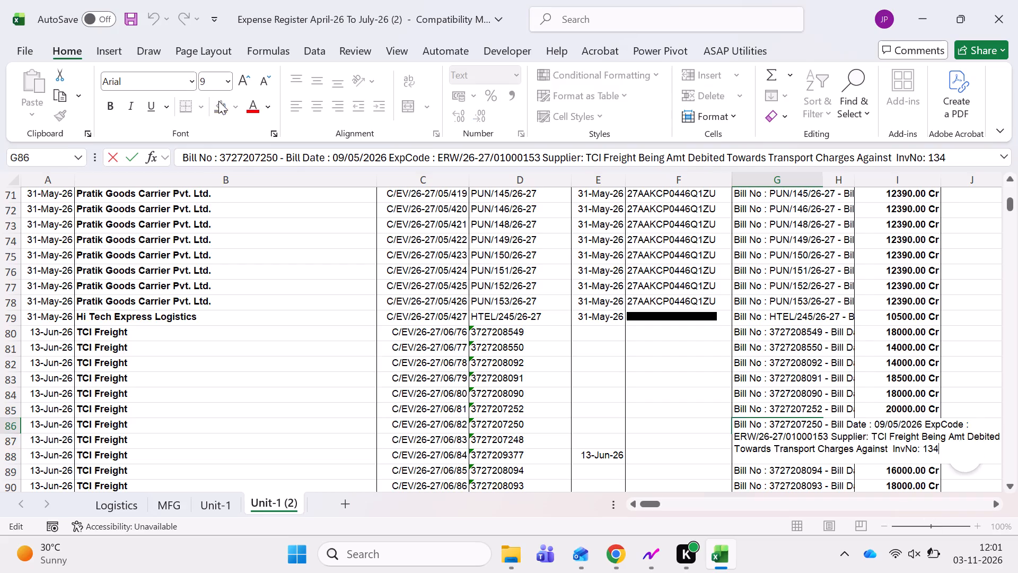
key("Return")
key("F2")
key("Return")
key("F2")
key("Return")
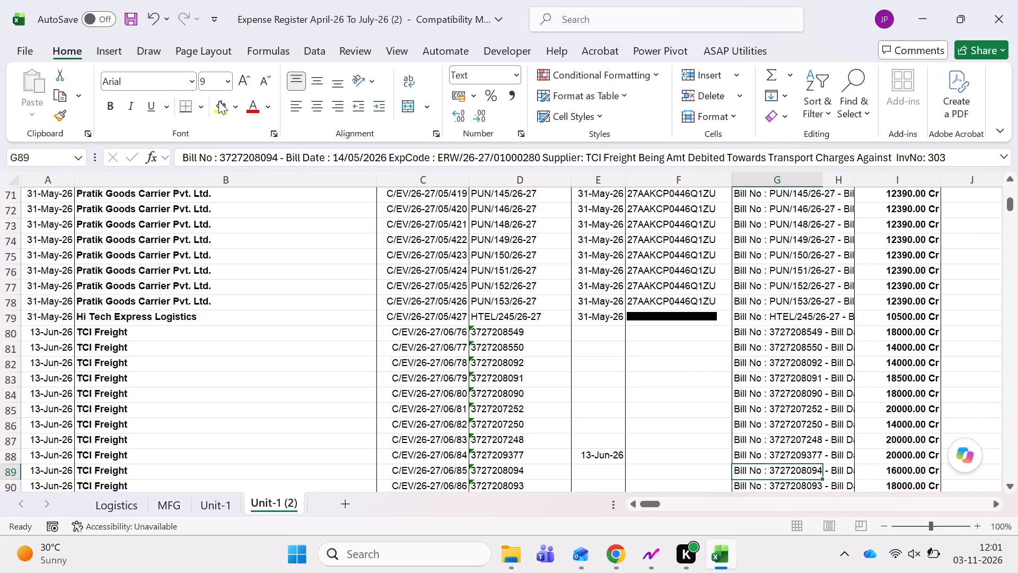
key("F2")
key("Tab")
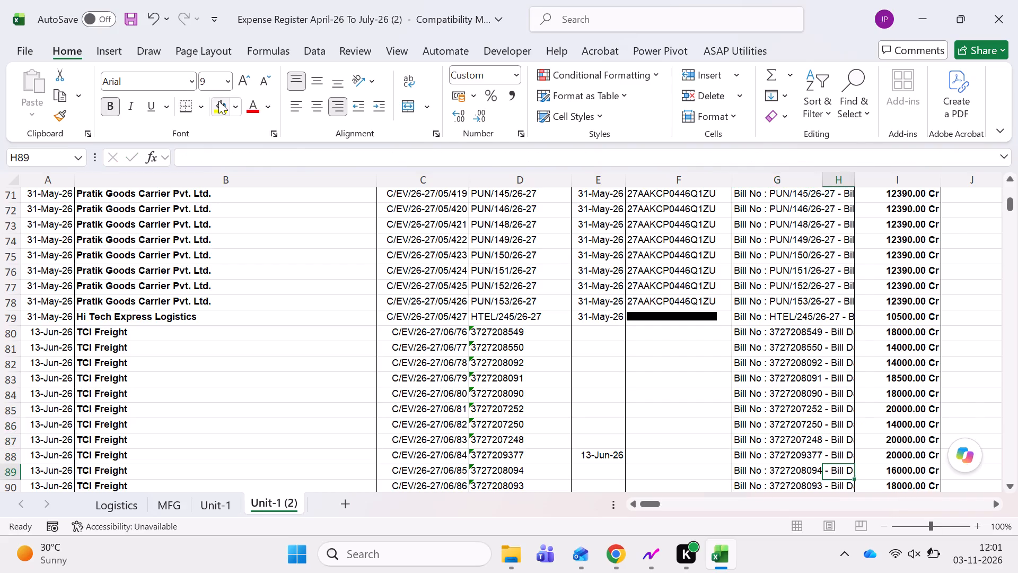
Delete rows 80 to 89, the TCI Freight vouchers C/EV/26-27/06/76 through C/EV/26-27/06/85.
key("Left")
key("shift+space")
key("shift+Up")
key("shift+Up")
key("shift+Up")
key("shift+Up")
key("shift+Up")
key("shift+Up")
key("shift+Up")
key("shift+Up")
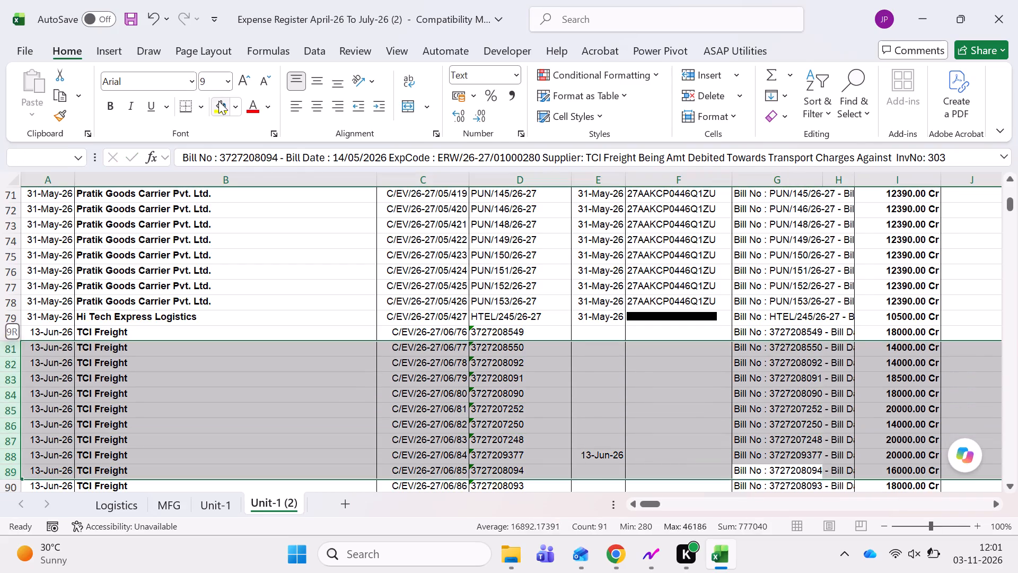
key("shift+Up")
key("ctrl+minus")
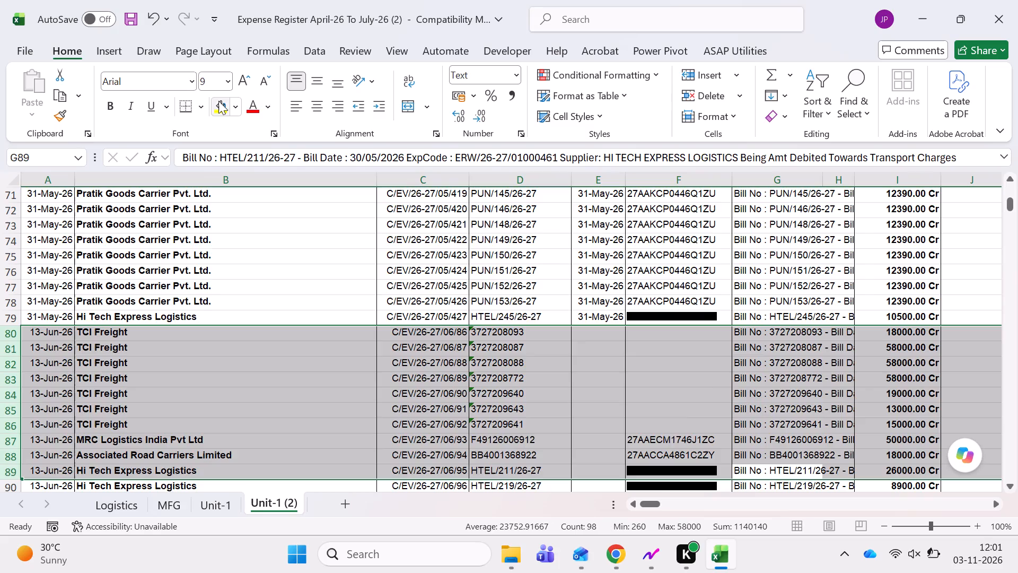
left_click(747, 325)
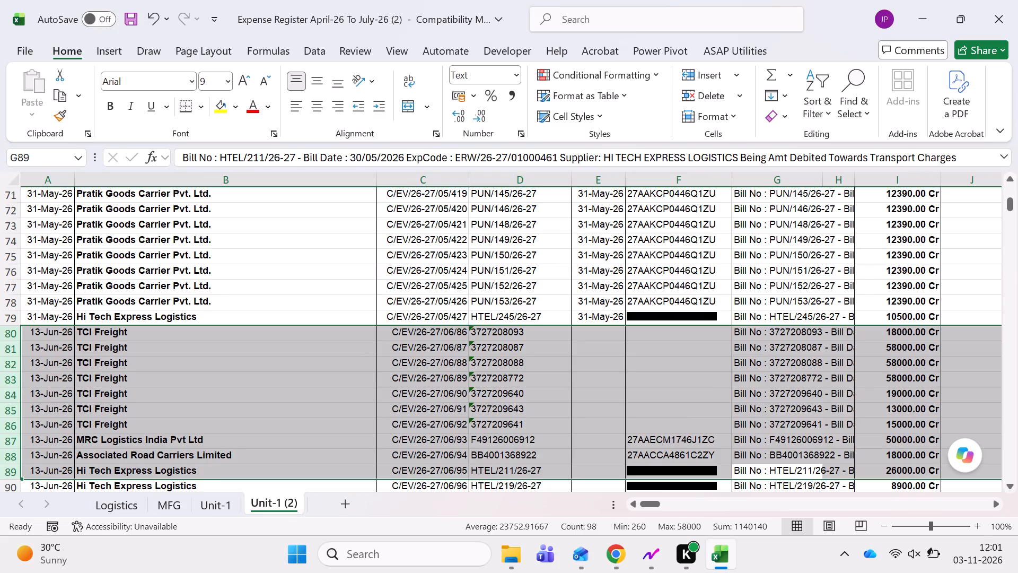
left_click(749, 332)
key("F2")
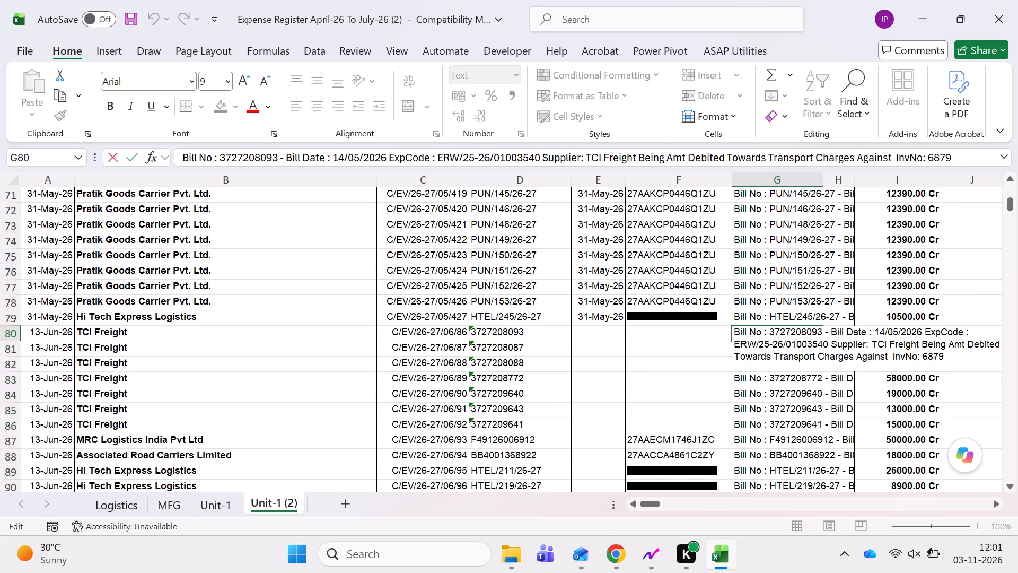
key("Return")
key("F2")
key("Return")
key("F2")
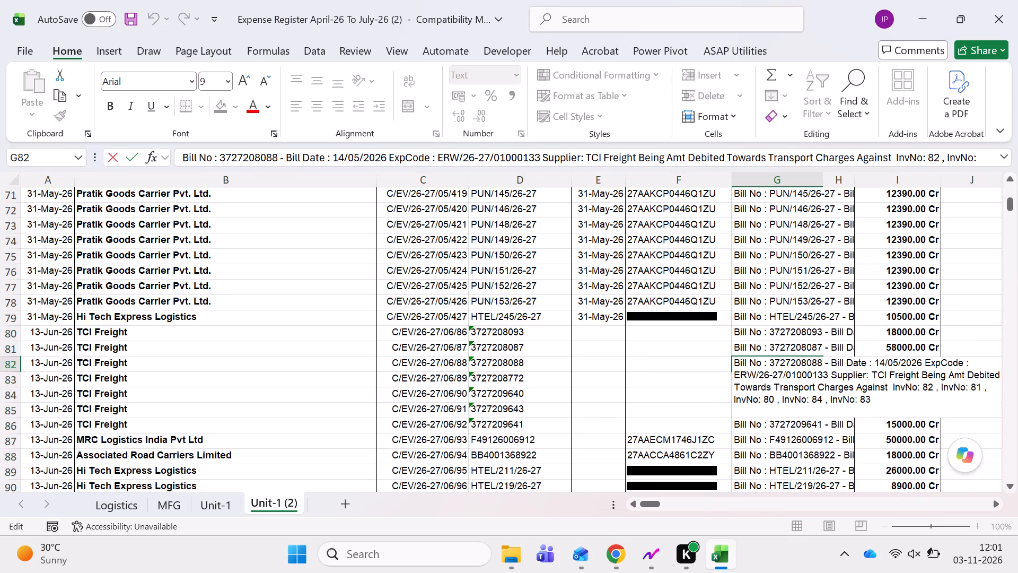
key("Escape")
key("Up")
key("Up")
key("F2")
key("Escape")
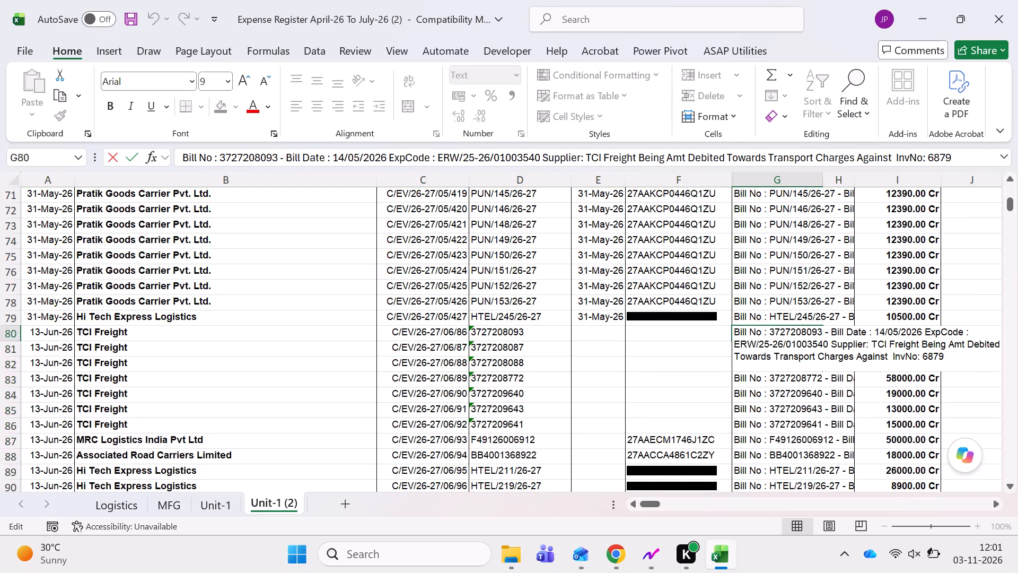
key("shift+space")
key("ctrl+minus")
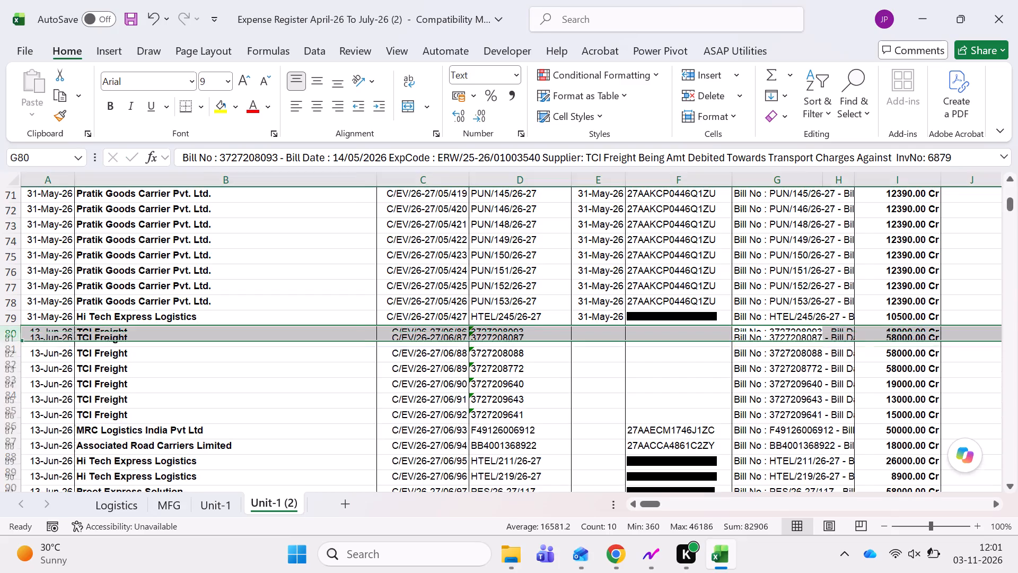
key("Down")
key("Up")
key("F2")
key("Return")
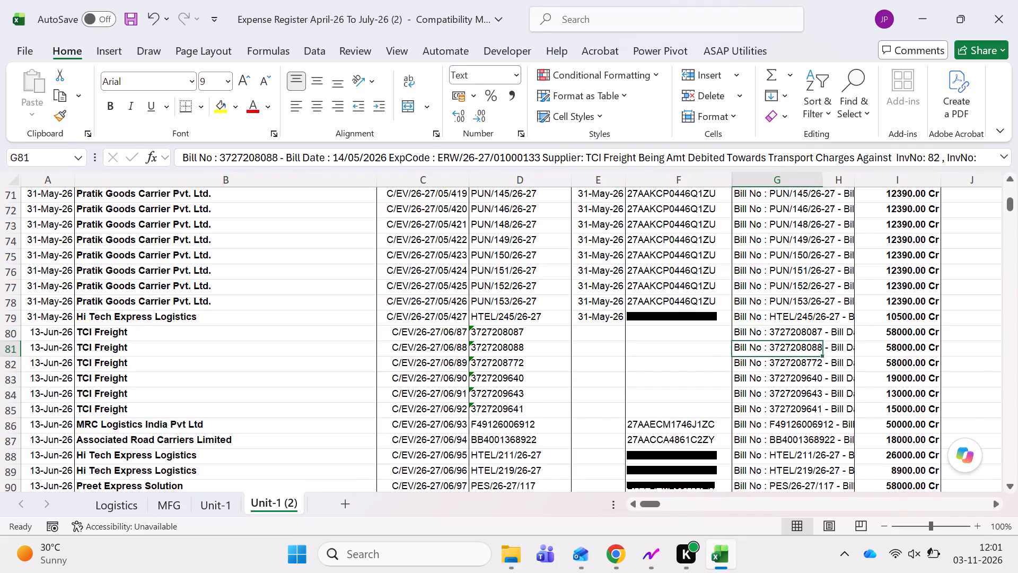
key("F2")
key("Return")
key("F2")
key("Return")
key("F2")
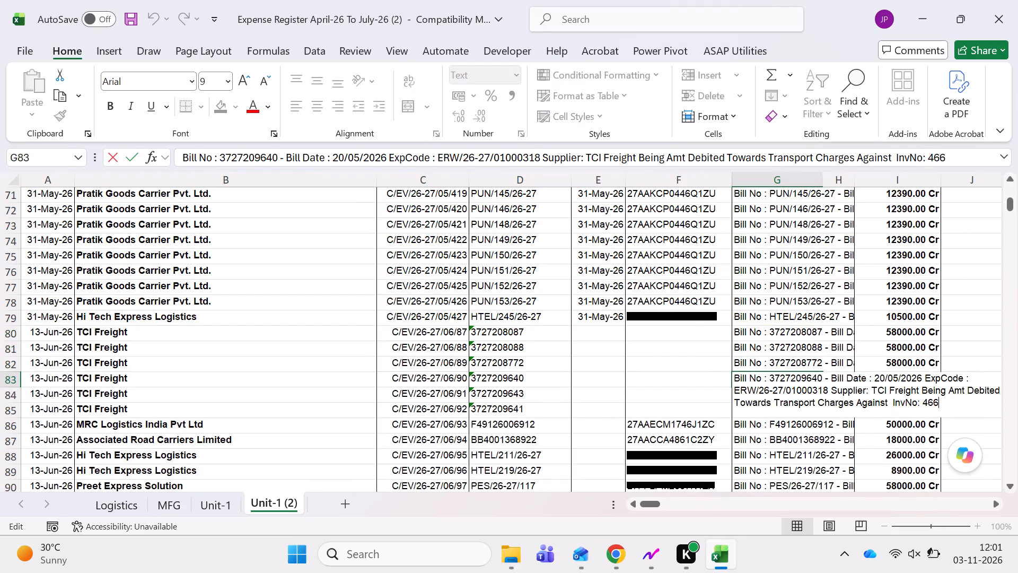
Highlight the TCI Freight names in B80 to B82 in yellow, for vouchers C/EV/26-27/06/87 through C/EV/26-27/06/89.
key("Tab")
key("Left")
key("Up")
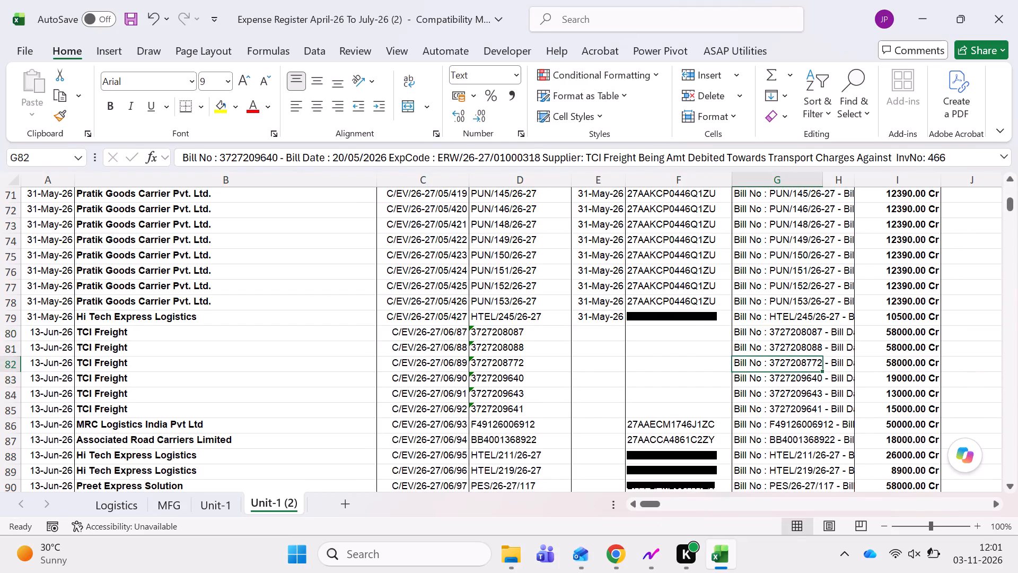
key("Left")
key("Left")
key("Left")
key("Left")
key("Left")
key("Left")
key("Right")
key("shift+Up")
key("shift+Up")
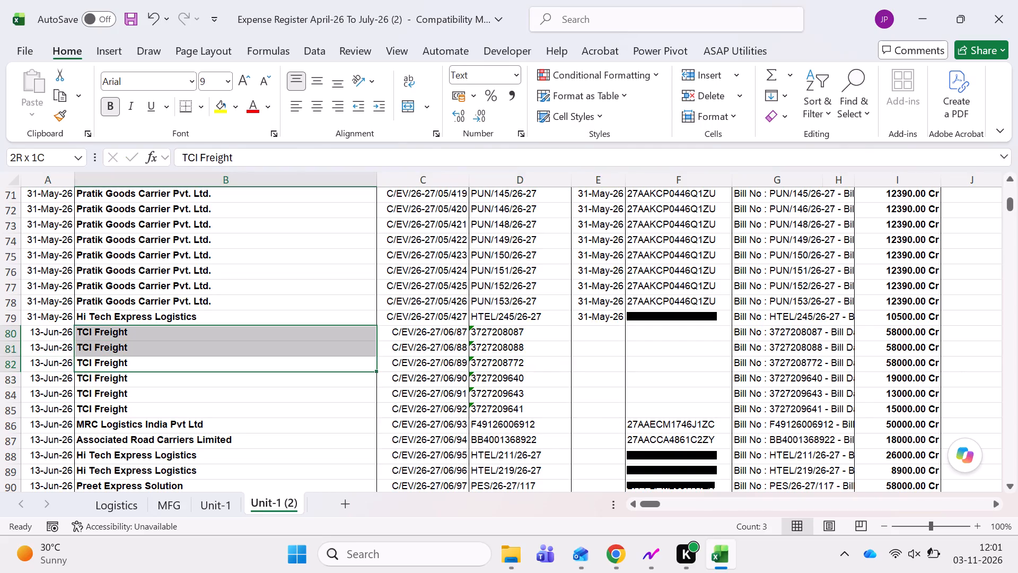
left_click(218, 111)
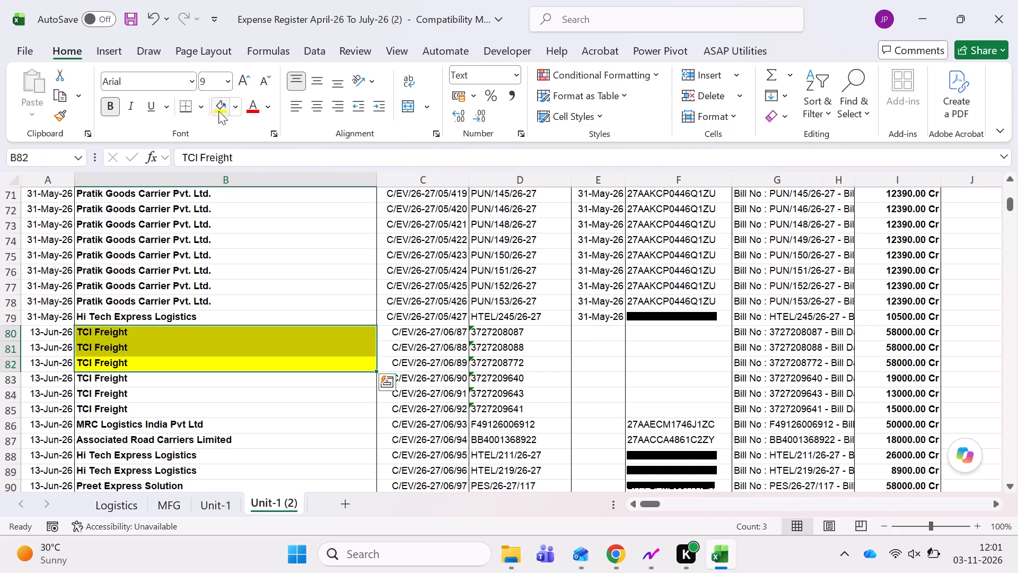
Save the workbook.
left_click(170, 379)
key("Right")
key("ctrl+s")
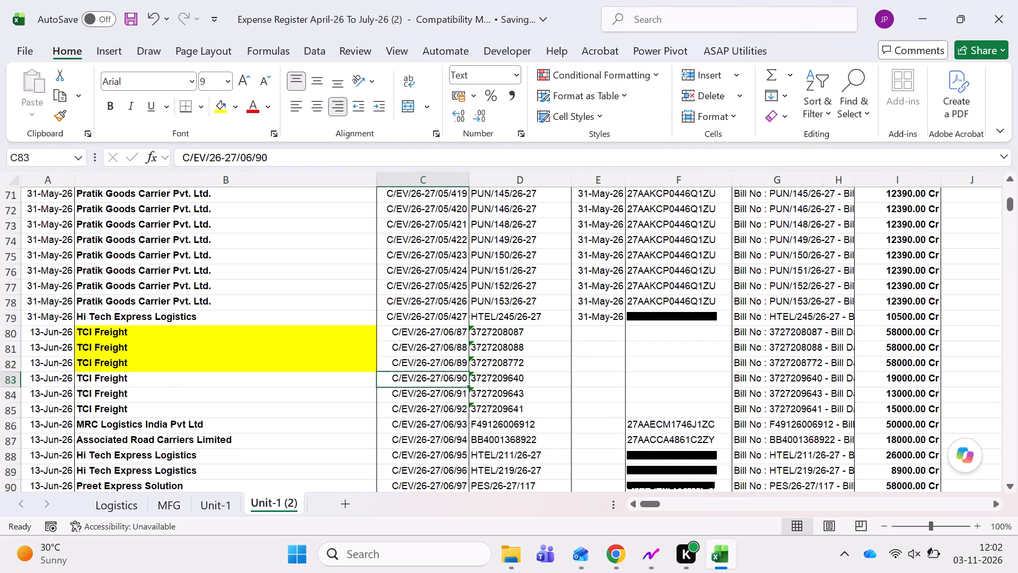
key("Right")
key("Right")
key("Right")
key("Right")
key("F2")
key("Return")
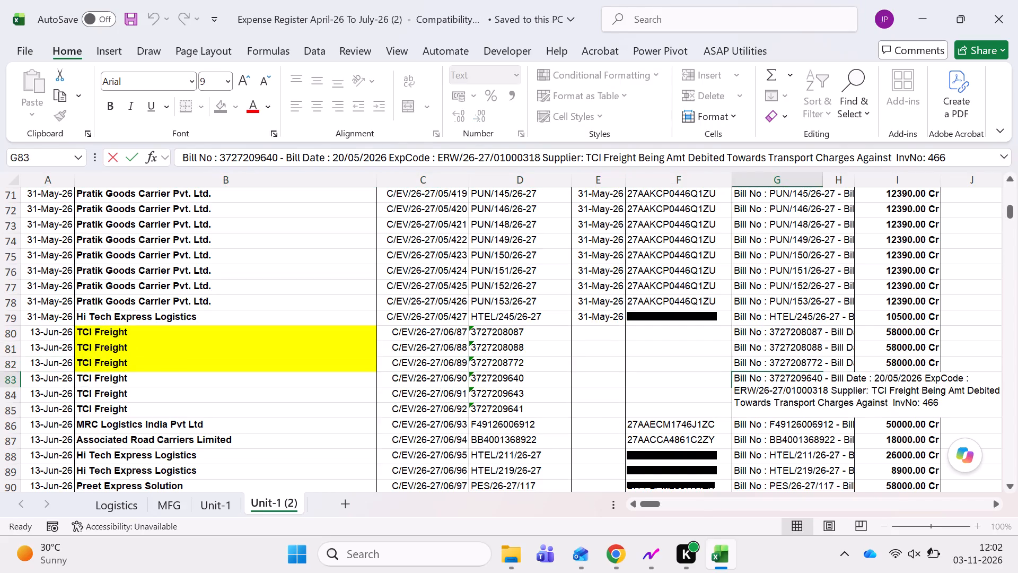
key("F2")
key("Return")
key("F2")
key("Return")
key("Up")
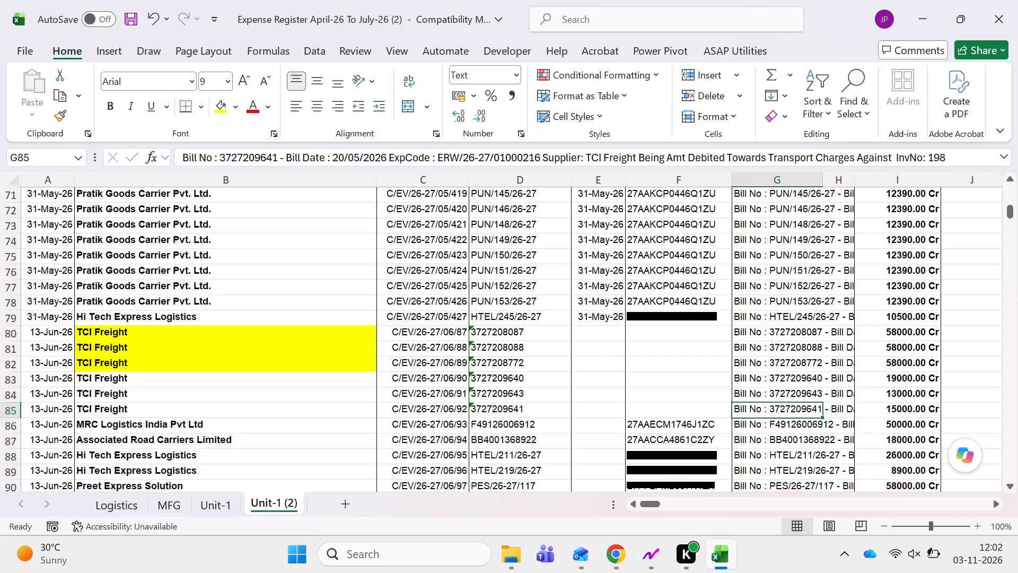
Delete rows 83 to 85, the TCI Freight vouchers C/EV/26-27/06/90 through C/EV/26-27/06/92.
key("Down")
key("shift+space")
key("Up")
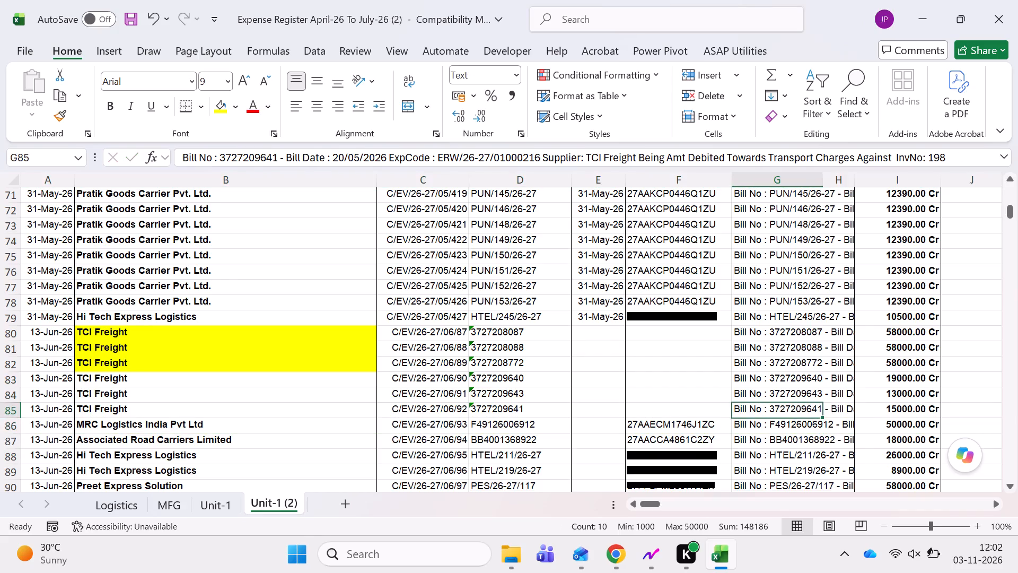
key("shift+space")
key("shift+Up")
key("shift+Up")
key("ctrl+minus")
key("Down")
key("Up")
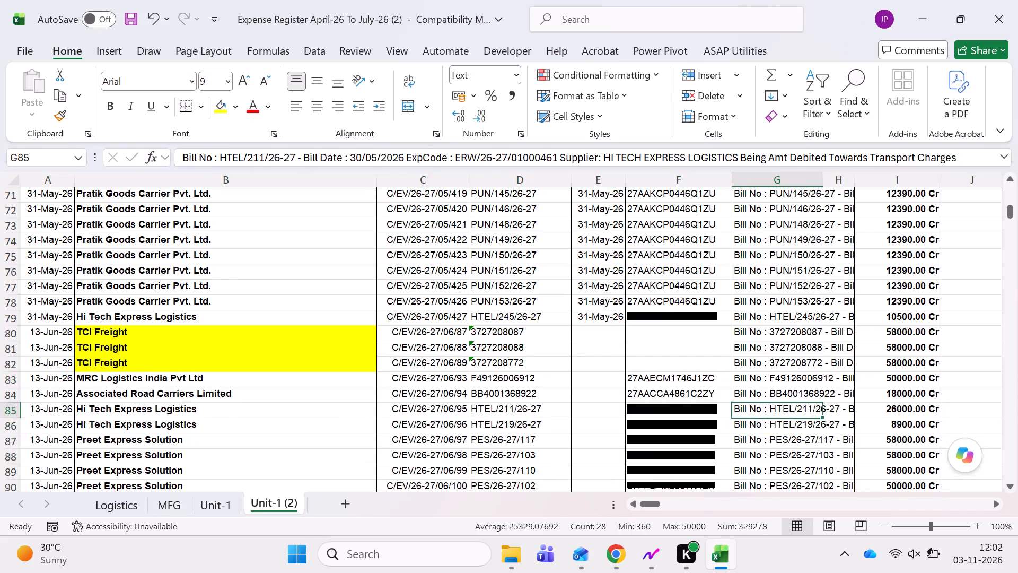
key("Up")
key("Up")
key("F2")
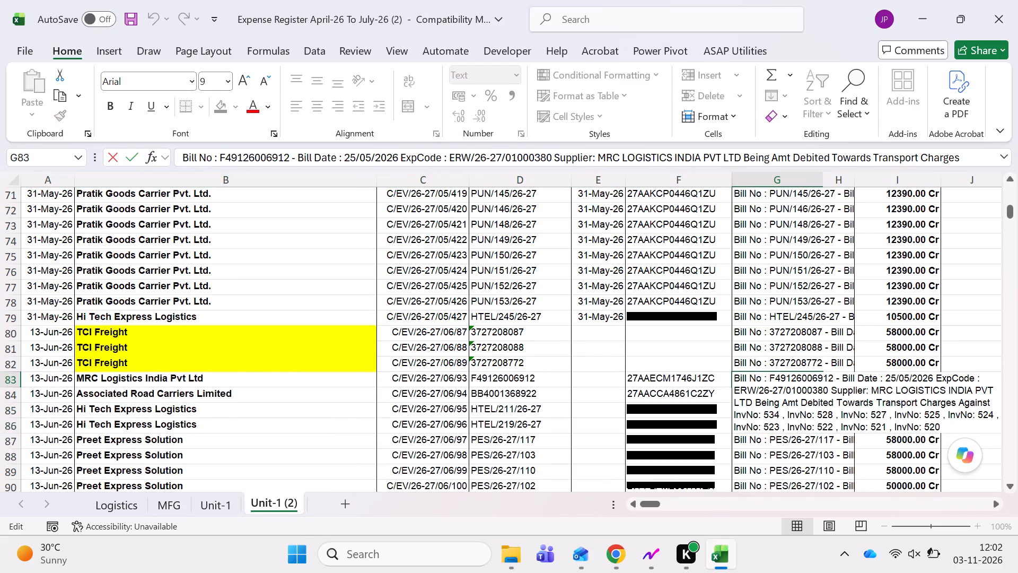
key("Escape")
key("Left")
key("ctrl+Left")
key("Left")
key("Left")
key("Left")
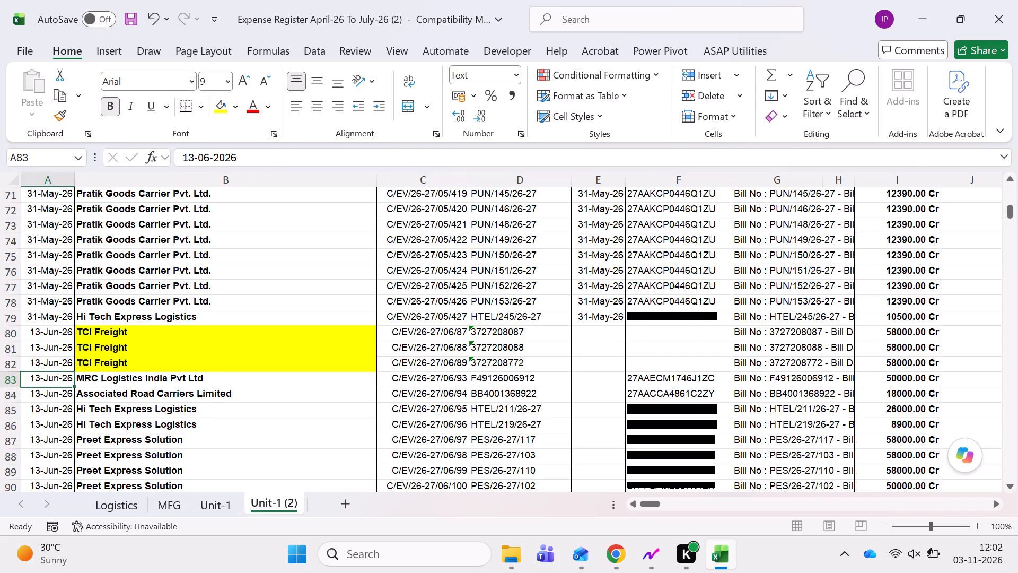
key("Right")
left_click(223, 99)
key("Down")
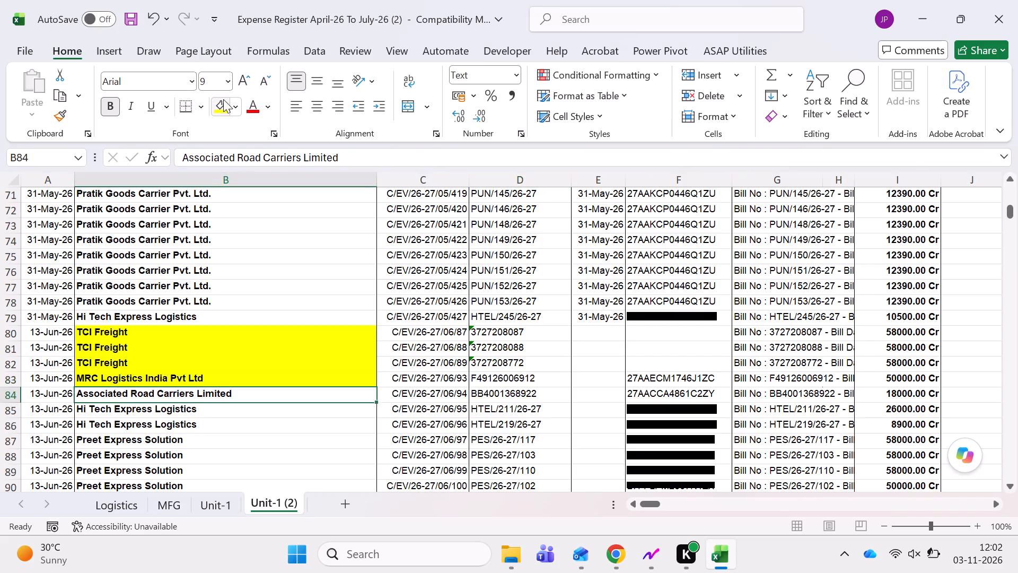
key("Right")
key("Right")
key("Right")
key("Right")
key("Right")
key("F2")
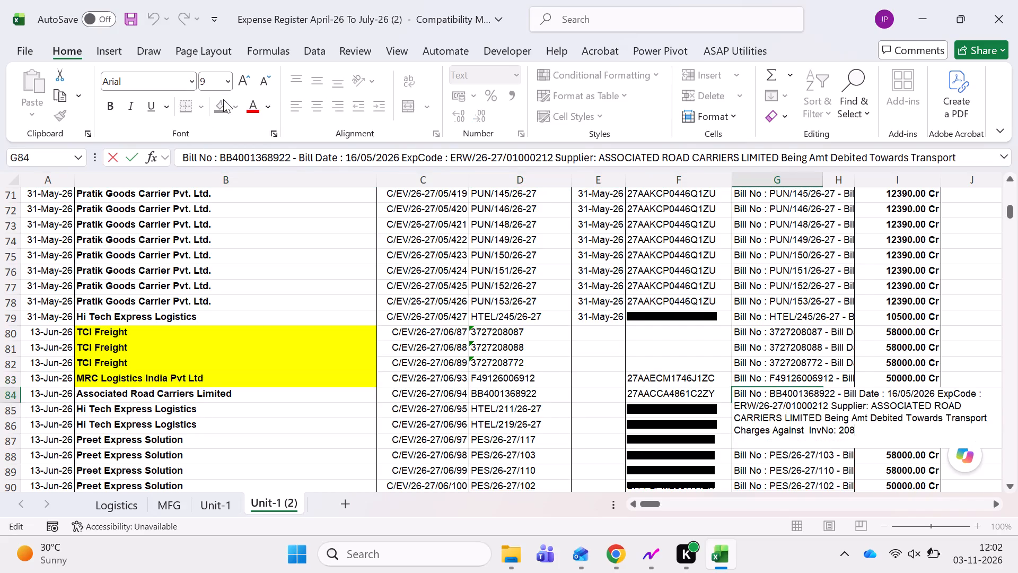
key("Return")
key("F2")
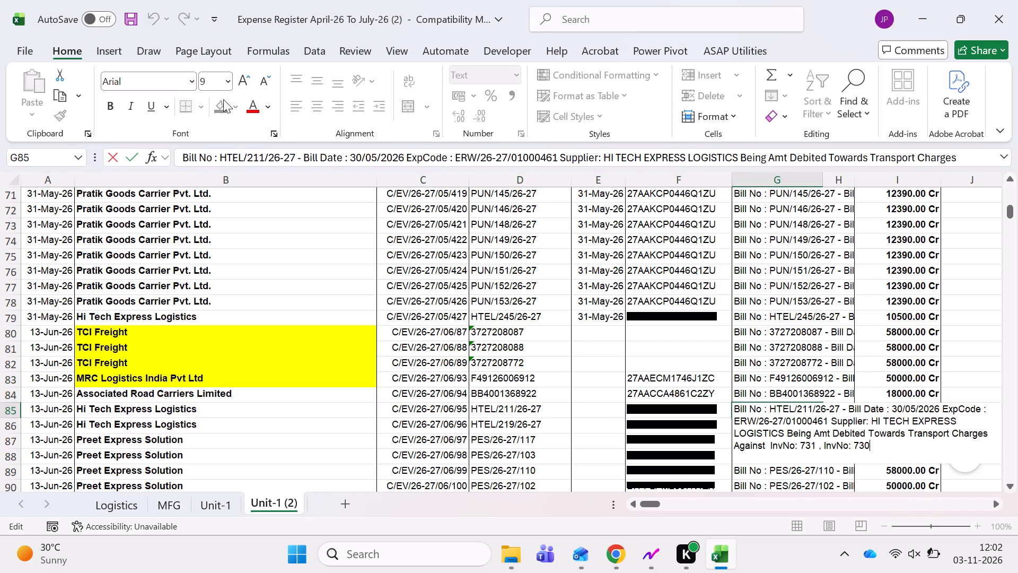
key("Return")
key("F2")
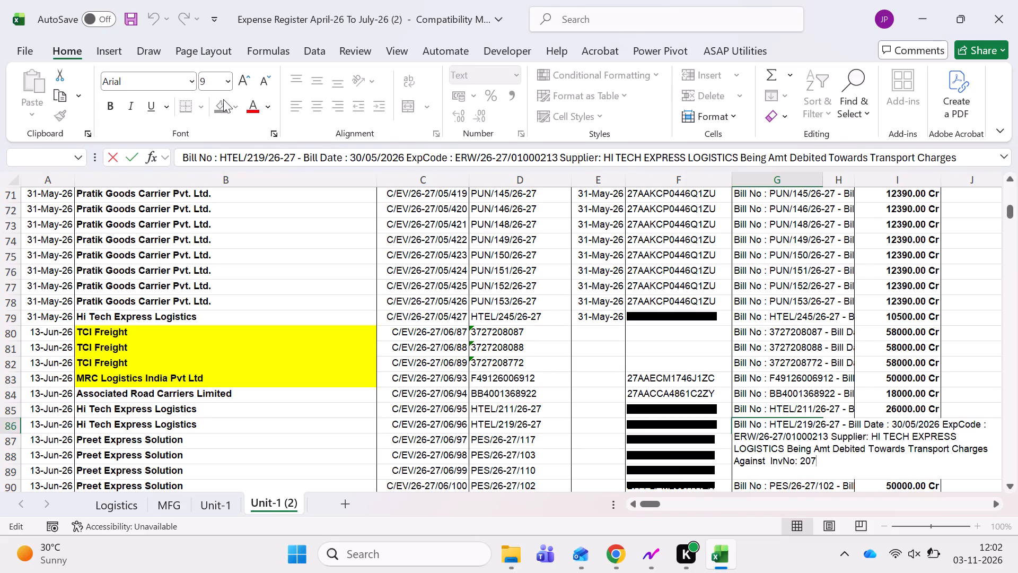
key("Return")
key("F2")
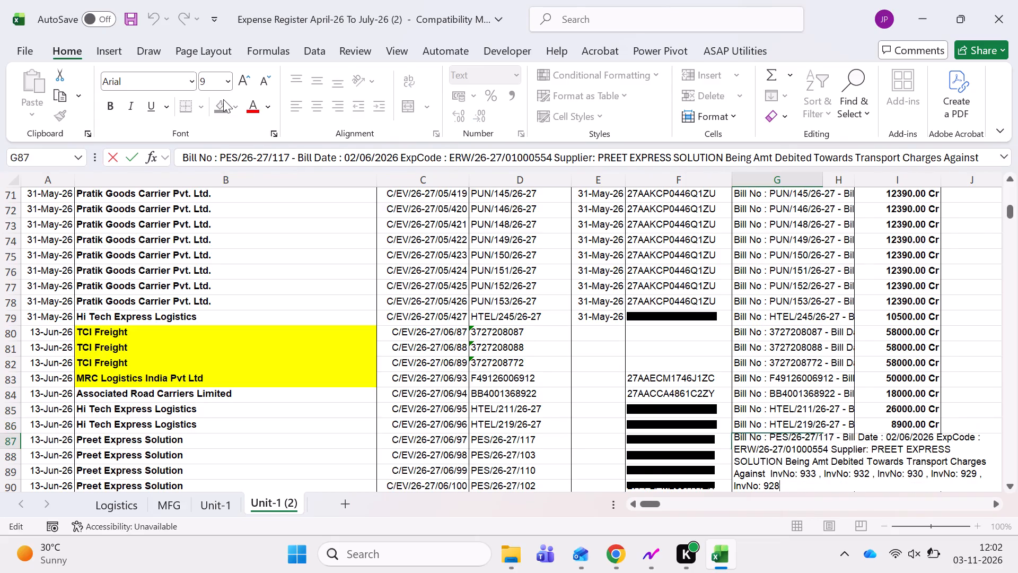
Delete rows 84 to 86, from Associated Road Carriers voucher C/EV/26-27/06/94 through Hi Tech Express Logistics voucher C/EV/26-27/06/96.
key("Tab")
key("Left")
key("Up")
key("shift+space")
key("shift+Up")
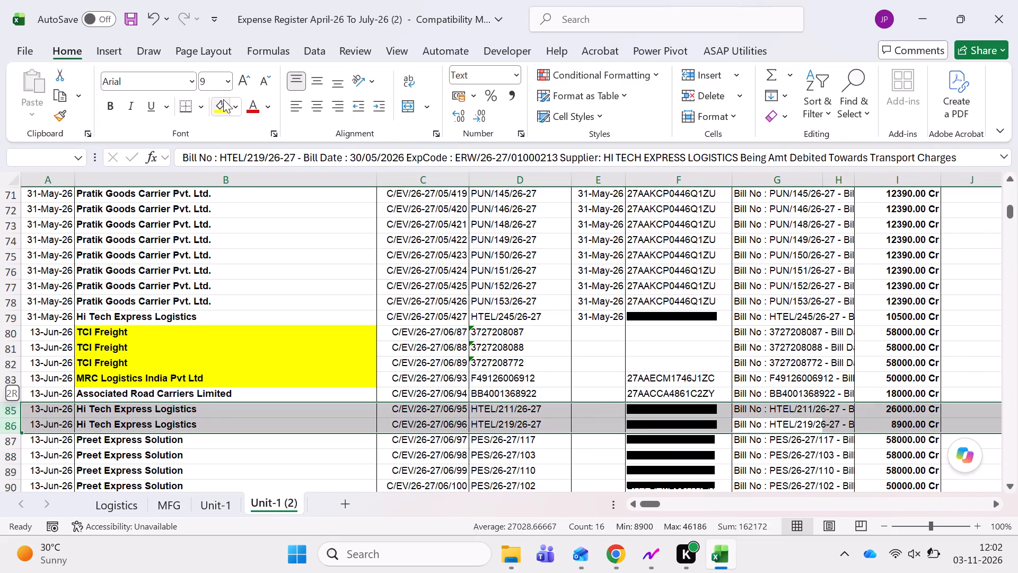
key("shift+Up")
key("ctrl+minus")
Read the full narrations in G84 to G88 for the Preet Express Solution bills, from PES/26-27/117 through PES/26-27/101.
key("Down")
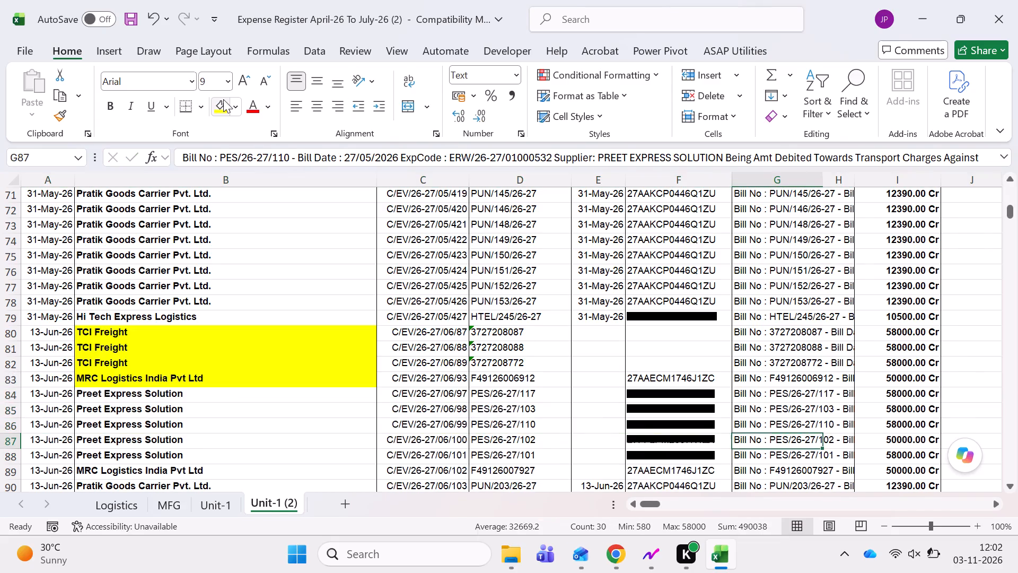
key("Up")
key("Up")
key("Up")
key("F2")
key("Return")
key("F2")
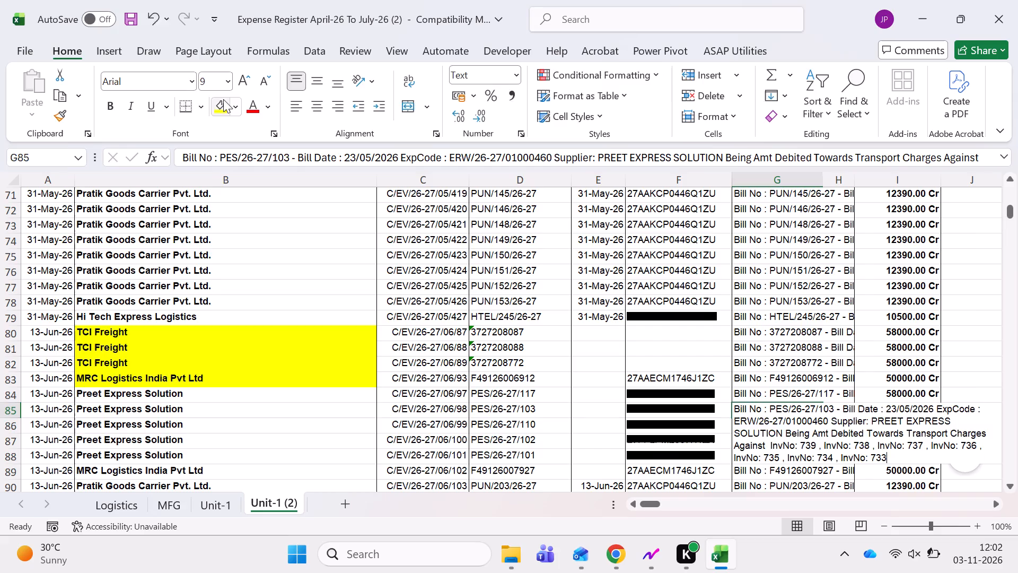
key("Return")
key("F2")
key("Return")
key("F2")
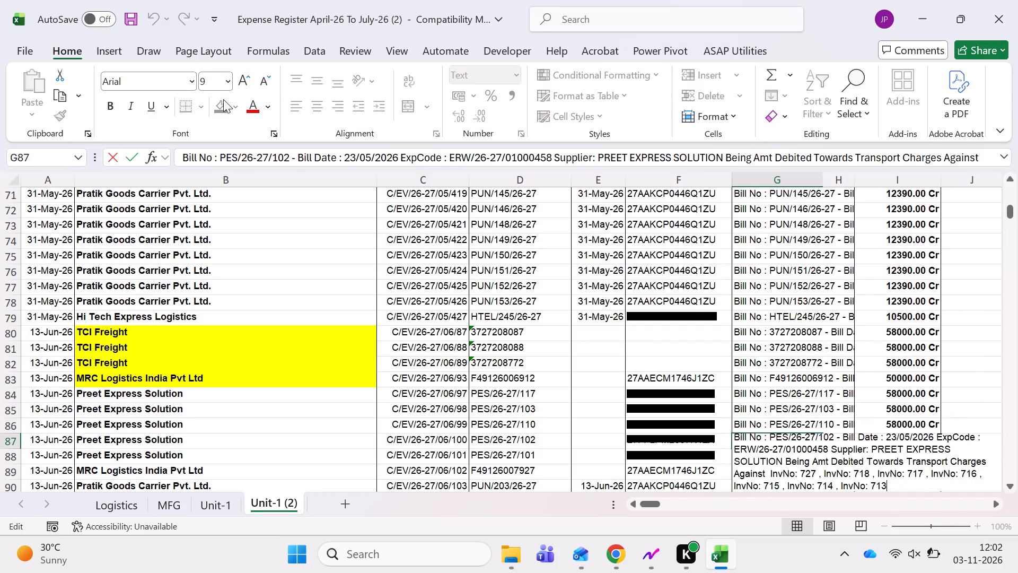
key("Return")
key("F2")
key("Return")
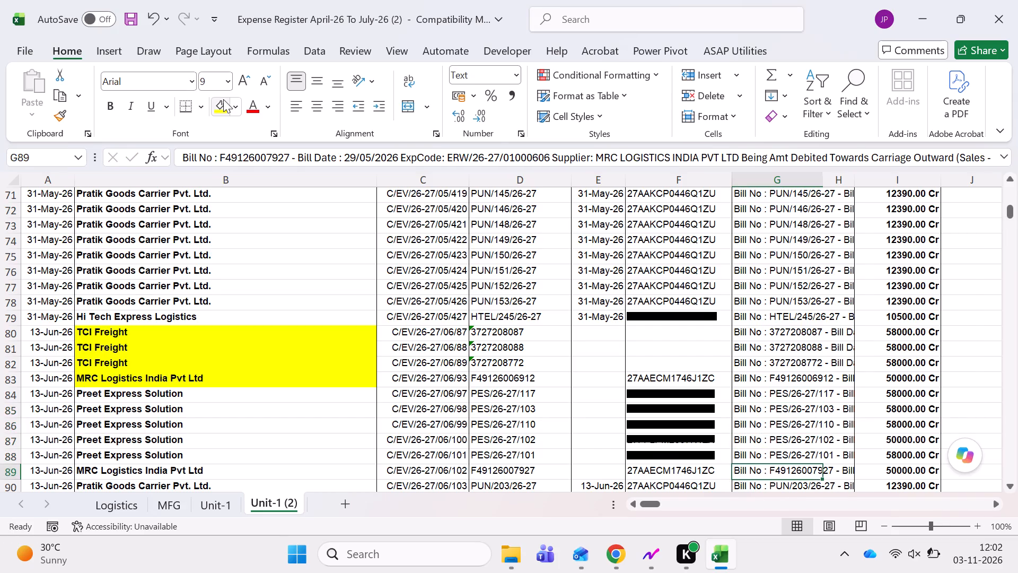
key("Left")
key("Left")
key("Left")
key("Left")
key("Left")
key("shift+Up")
key("shift+Up")
key("shift+Up")
key("shift+Up")
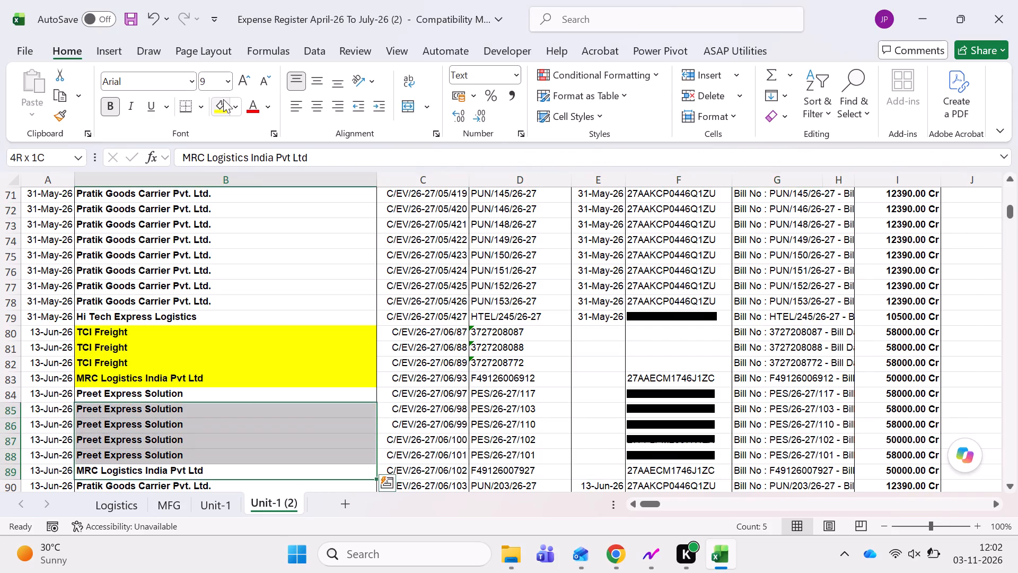
key("shift+Up")
left_click(221, 109)
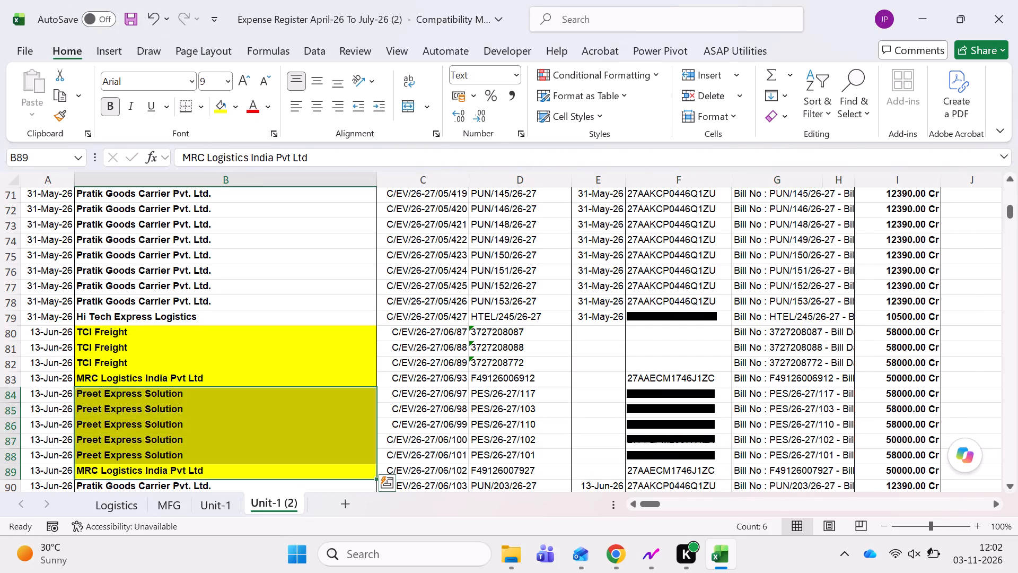
Read the full narration in G90 for Pratik Goods Carrier bill PUN/203/26-27.
scroll(290, 324, "down", 2)
left_click(248, 323)
key("Right")
key("Right")
key("Right")
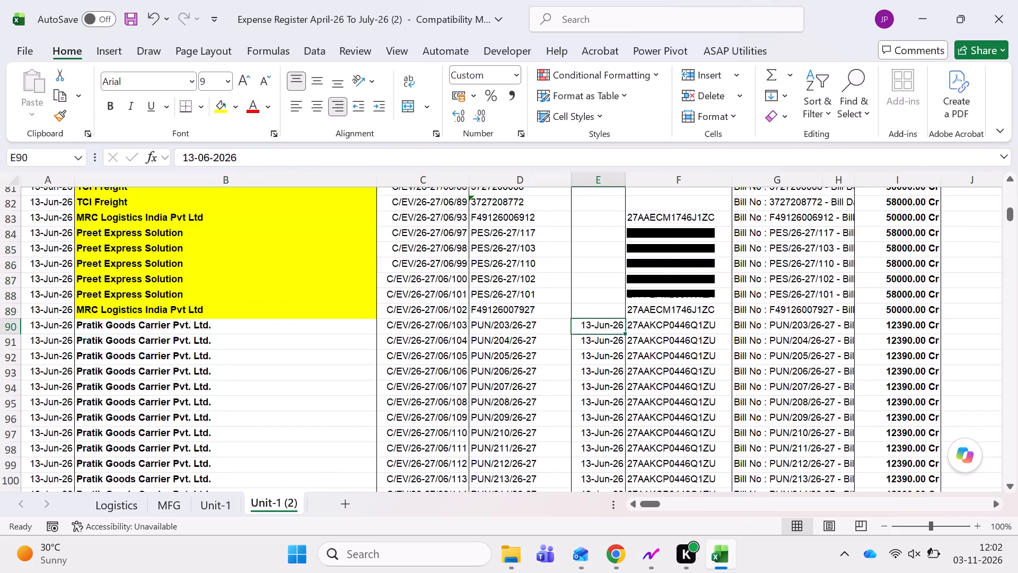
key("Right")
key("Right")
key("Right")
key("Left")
key("F2")
key("Return")
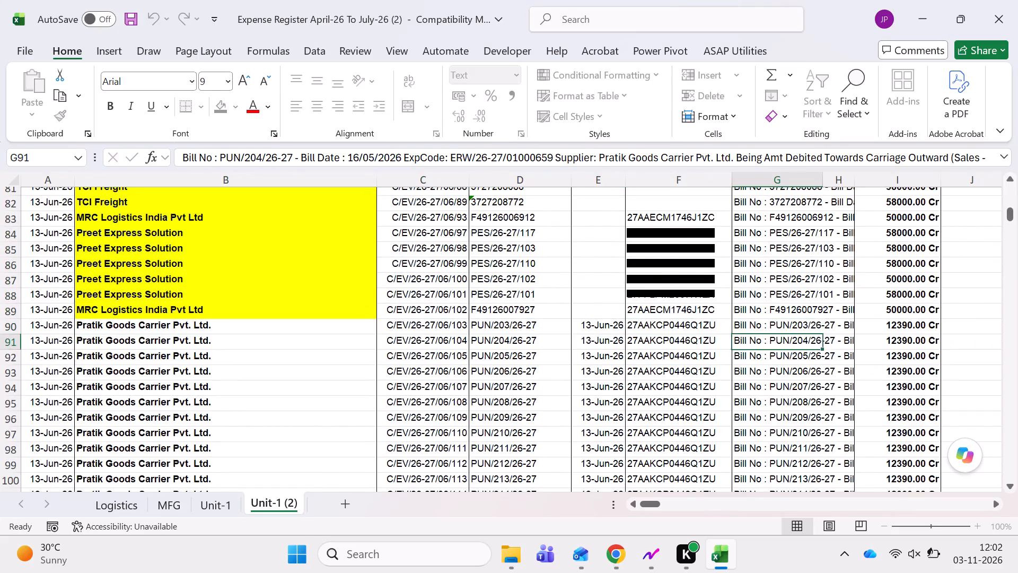
Past the Pratik Goods Carrier entries, delete rows 113 to 124, from UPSTEC voucher C/EV/26-27/06/126 through voucher C/EV/26-27/06/137.
key("Down")
key("Down")
key("Down")
key("Down")
key("Down")
key("Down")
key("Down")
key("Down")
key("Down")
key("Down")
key("Down")
key("Down")
key("Down")
key("Down")
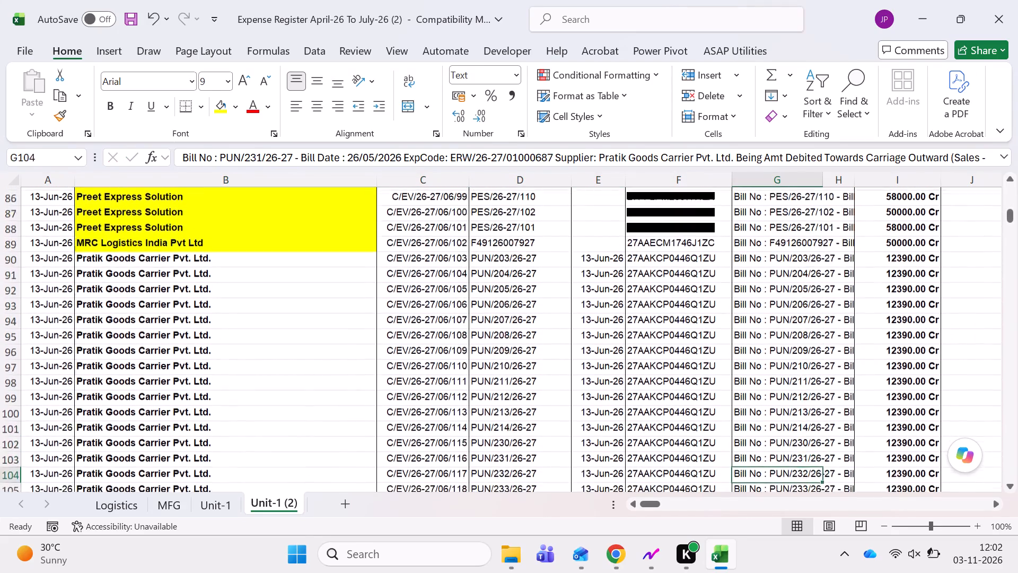
key("Down")
key("Down")
key("Down")
key("Down")
key("Down")
key("Down")
key("Down")
key("Down")
key("Down")
key("Down")
key("Up")
key("Up")
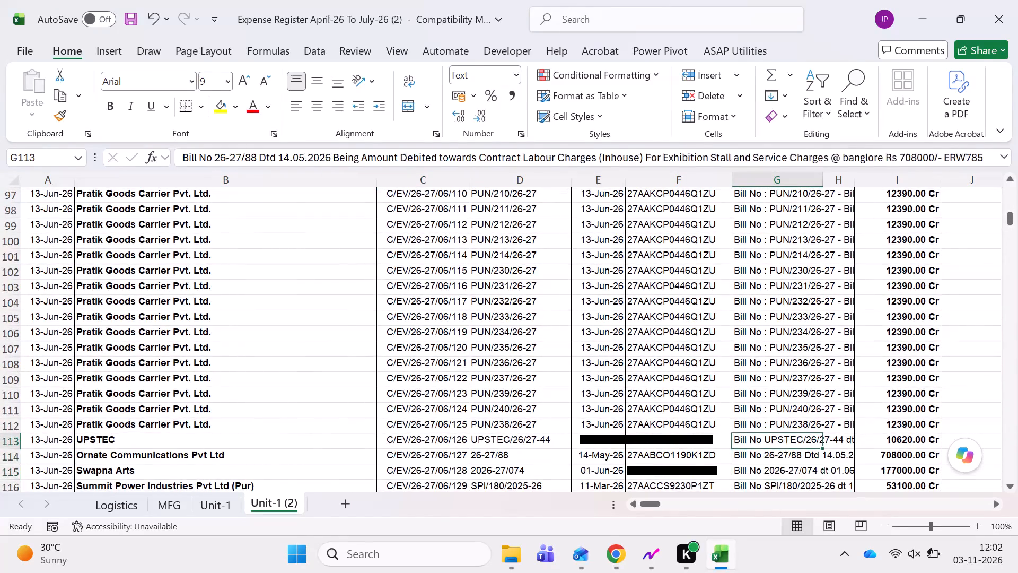
key("shift+space")
key("shift+Down")
key("shift+Down")
key("shift+Down")
key("shift+Down")
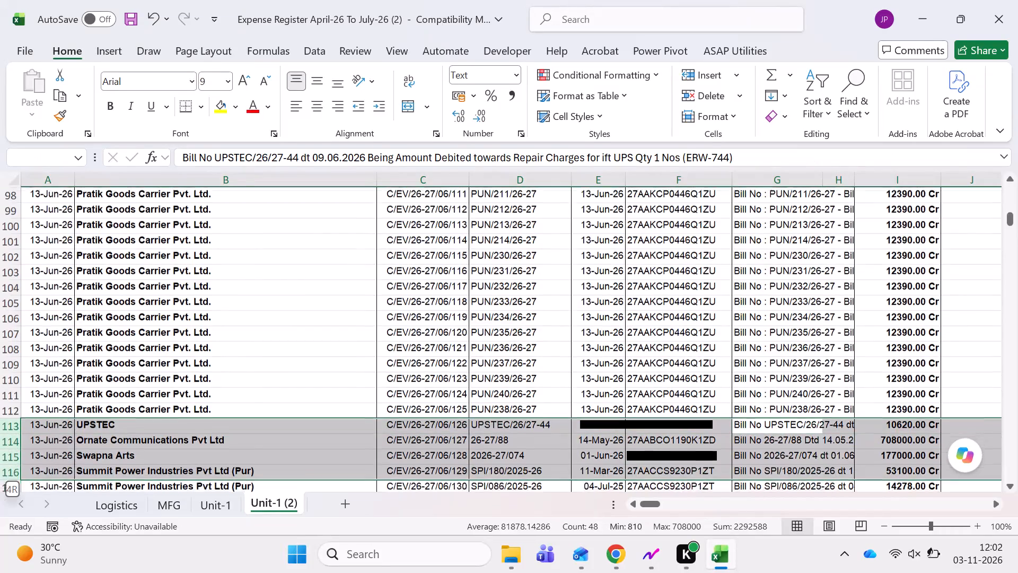
key("shift+Down")
key("shift+Down")
key("shift+Down")
key("shift+Down")
key("shift+Down")
key("shift+Down")
key("shift+Down")
key("shift+Down")
key("shift+Down")
key("shift+Down")
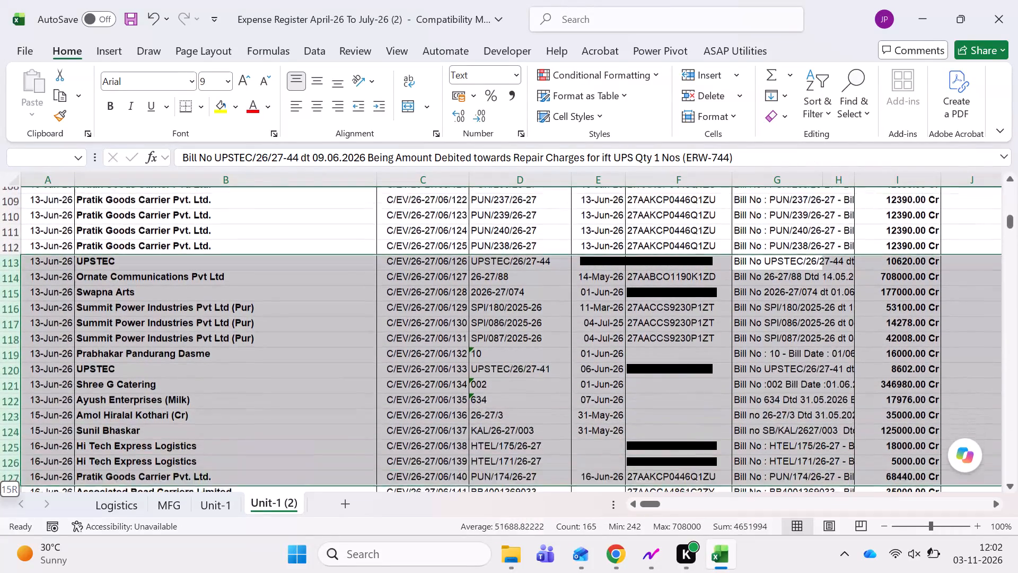
key("shift+Down")
key("shift+Up")
key("shift+Up")
key("shift+Up")
key("shift+Up")
key("ctrl+minus")
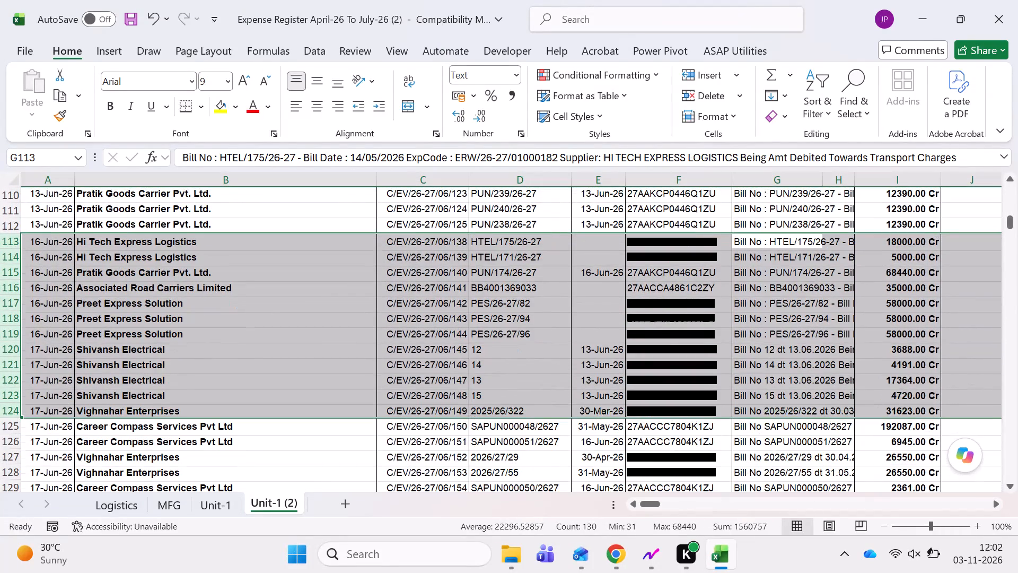
key("Up")
key("Down")
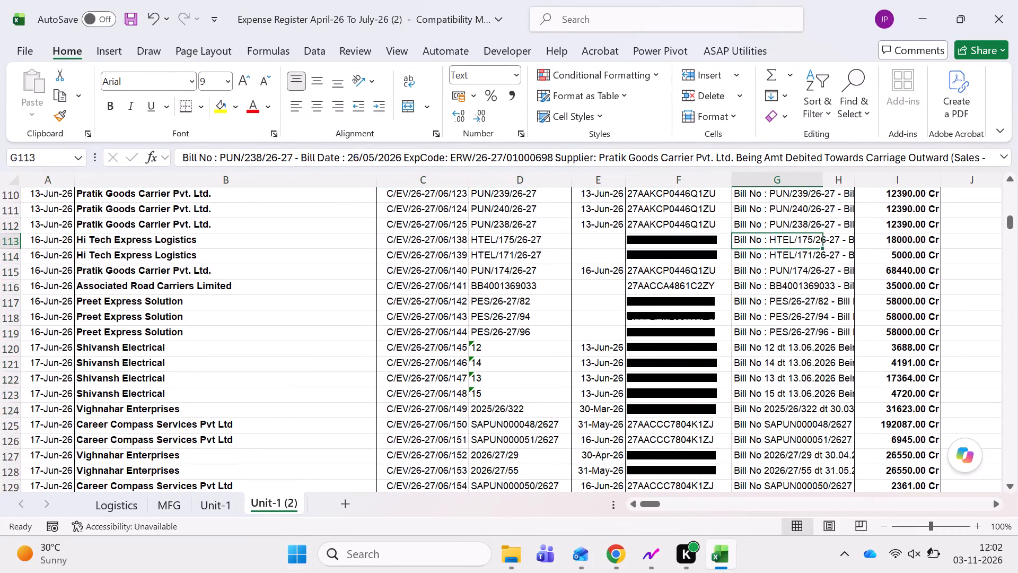
Read the full narrations in G113 and G114 for Hi Tech Express Logistics bills HTEL/175/26-27 and HTEL/171/26-27.
key("Right")
key("Right")
key("Left")
key("Left")
key("shift+space")
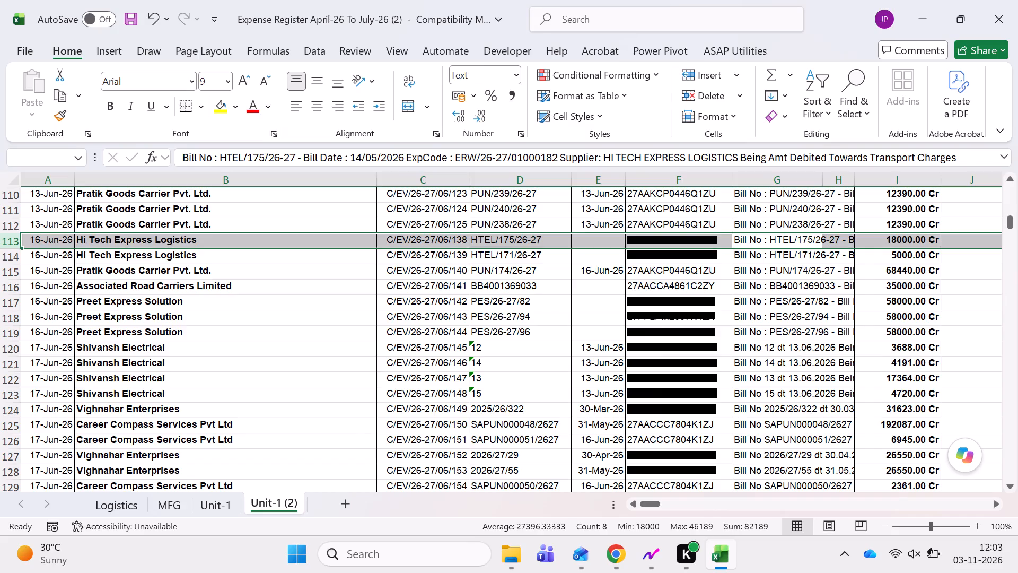
key("Right")
key("Left")
key("F2")
key("Return")
key("F2")
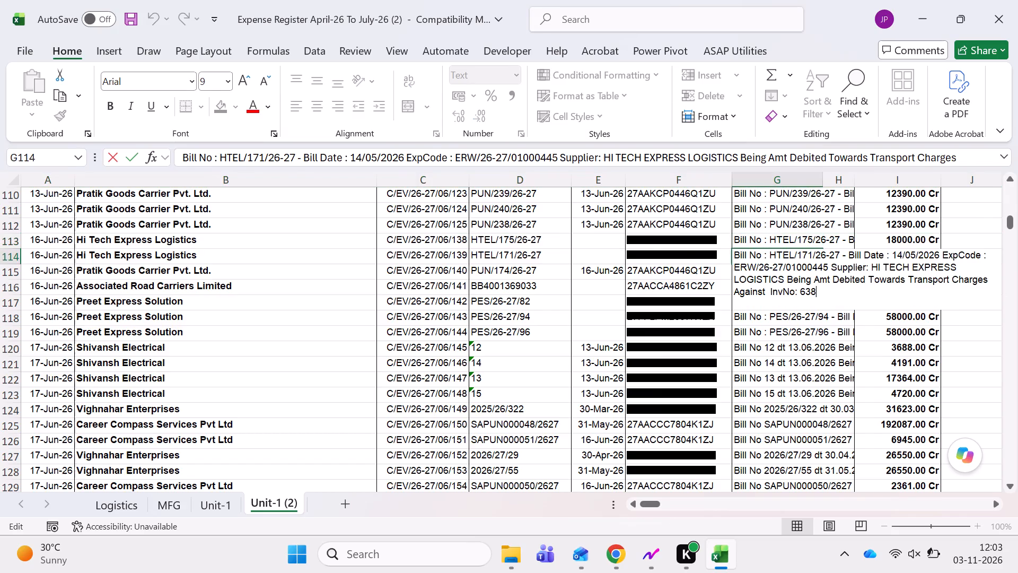
key("Return")
Delete rows 113 and 114, the Hi Tech Express Logistics vouchers C/EV/26-27/06/138 and C/EV/26-27/06/139.
key("Up")
key("Up")
key("shift+space")
key("shift+Down")
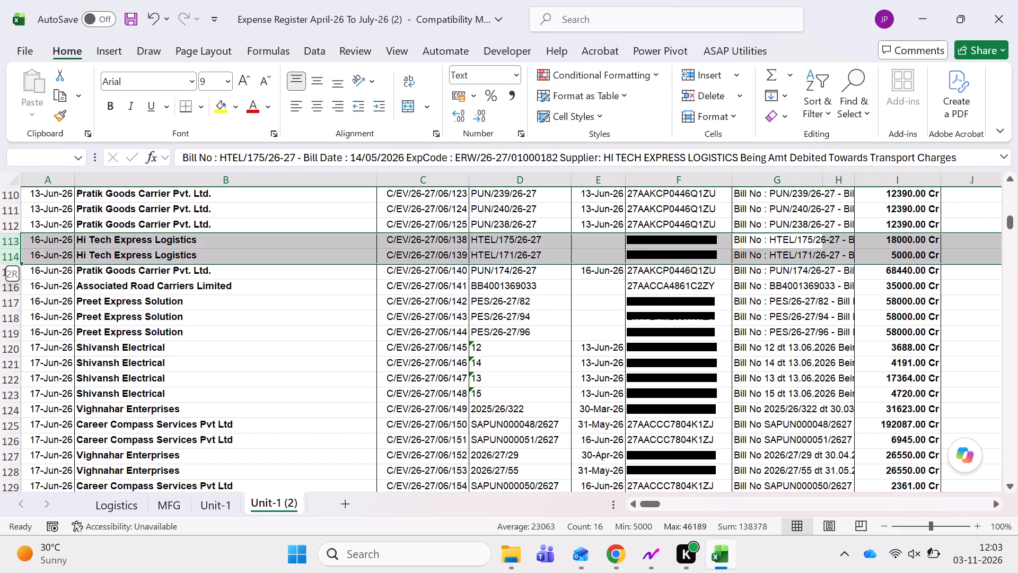
key("ctrl+minus")
key("Down")
key("Up")
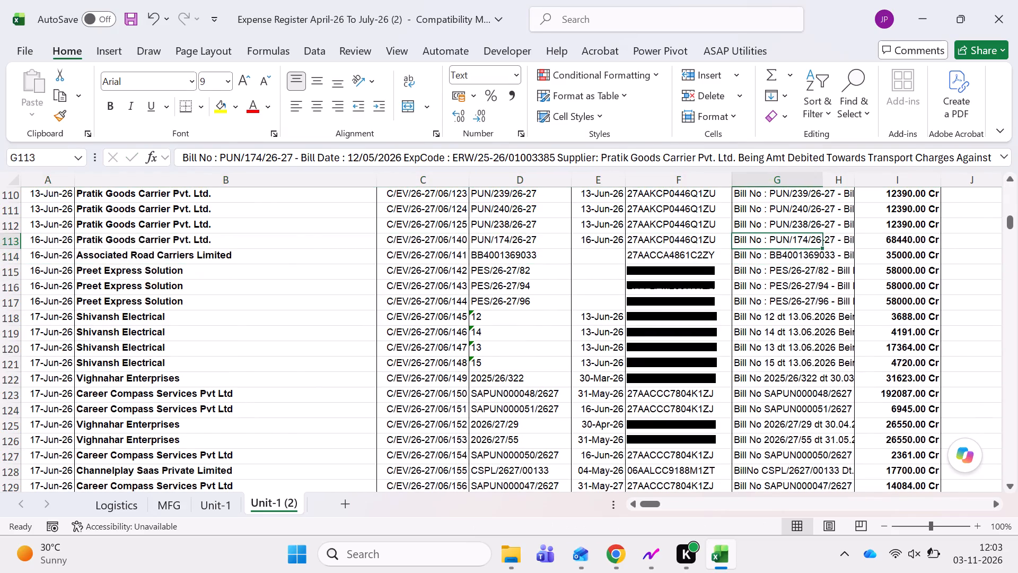
Check the narration of Pratik Goods Carrier bill PUN/174/26-27 in row 113 and highlight B113 in yellow.
key("F2")
key("Escape")
key("ctrl+Left")
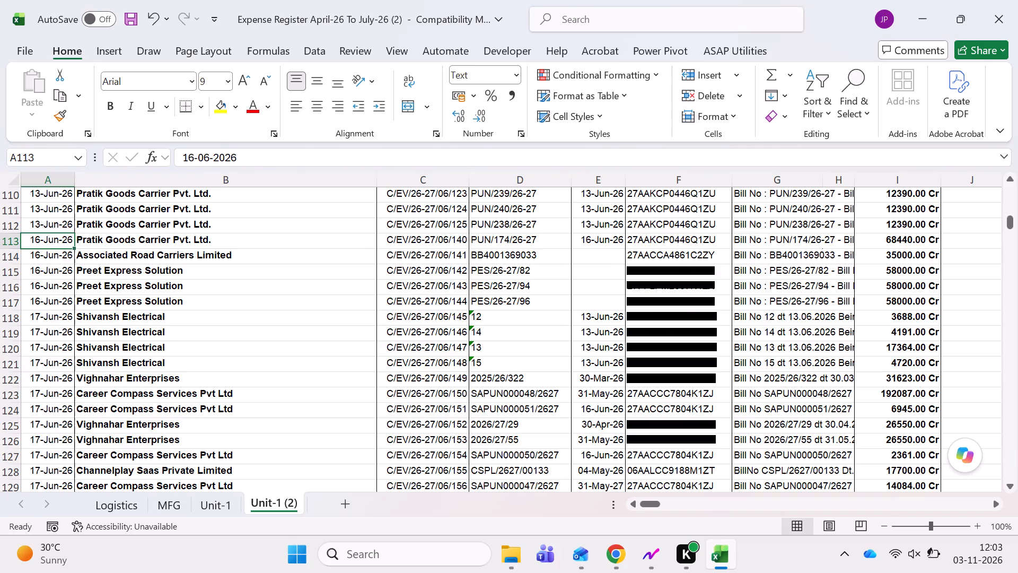
key("Right")
left_click(225, 105)
key("Down")
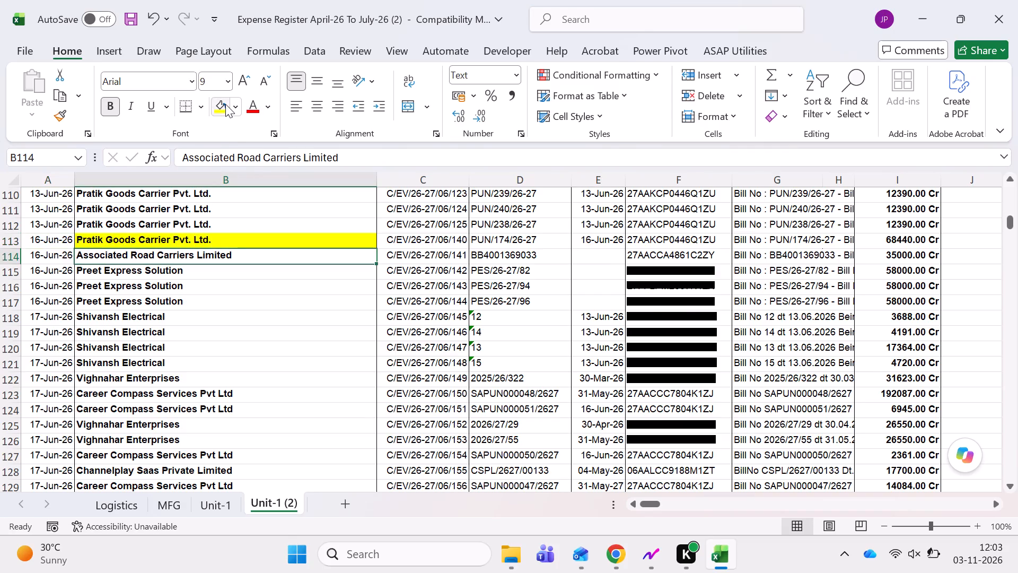
key("Up")
key("Right")
key("Right")
key("Right")
key("Right")
key("Right")
key("Right")
key("Down")
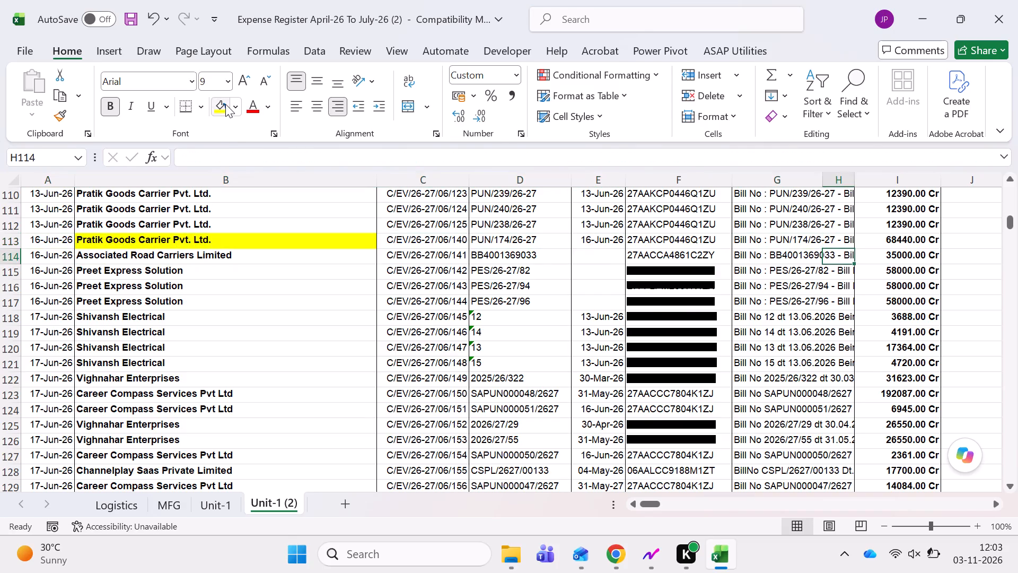
key("Left")
key("F2")
key("Return")
key("F2")
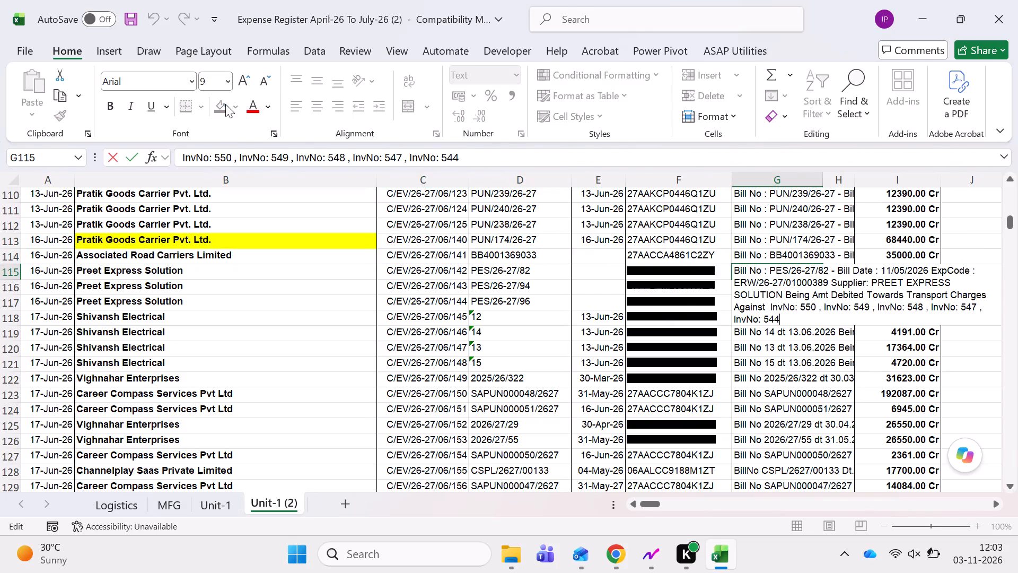
key("Tab")
key("Left")
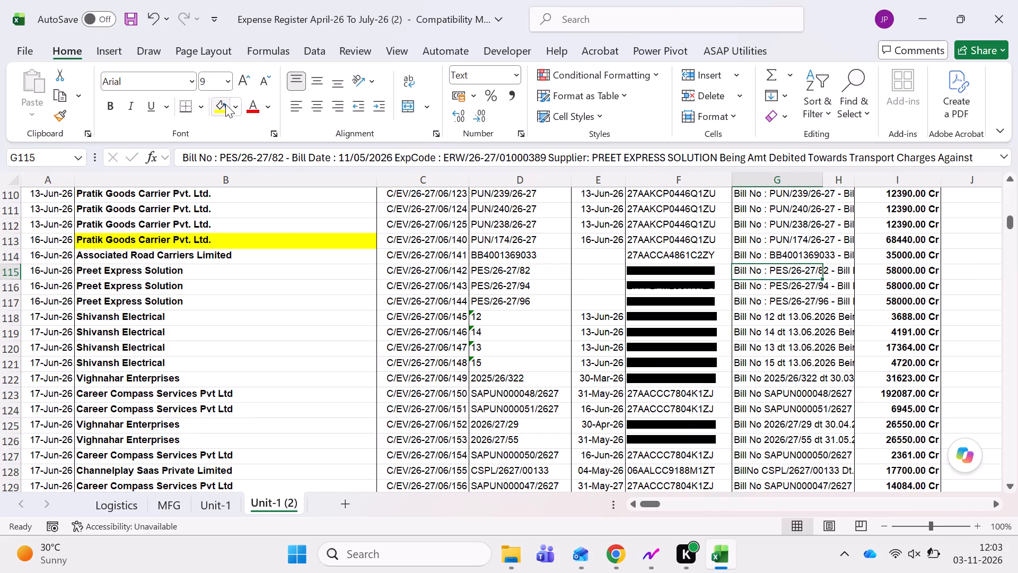
Delete row 114, the Associated Road Carriers Limited voucher C/EV/26-27/06/141.
key("Up")
key("shift+space")
key("minus")
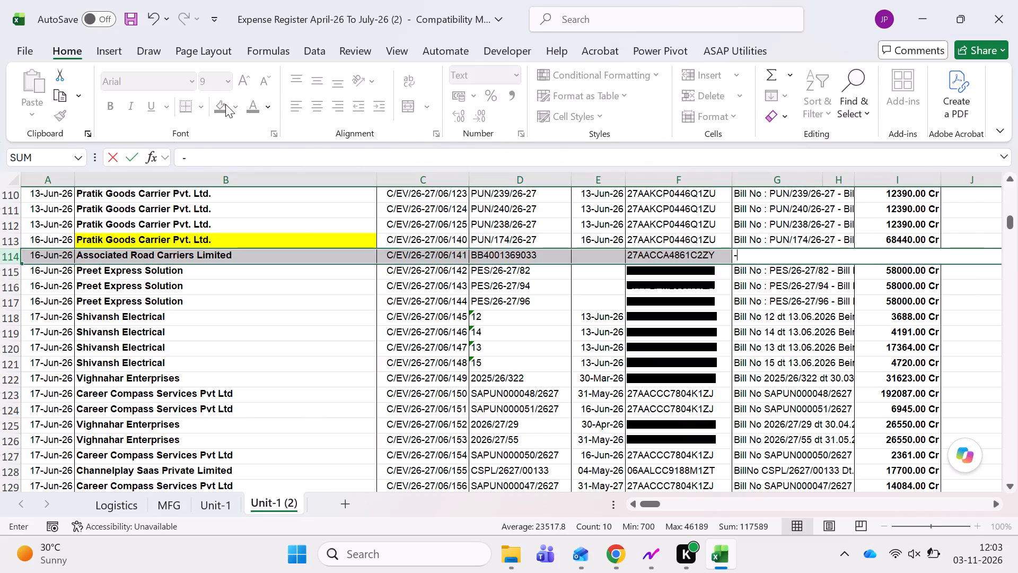
key("Escape")
key("ctrl+minus")
key("Down")
key("Up")
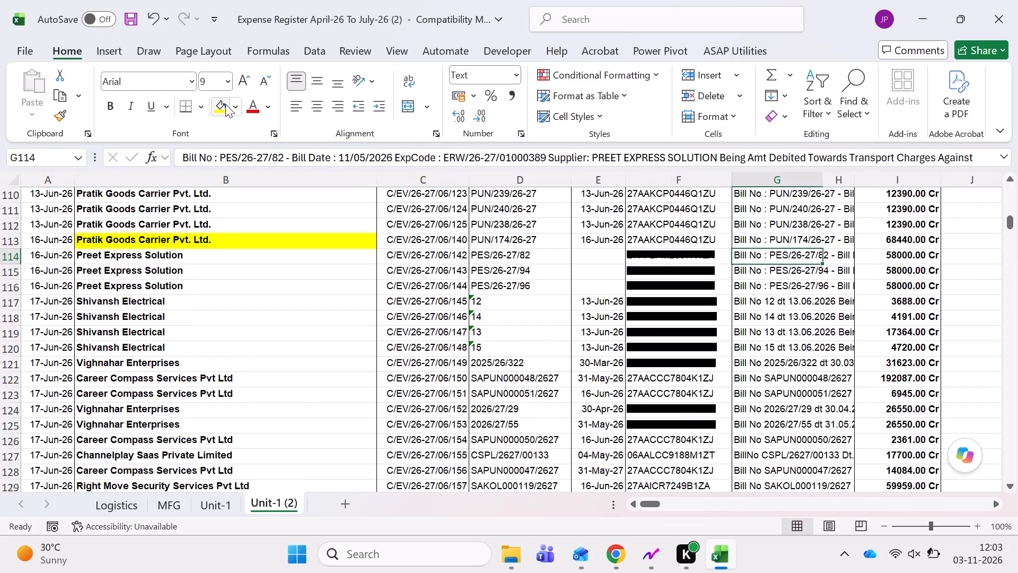
Read the full narrations in G114 to G116 for Preet Express Solution bills PES/26-27/82, PES/26-27/94 and PES/26-27/96.
key("F2")
key("Return")
key("F2")
key("Return")
key("F2")
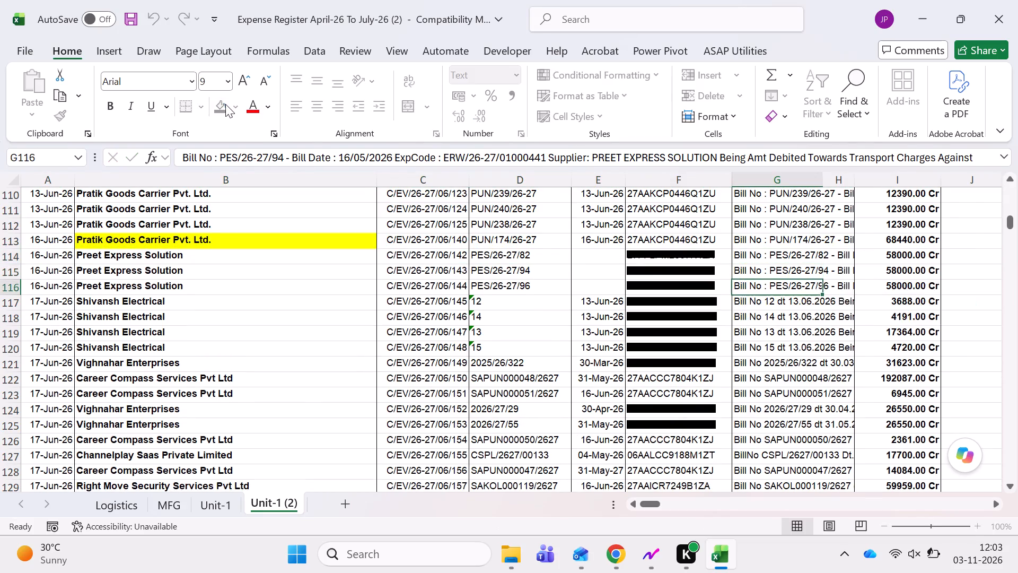
key("Return")
Highlight B114 to B116 in yellow, covering the three Preet Express Solution entries dated 16-Jun-26.
key("Up")
key("Up")
key("Left")
key("Left")
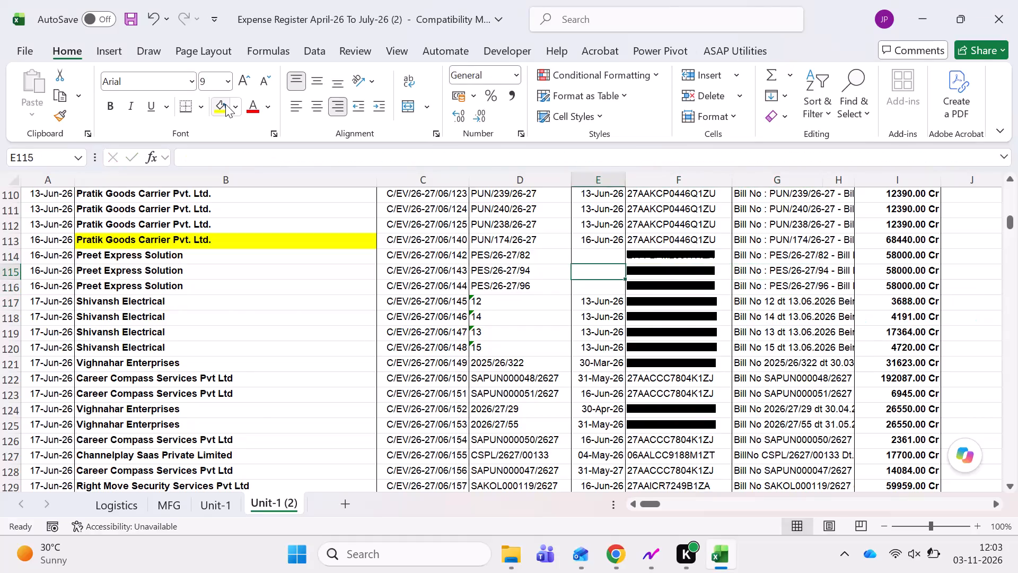
key("Left")
key("Left")
key("Left")
key("Up")
key("shift+Down")
key("shift+Down")
left_click(225, 104)
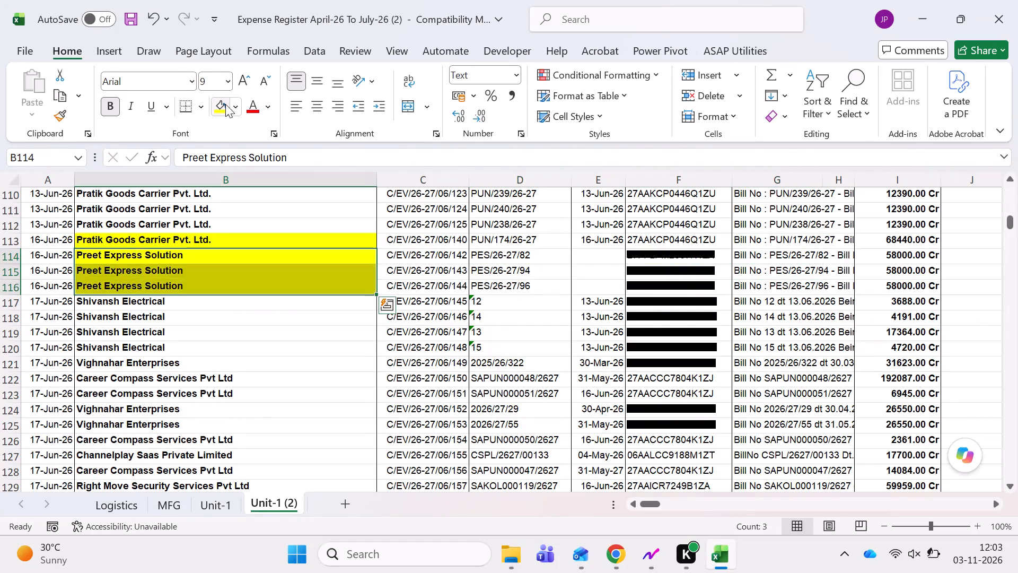
Delete rows 117 to 142, from Shivansh Electrical voucher C/EV/26-27/06/145 through K K Engineering voucher C/EV/26-27/06/170.
key("Down")
key("Down")
key("Down")
key("shift+space")
key("shift+Down")
key("shift+Down")
key("shift+Down")
key("shift+Down")
key("shift+Down")
key("shift+Down")
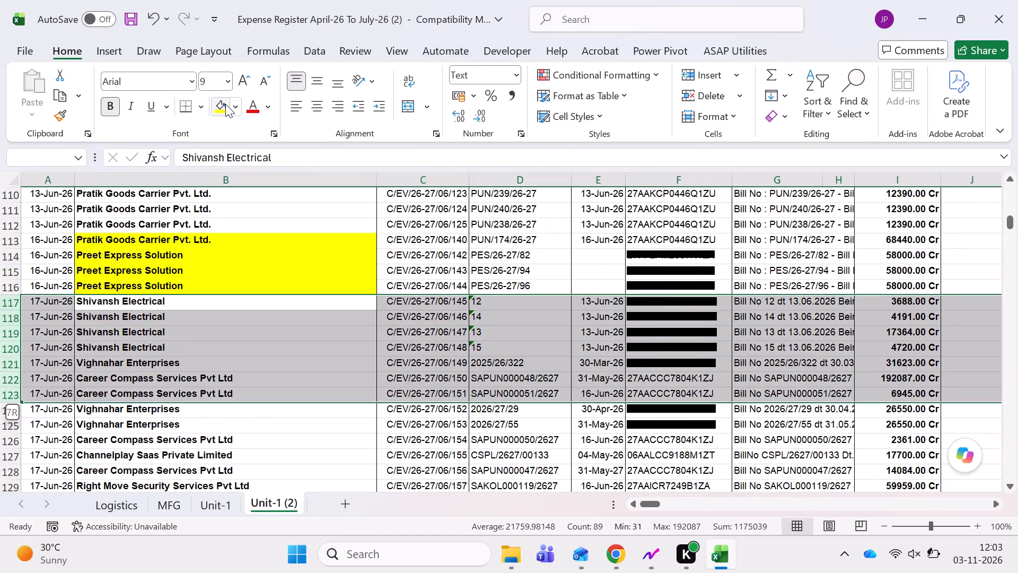
key("shift+Down")
key("shift+Down")
key("shift+Down")
key("shift+Down")
key("shift+Down")
key("shift+Down")
key("shift+Down")
key("shift+Down")
key("shift+Down")
key("shift+Down")
key("shift+Down")
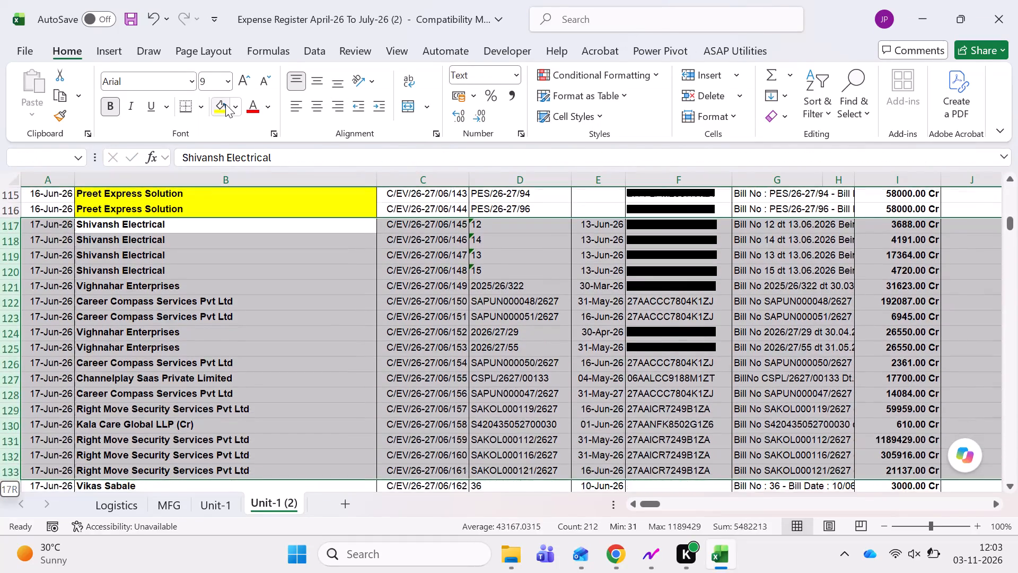
key("shift+Down")
key("shift+Down")
key("shift+Down")
key("shift+Down")
key("shift+Down")
key("shift+Down")
key("shift+Down")
key("shift+Down")
key("shift+Down")
key("shift+Down")
key("shift+Down")
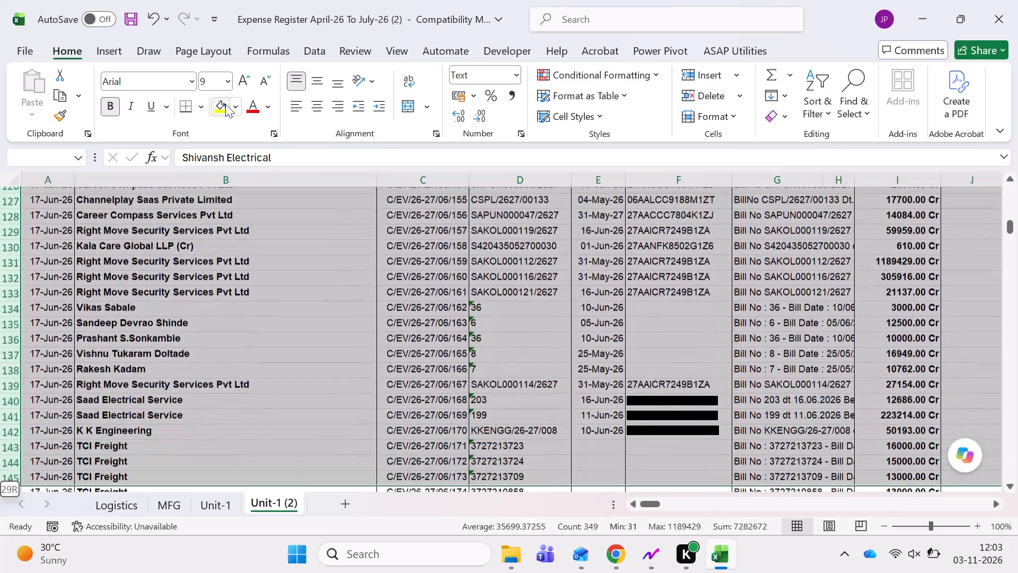
key("shift+Down")
key("shift+Up")
key("shift+Up")
key("shift+Up")
key("shift+Up")
key("ctrl+minus")
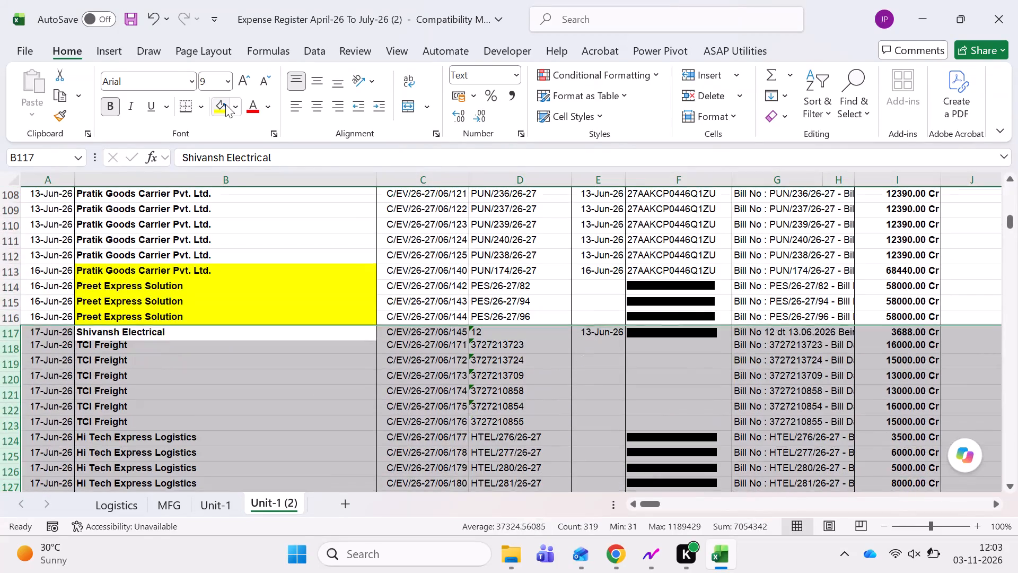
key("Down")
key("Up")
Read the full transport narrations in G117 to G122 for the six TCI Freight bills dated 17-Jun-26.
key("Right")
key("Right")
key("Right")
key("Right")
key("Right")
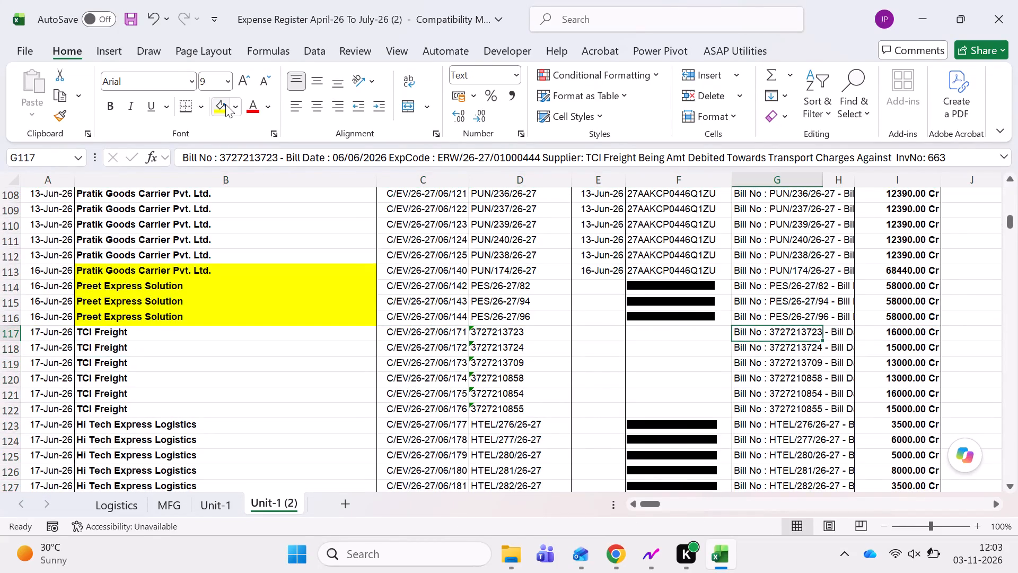
key("F2")
key("Return")
key("F2")
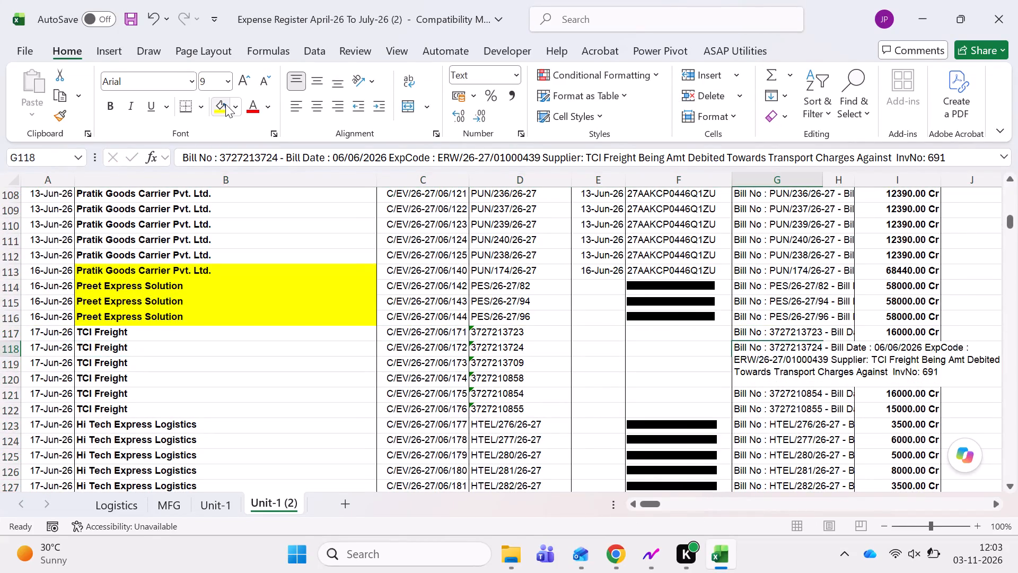
key("Return")
key("F2")
key("Return")
key("F2")
key("Return")
key("F2")
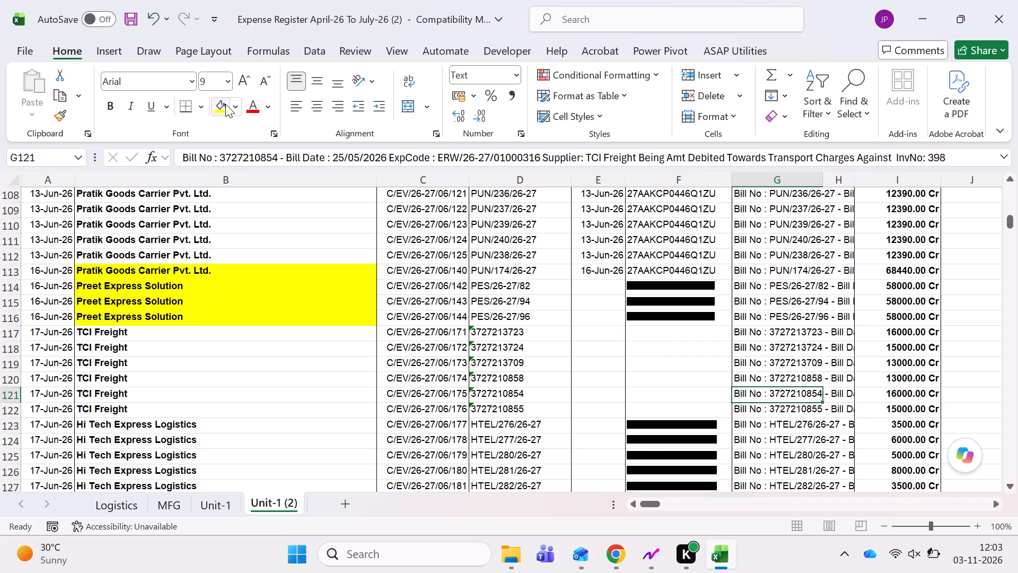
key("Return")
key("F2")
key("Return")
Delete rows 117 to 122, the TCI Freight vouchers C/EV/26-27/06/171 through C/EV/26-27/06/176.
key("Up")
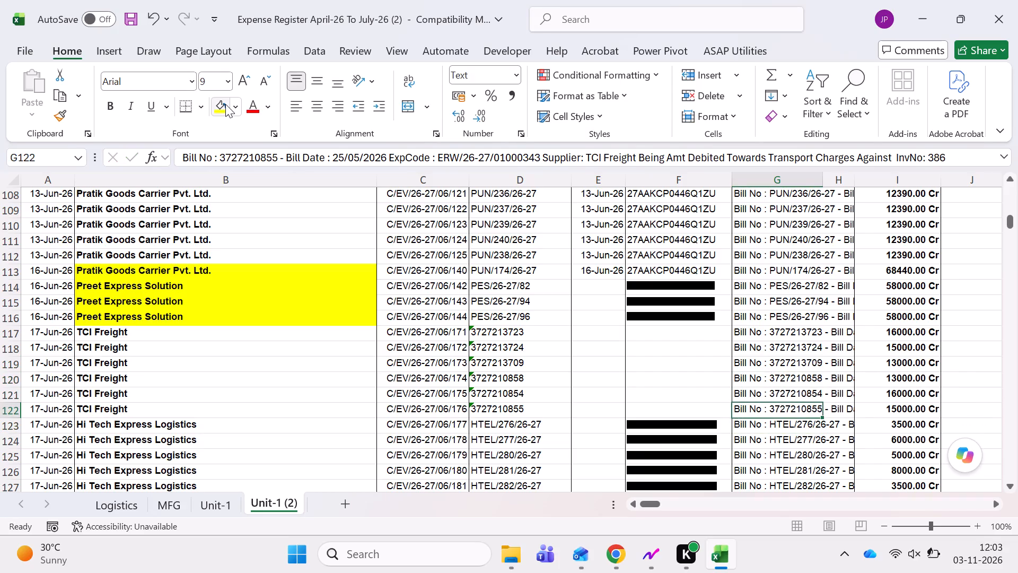
key("shift+space")
key("shift+Up")
key("shift+Up")
key("shift+Up")
key("shift+Up")
key("shift+Up")
key("ctrl+minus")
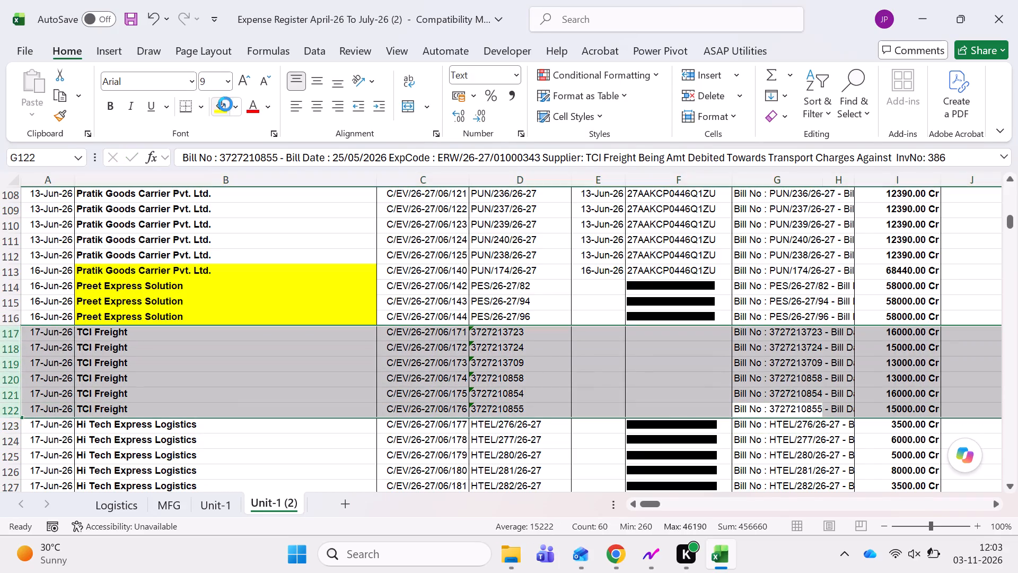
Delete rows 117 to 199, from Hi Tech Express Logistics voucher C/EV/26-27/06/177 through Mahendra Agencies voucher C/EV/26-27/06/259.
key("Down")
key("Up")
key("Up")
key("Up")
key("Up")
key("Up")
key("Up")
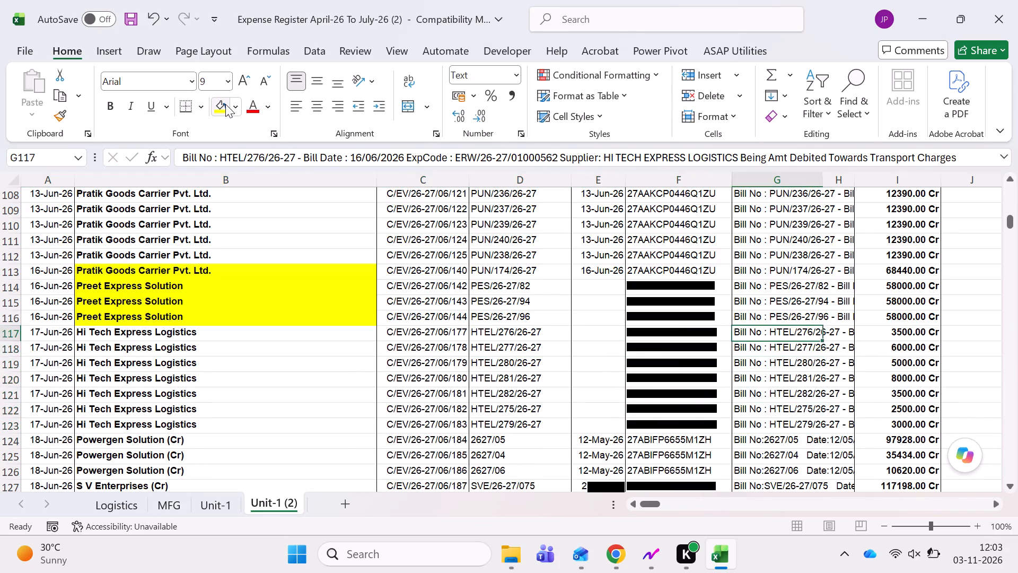
key("shift+space")
key("shift+Down")
key("shift+Down")
key("shift+Down")
key("shift+Down")
key("shift+Down")
key("shift+Down")
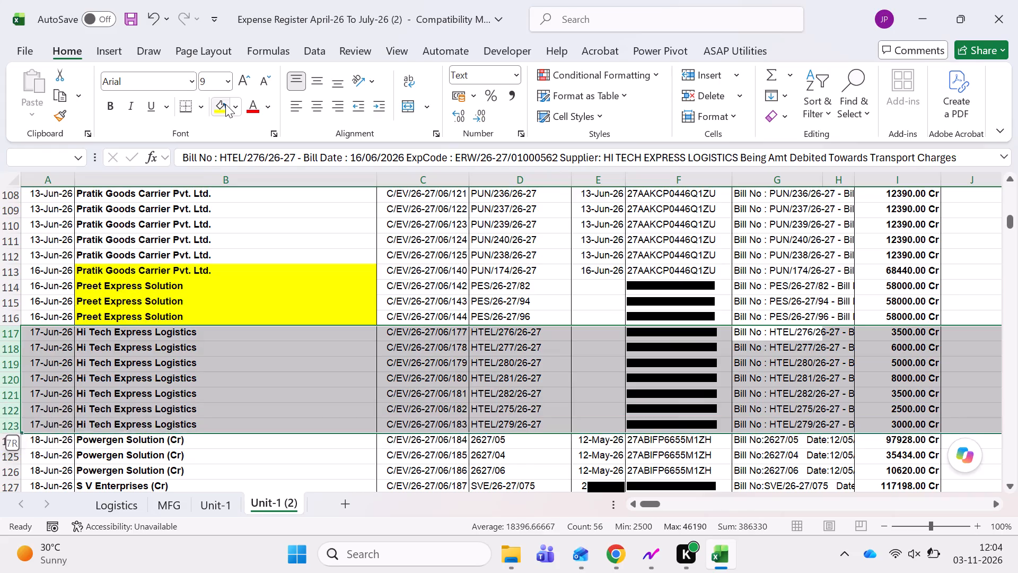
key("shift+Down")
key("shift+Down")
key("shift+Down")
key("shift+Down")
key("shift+Down")
key("shift+Down")
key("shift+Down")
key("shift+Down")
key("shift+Down")
key("shift+Down")
key("shift+Down")
key("shift+Down")
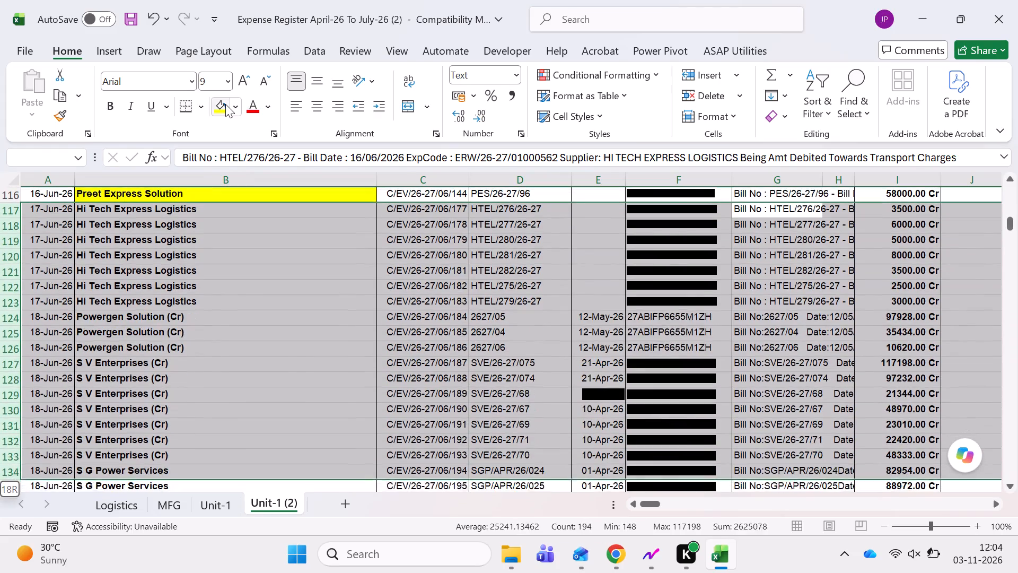
key("shift+Down")
key("shift+Down")
key("shift+Down")
key("shift+Down")
key("shift+Down")
key("shift+Down")
key("shift+Down")
key("shift+Down")
key("shift+Down")
key("shift+Down")
key("shift+Down")
key("shift+Down")
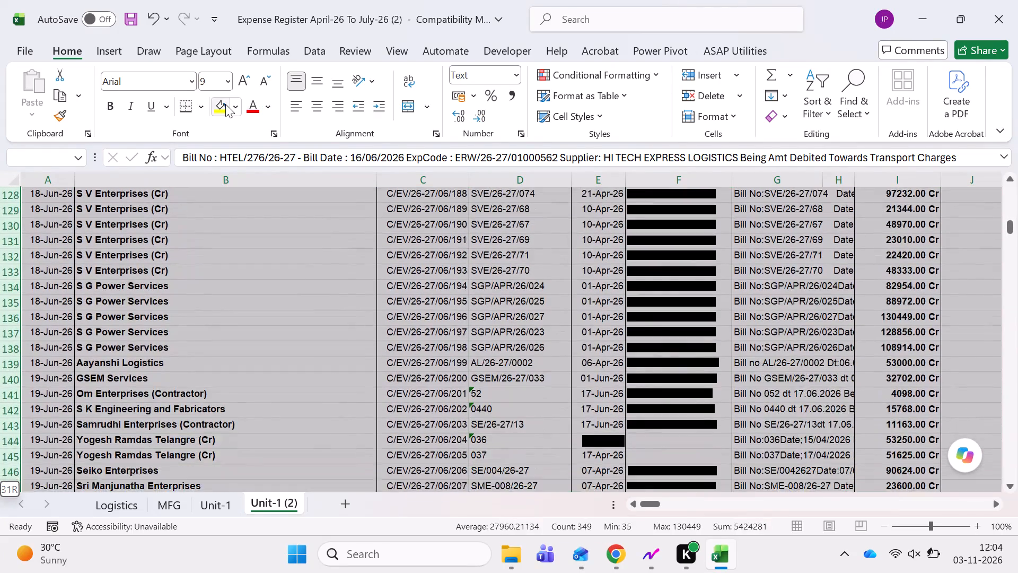
key("shift+Down")
key("shift+Down")
key("shift+Down")
key("shift+Down")
key("shift+Down")
key("shift+Down")
key("shift+Down")
key("shift+Down")
key("shift+Down")
key("shift+Down")
key("shift+Down")
key("shift+Down")
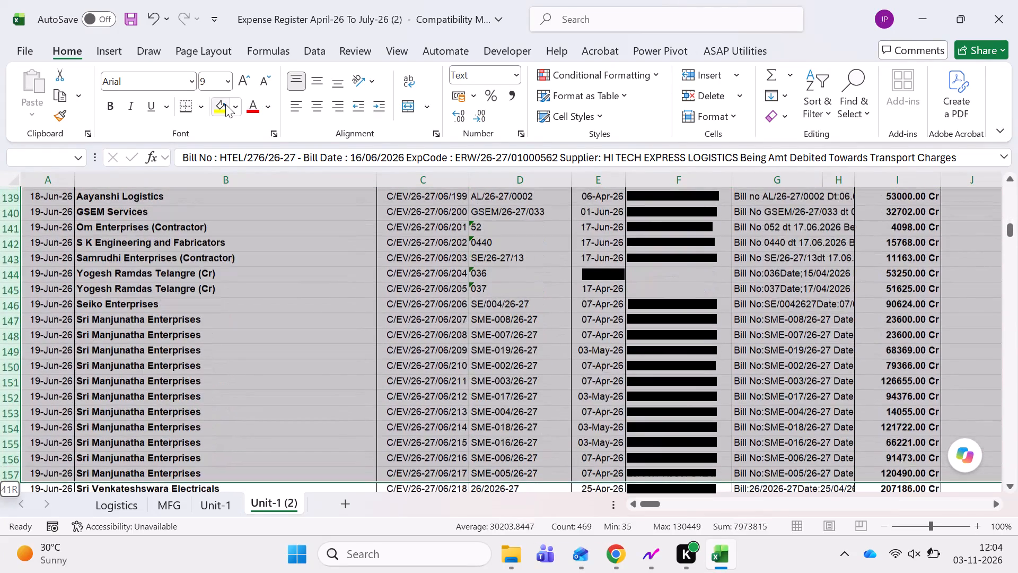
key("shift+Down")
key("shift+Down")
key("shift+Down")
key("shift+Down")
key("shift+Down")
key("shift+Down")
key("shift+Down")
key("shift+Down")
key("shift+Down")
key("shift+Down")
key("shift+Down")
key("shift+Down")
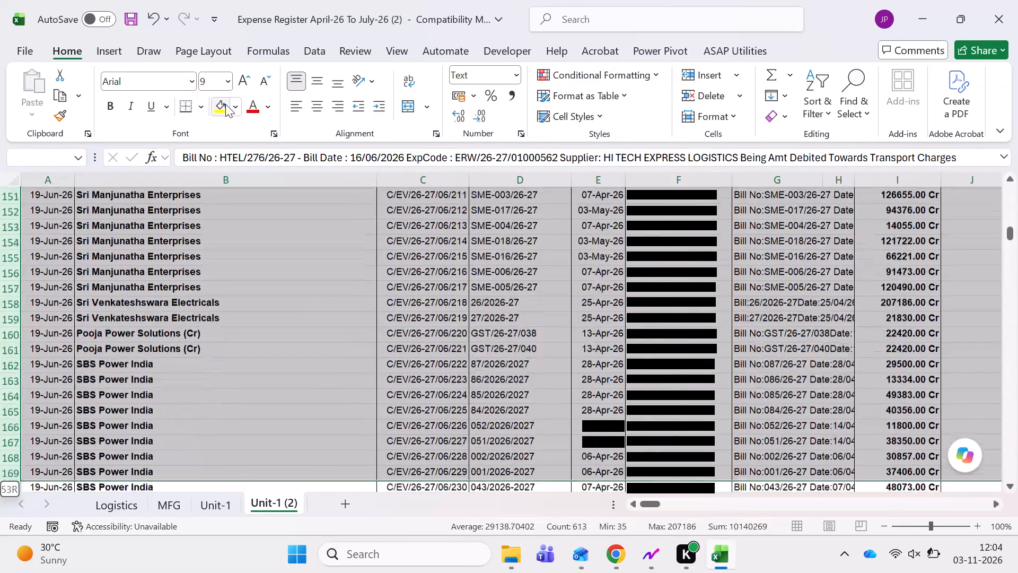
key("shift+Down")
key("shift+Down")
key("shift+Down")
key("shift+Down")
key("shift+Down")
key("shift+Down")
key("shift+Down")
key("shift+Down")
key("shift+Down")
key("shift+Down")
key("shift+Down")
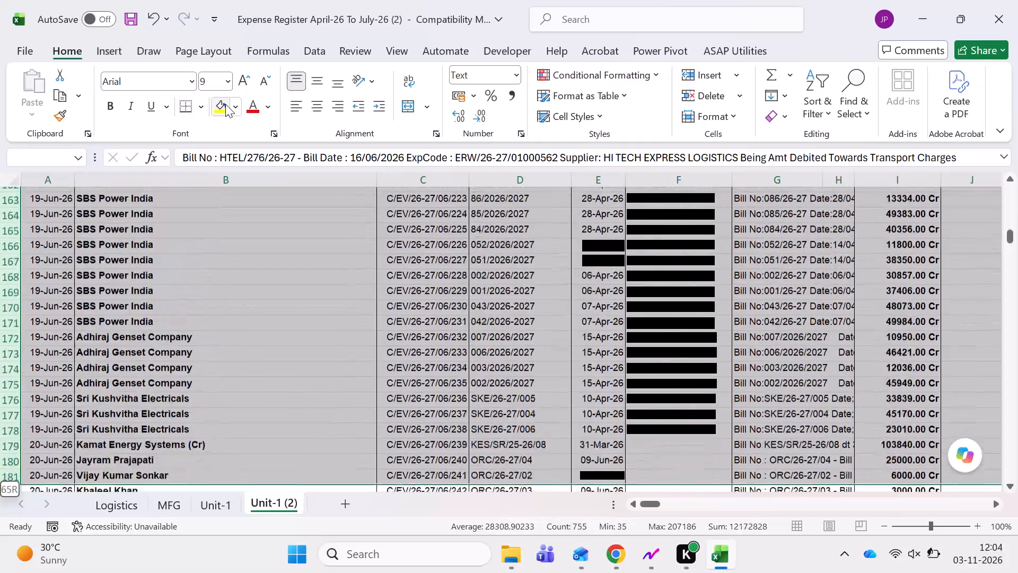
key("shift+Down")
key("shift+Down")
key("shift+Down")
key("shift+Down")
key("shift+Down")
key("shift+Down")
key("shift+Down")
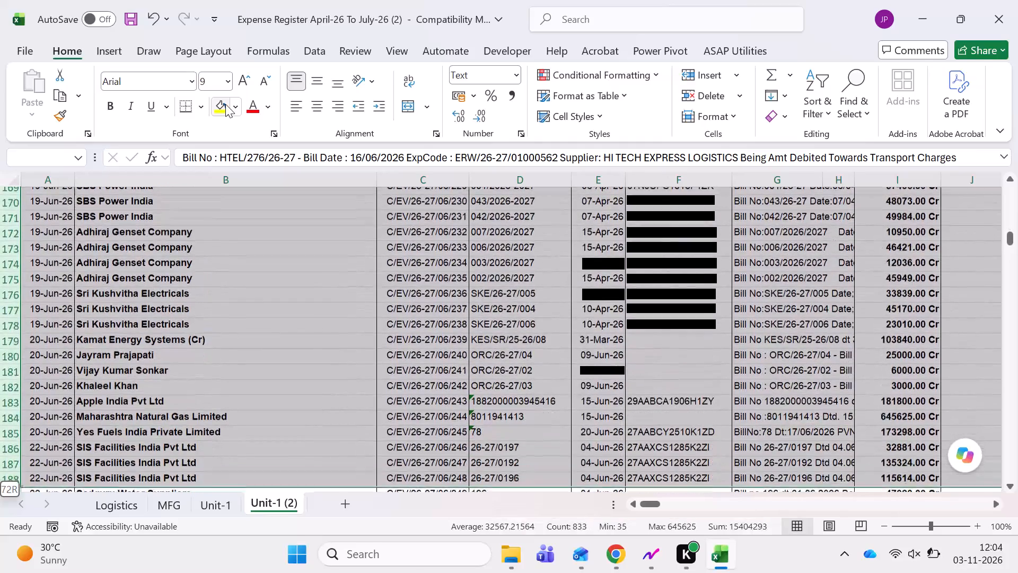
key("shift+Down")
key("shift+Down")
key("shift+Down")
key("shift+Down")
key("shift+Down")
key("shift+Down")
key("shift+Down")
key("shift+Down")
key("shift+Down")
key("shift+Down")
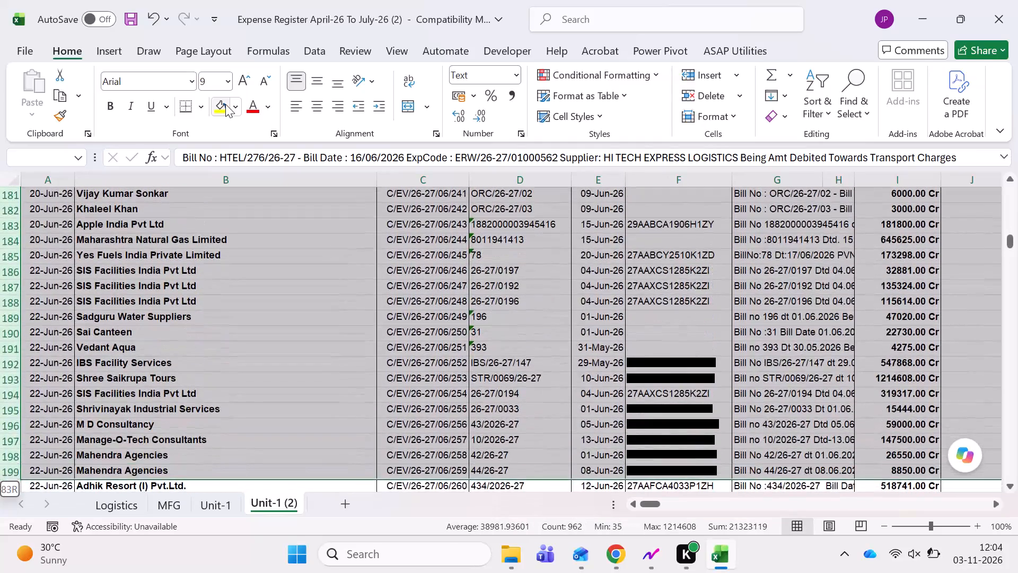
key("ctrl+minus")
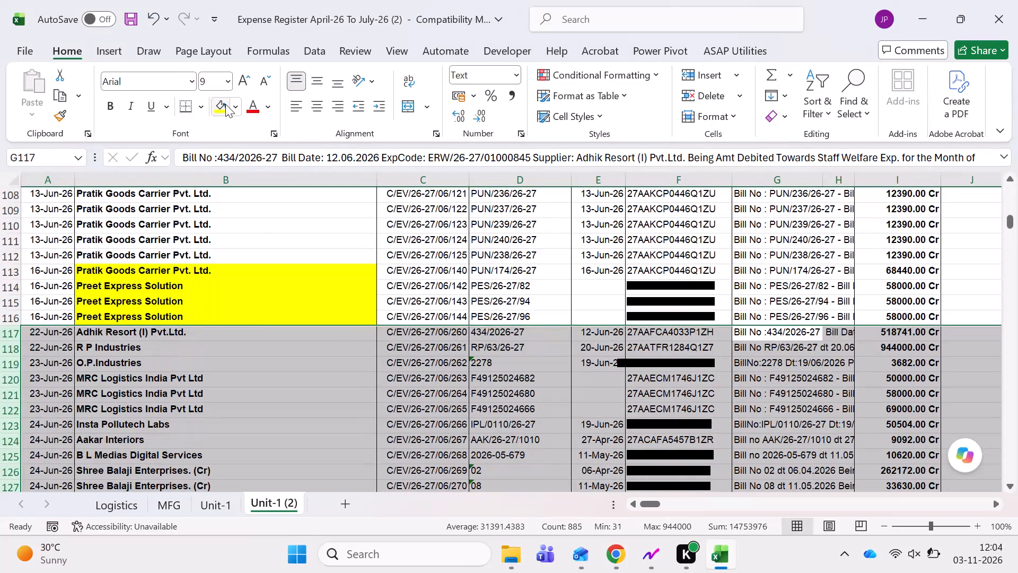
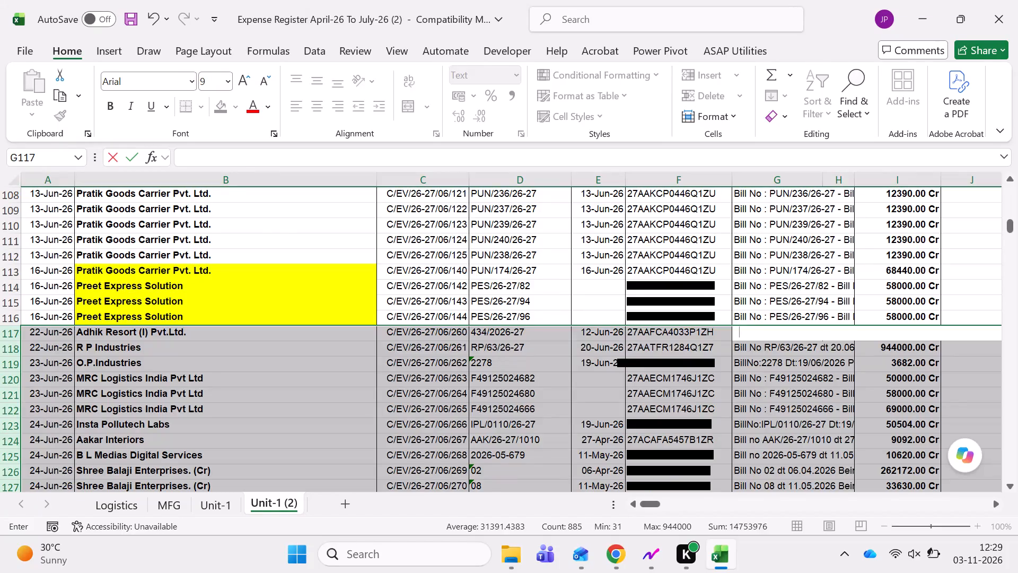
Delete rows 117 to 119, from Adhik Resort voucher C/EV/26-27/06/260 through O.P.Industries voucher C/EV/26-27/06/262.
left_click(218, 338)
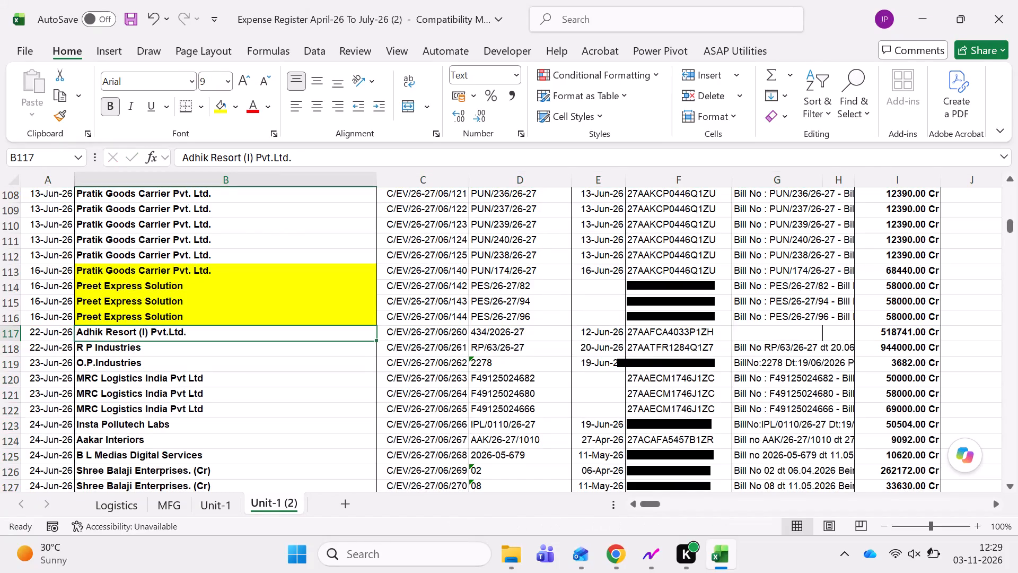
key("shift+space")
key("shift+Down")
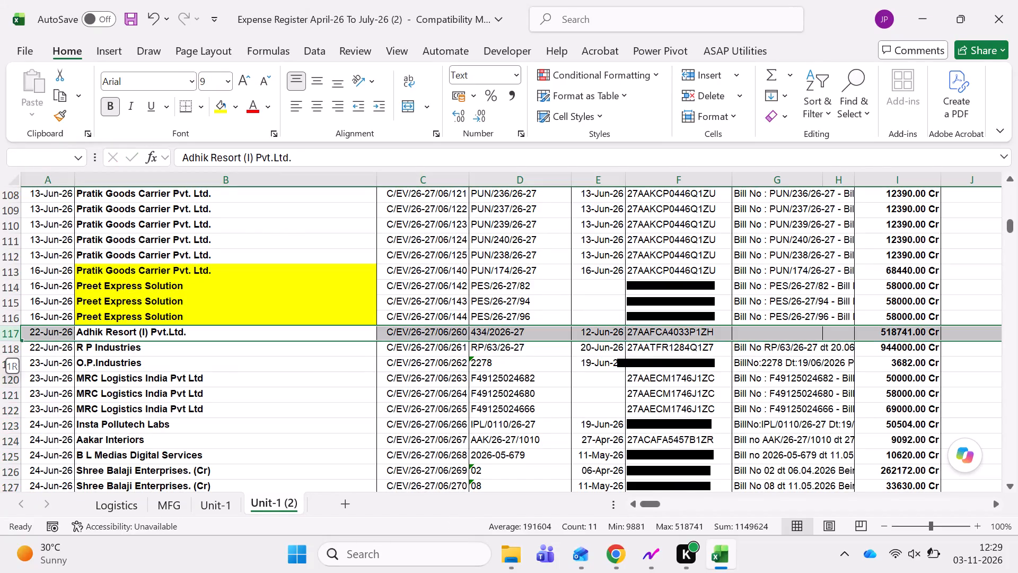
key("shift+Down")
key("ctrl+minus")
key("Down")
key("Up")
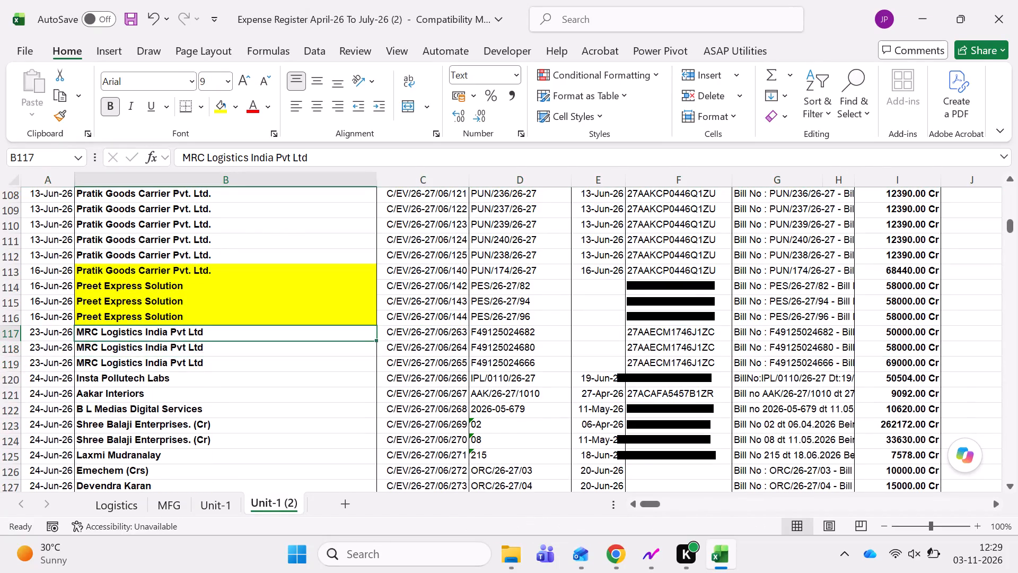
Read the full transport narrations in G117 to G119 for the three MRC Logistics bills dated 23-Jun-26.
key("Right")
key("Right")
key("Right")
key("Right")
key("Right")
key("F2")
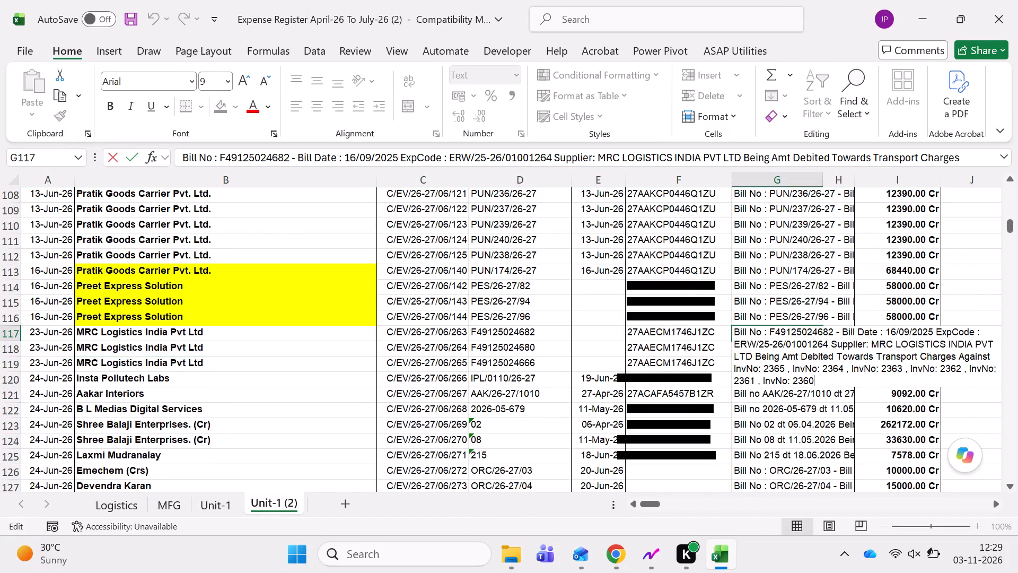
key("Return")
key("F2")
key("Return")
key("F2")
key("Return")
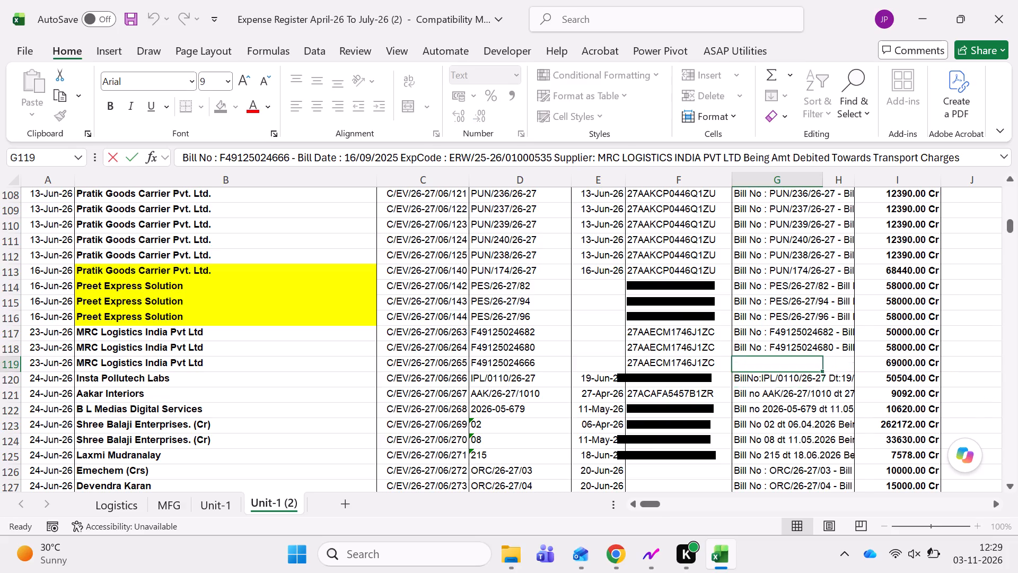
Highlight the MRC Logistics India Pvt Ltd names in B117 to B119 with yellow fill.
key("Up")
key("Up")
key("Up")
key("Left")
key("Left")
key("Left")
key("Left")
key("Down")
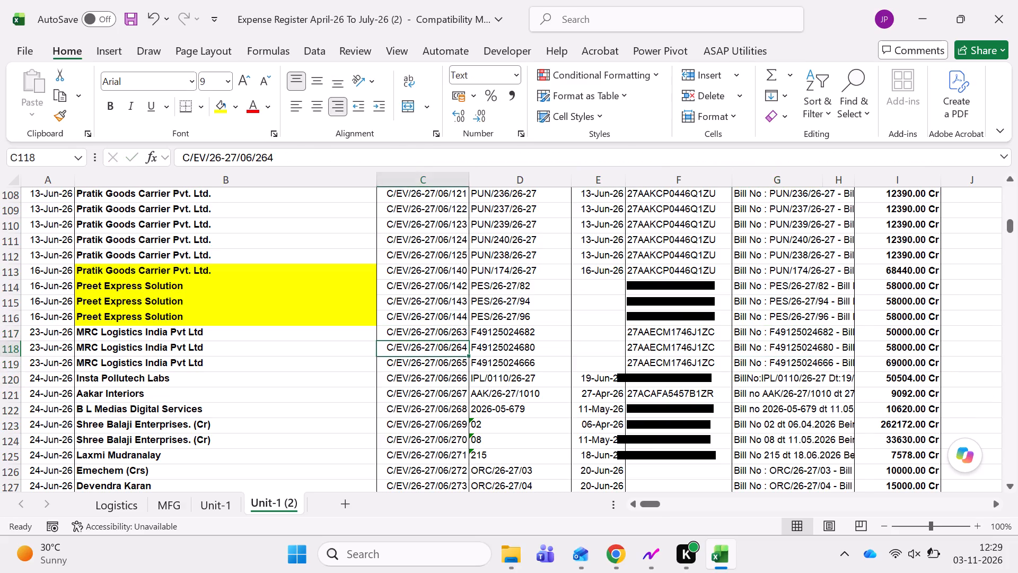
key("Left")
key("Left")
key("Up")
key("Right")
key("shift+Down")
key("shift+Down")
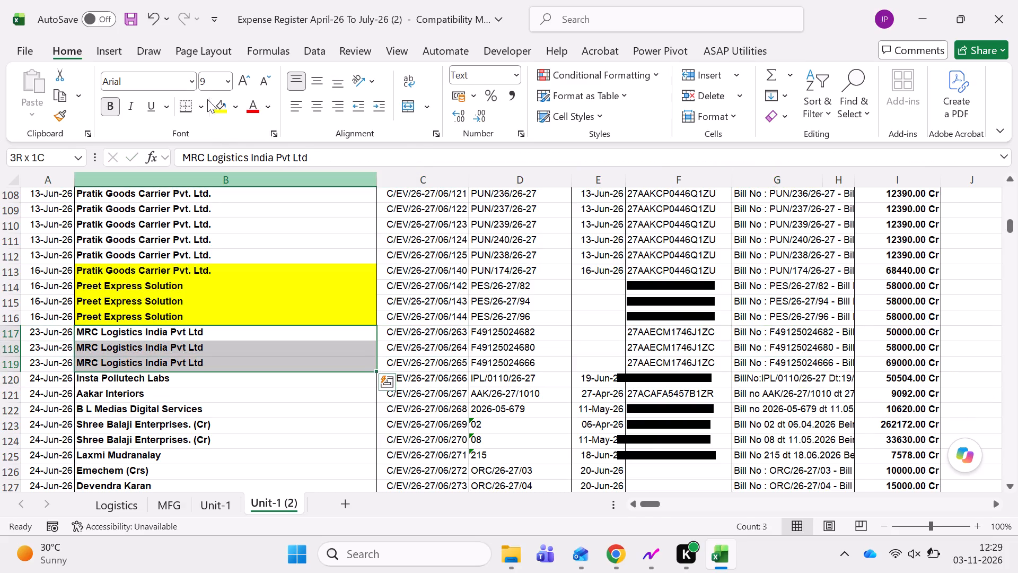
left_click(222, 108)
Delete rows 120 to 129, from Insta Pollutech Labs voucher C/EV/26-27/06/266 through Unity Industrial Services voucher C/EV/26-27/06/275.
key("Down")
key("Down")
key("Down")
key("shift+space")
key("shift+Down")
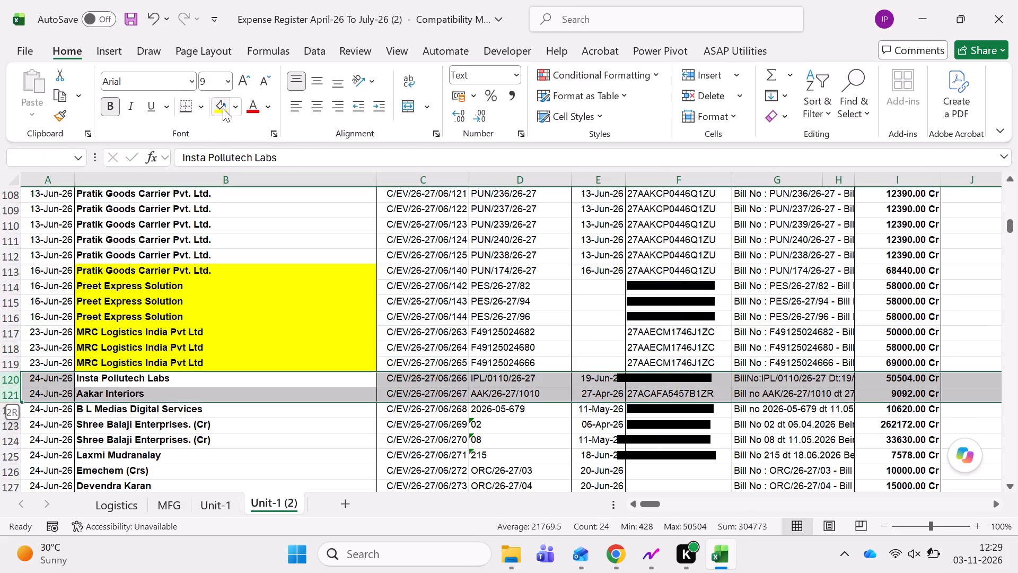
key("shift+Down")
key("shift+Down")
key("shift+Down")
key("shift+Down")
key("shift+Down")
key("shift+Down")
key("shift+Down")
key("shift+Down")
key("shift+Down")
key("shift+Down")
key("shift+Down")
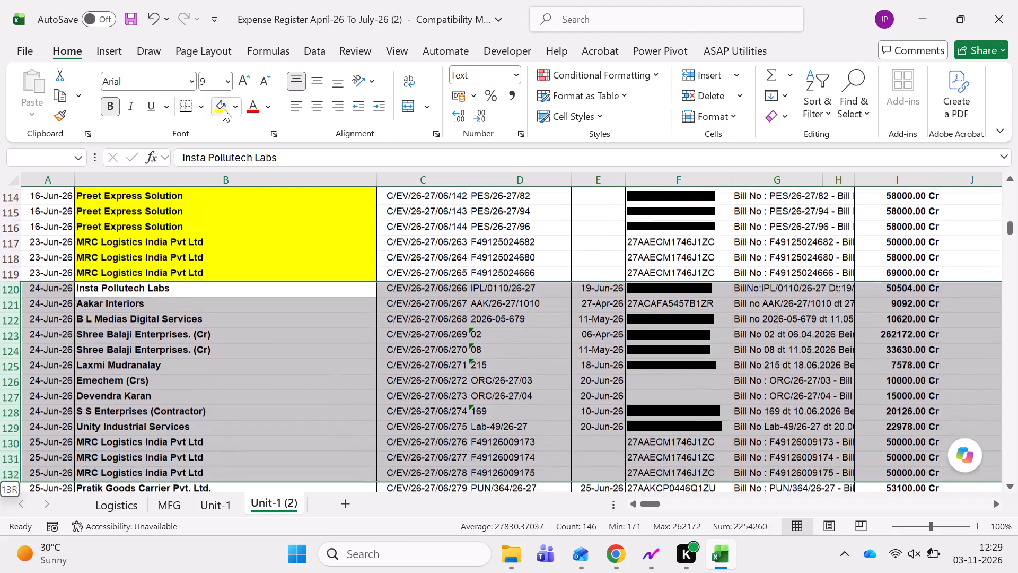
key("shift+Up")
key("shift+Up")
key("shift+Up")
key("ctrl+minus")
key("Up")
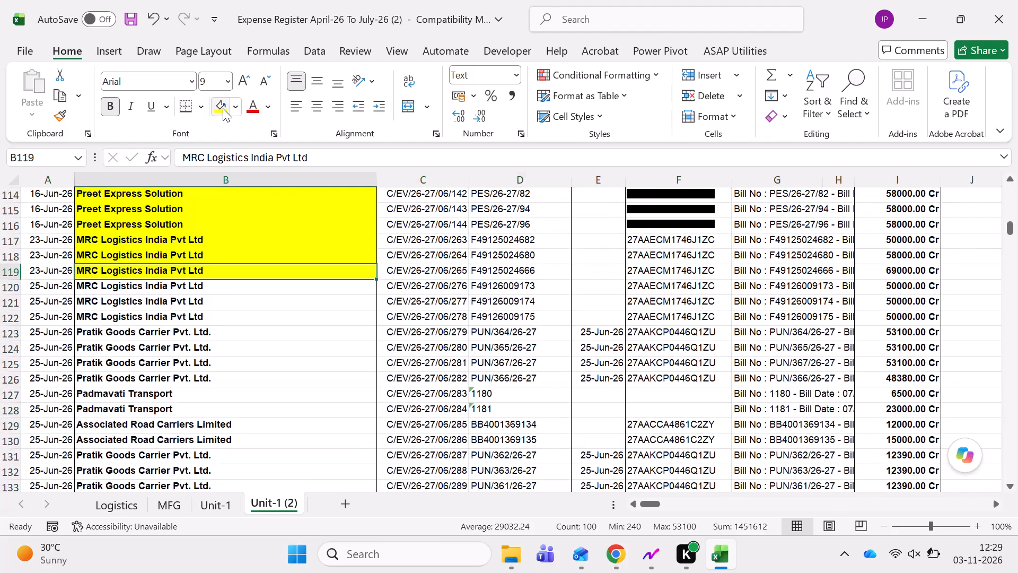
key("Down")
Save the expense register workbook.
key("ctrl+s")
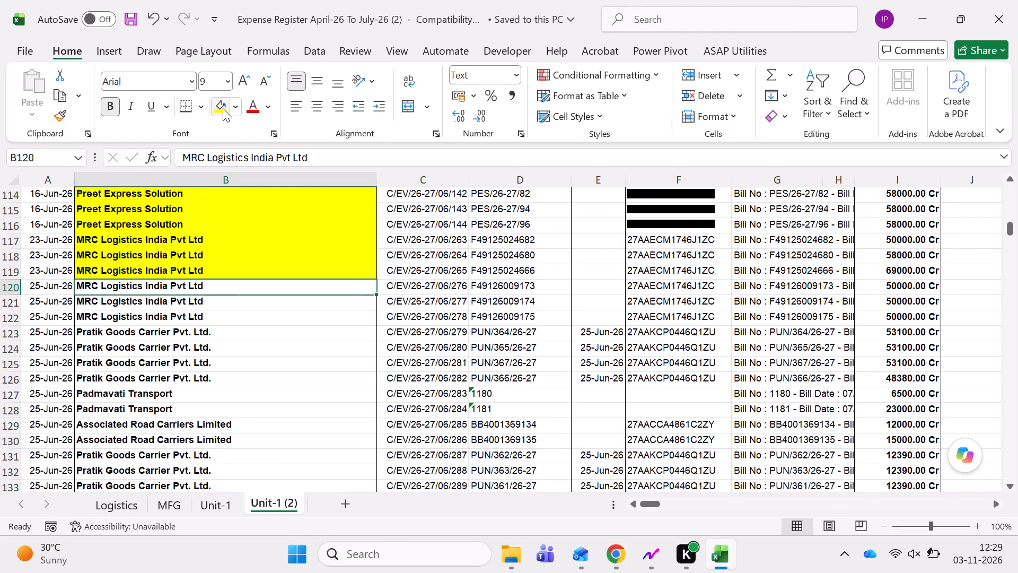
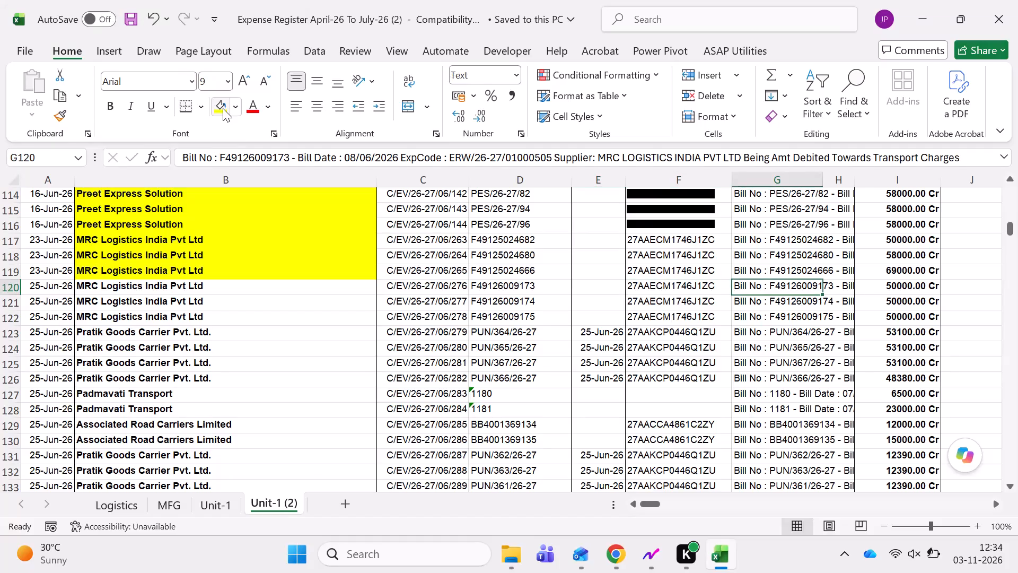
Read the full transport narrations in G120 to G124 for the MRC Logistics and first Pratik Goods Carrier bills dated 25-Jun-26.
key("F2")
key("Return")
key("F2")
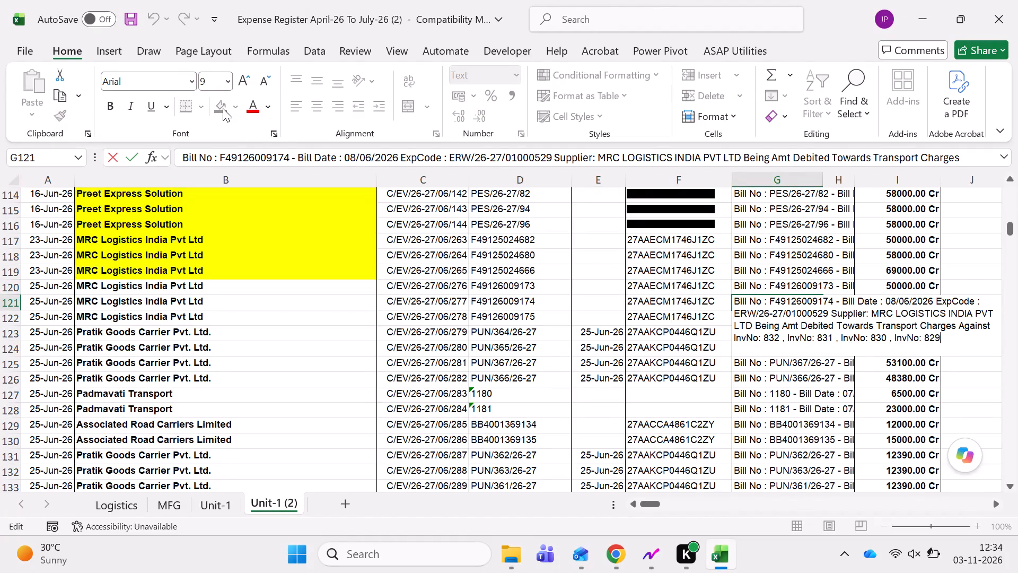
key("Return")
key("F2")
key("Return")
key("F2")
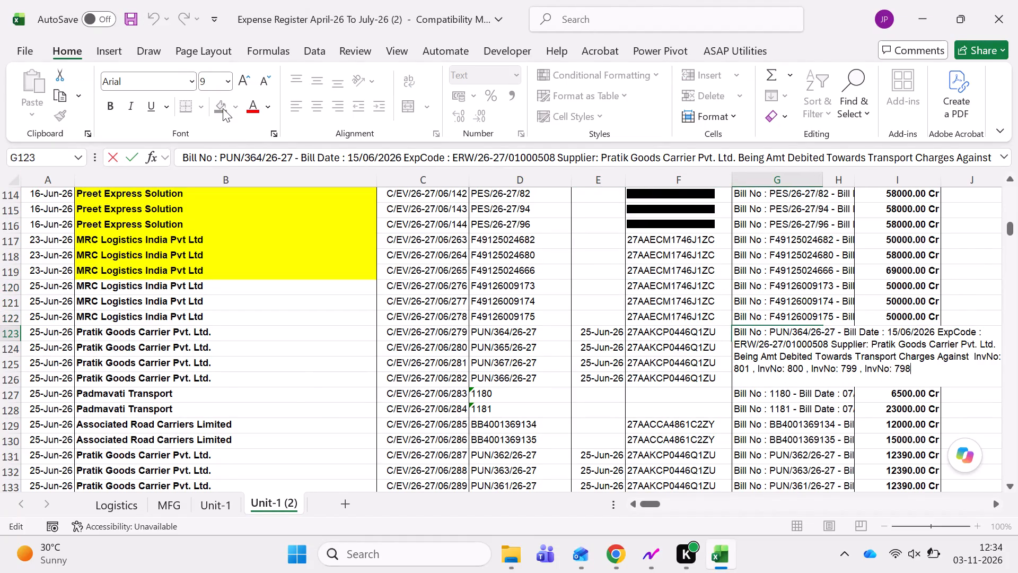
key("Return")
key("F2")
key("Return")
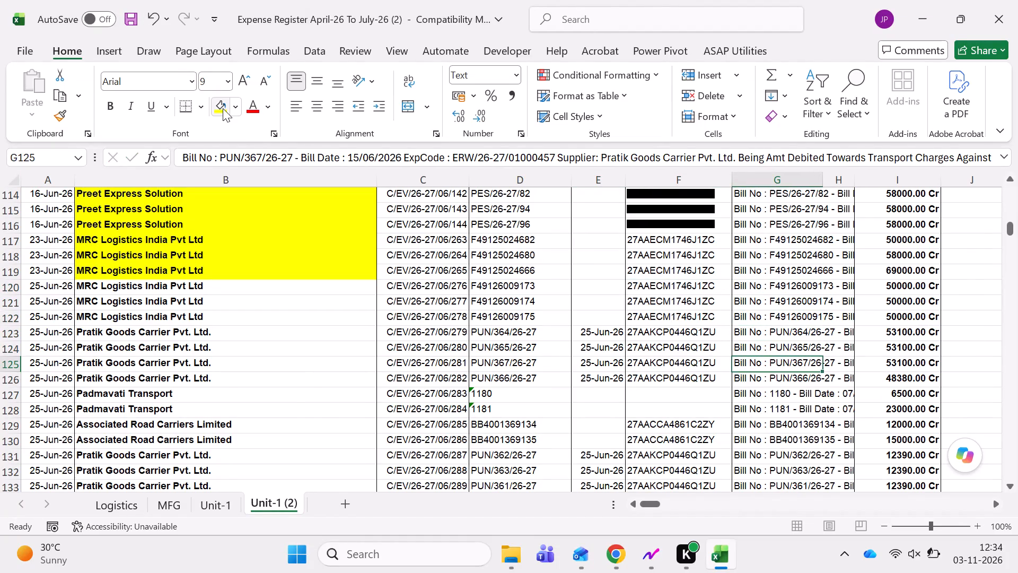
Recheck the full narrations in G120 to G122 for the three MRC Logistics bills dated 25-Jun-26.
key("shift+space")
key("Up")
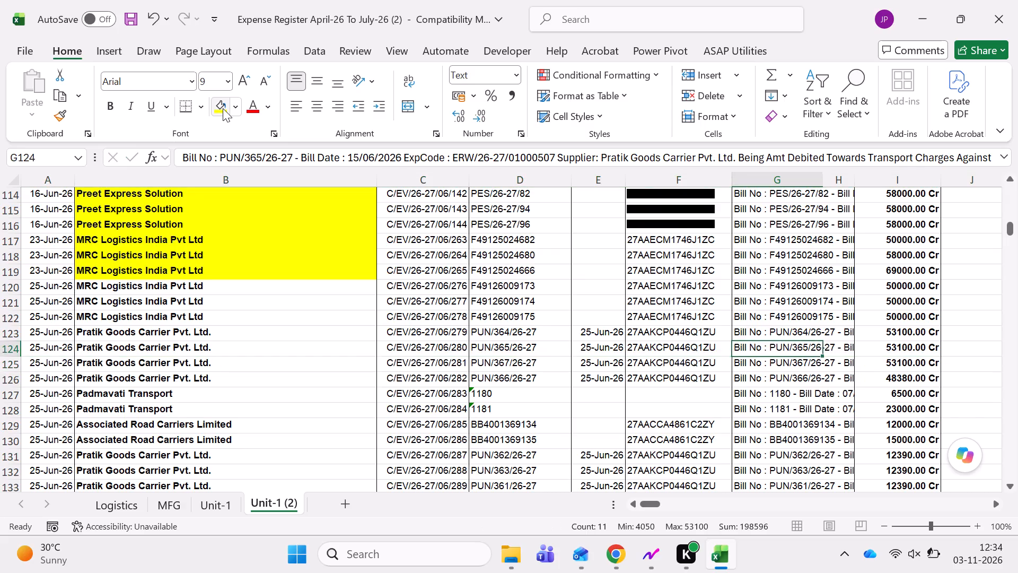
key("Up")
key("Up")
key("Up")
key("Up")
key("F2")
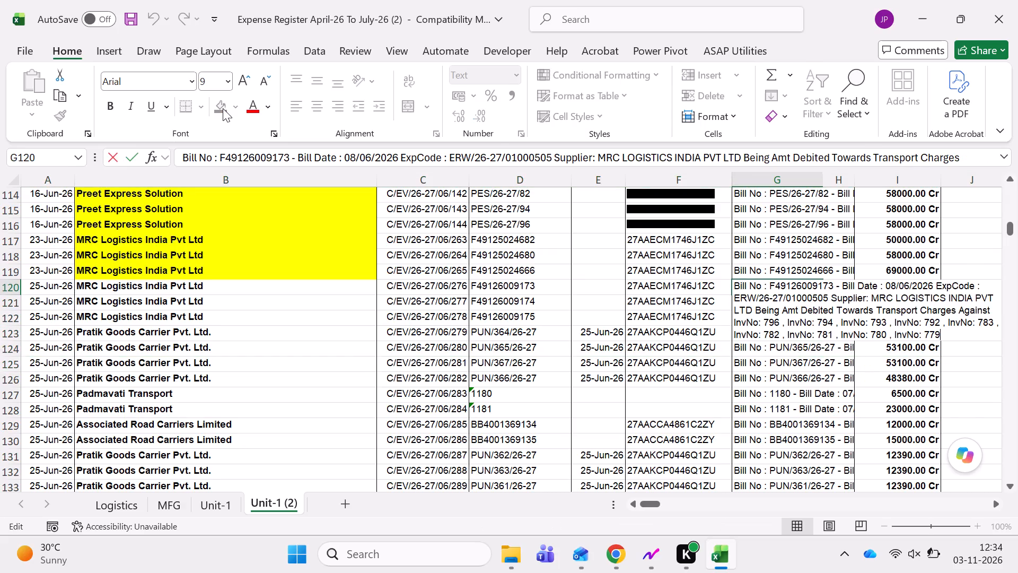
key("Return")
key("F2")
key("Return")
key("F2")
key("Return")
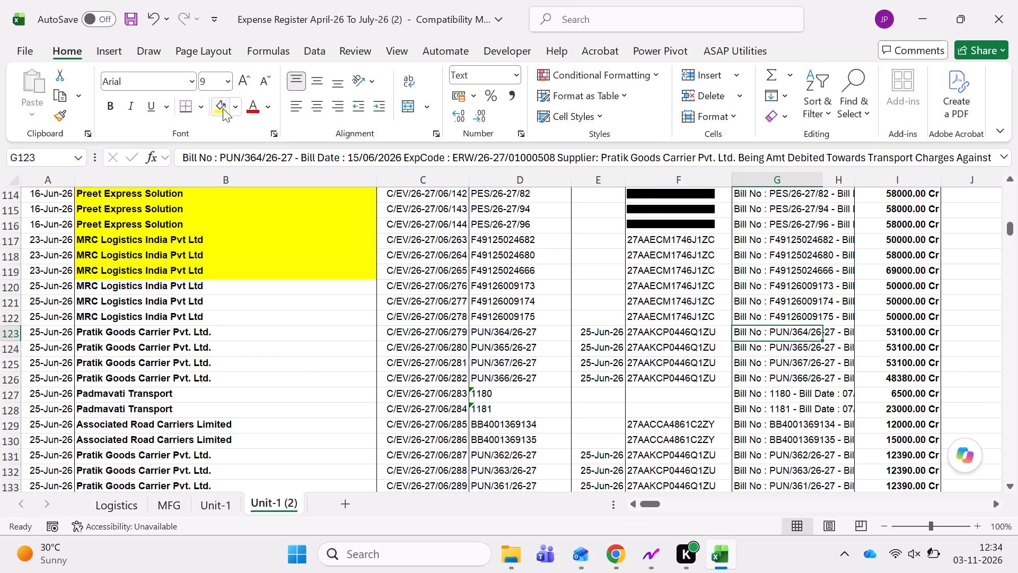
Highlight the MRC Logistics India Pvt Ltd names in B120 to B122 with yellow fill.
key("Up")
key("Up")
key("Up")
key("Left")
key("Left")
key("Left")
key("Left")
key("Left")
key("Left")
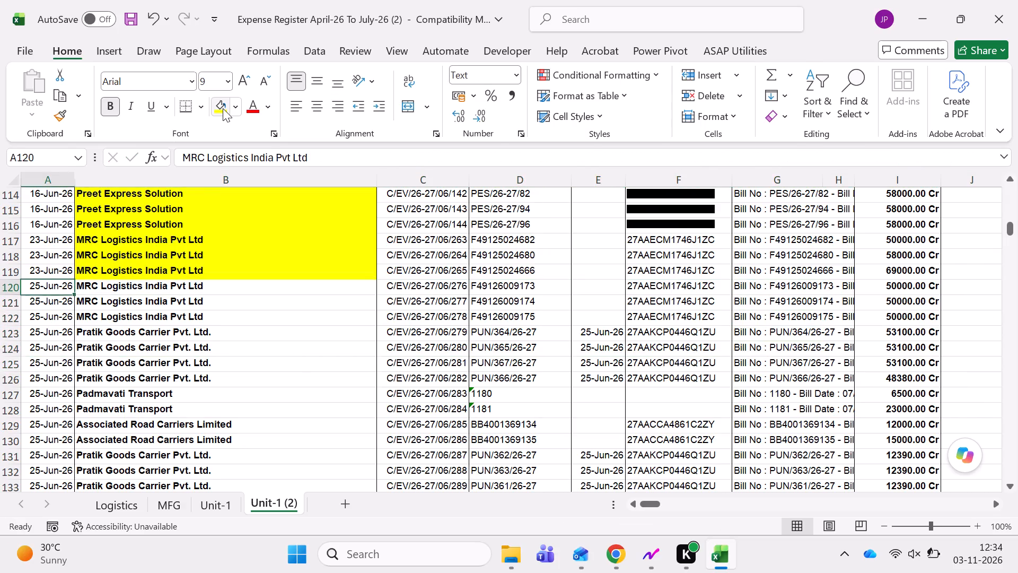
key("Right")
key("shift+Down")
key("shift+Down")
left_click(223, 108)
Read the full transport narrations in G123 to G126 for Pratik Goods Carrier bills PUN/364/26-27 through PUN/367/26-27.
key("Down")
key("Down")
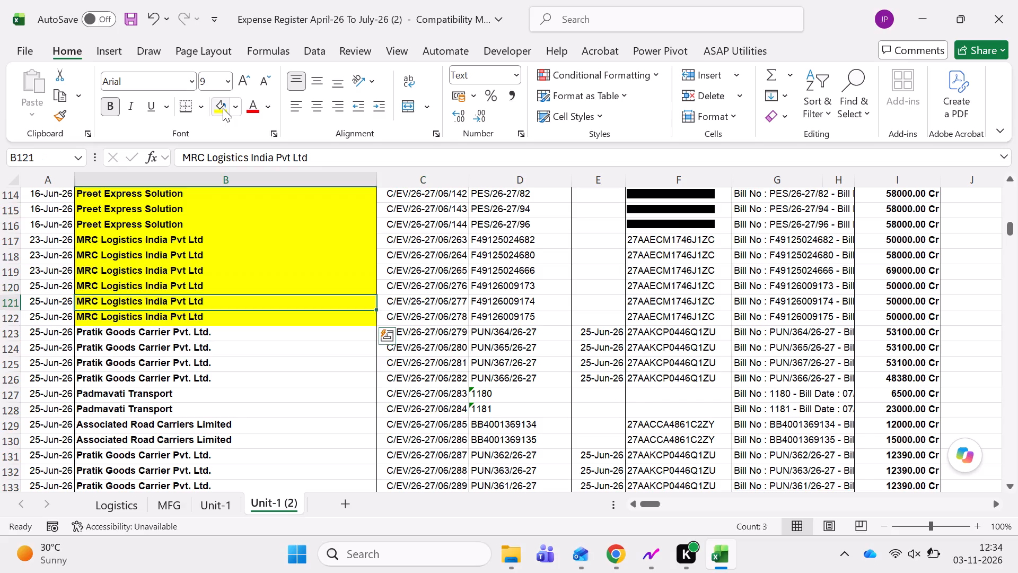
key("Down")
key("Right")
key("Right")
key("Right")
key("Right")
key("Right")
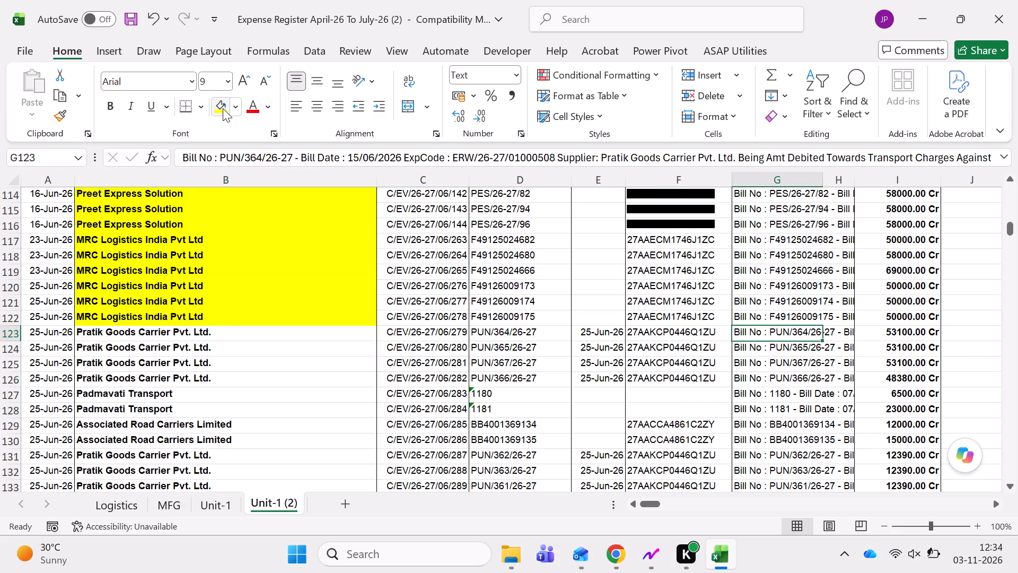
key("F2")
key("Return")
key("F2")
key("Return")
key("F2")
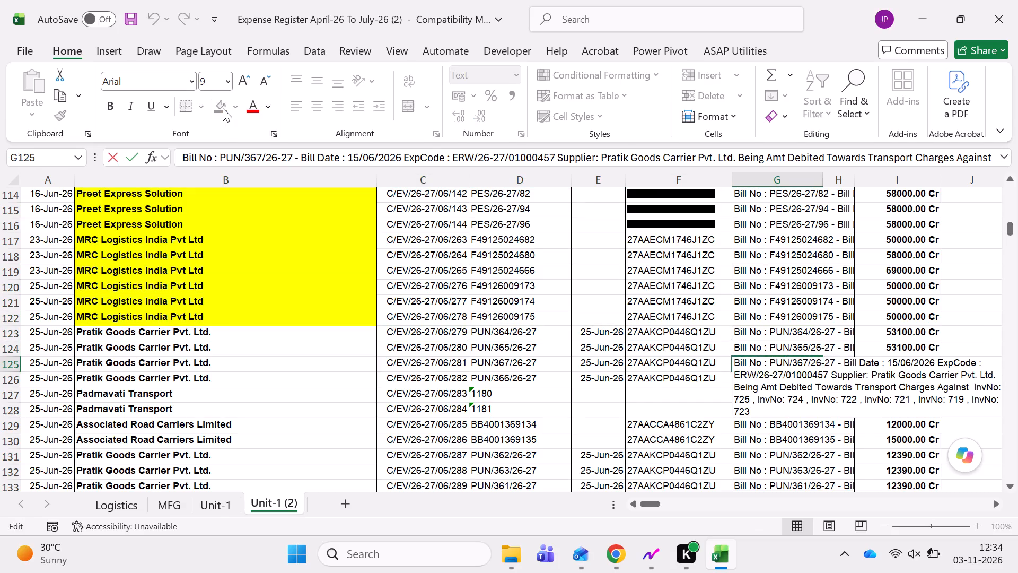
key("Return")
key("F2")
key("Return")
Highlight the Pratik Goods Carrier Pvt. Ltd. names in B123 to B126 with yellow fill.
key("Left")
key("Left")
key("Left")
key("Left")
key("Left")
key("Left")
key("Left")
key("Left")
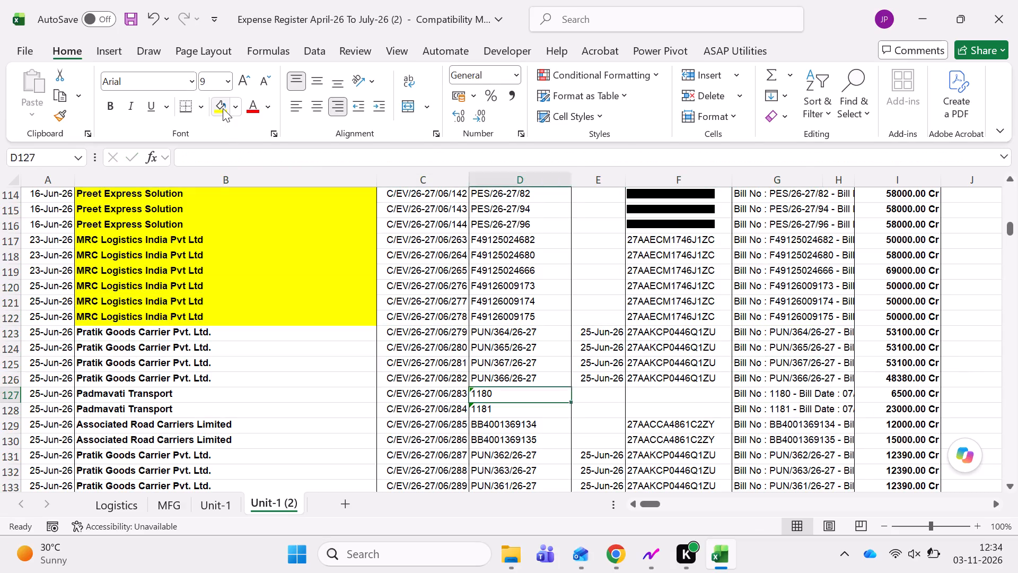
key("Right")
key("Up")
key("shift+Up")
key("shift+Up")
key("shift+Up")
left_click(223, 108)
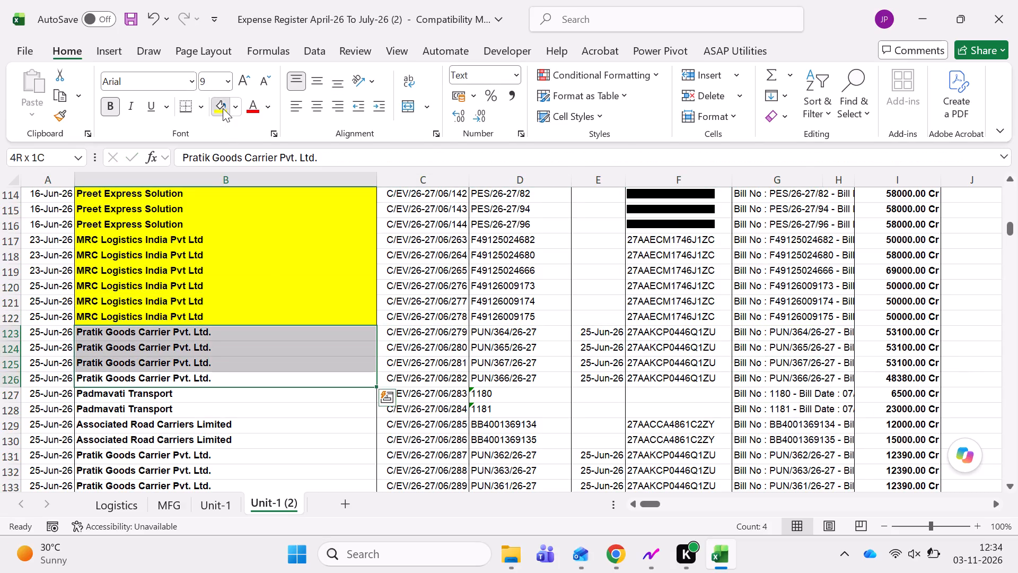
Read the full narrations in G127 and G128 for Padmavati Transport bills 1180 and 1181.
key("Down")
key("Down")
key("Down")
key("Up")
key("Up")
key("Right")
key("Right")
key("Right")
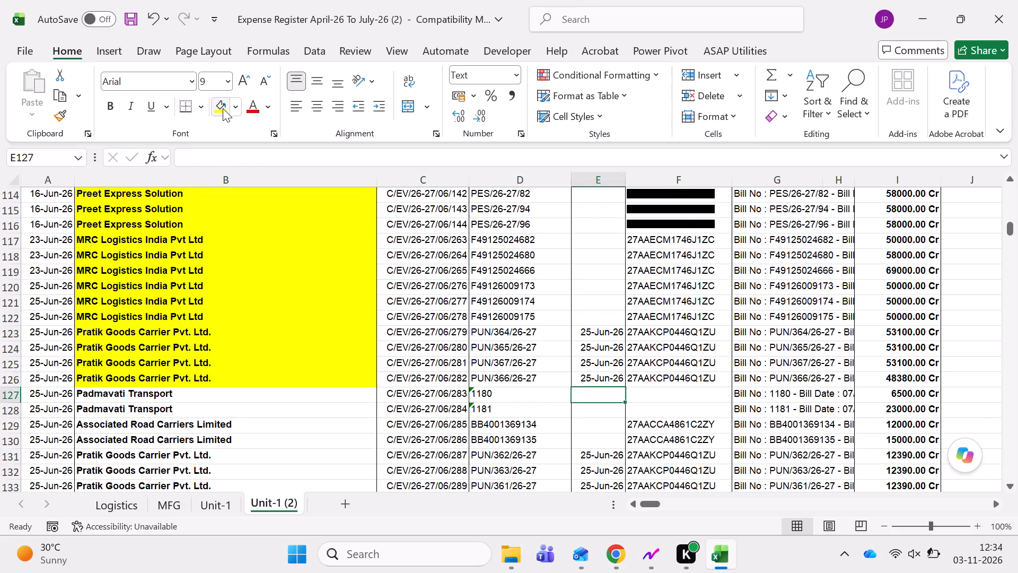
key("Right")
key("Right")
key("F2")
key("Return")
key("F2")
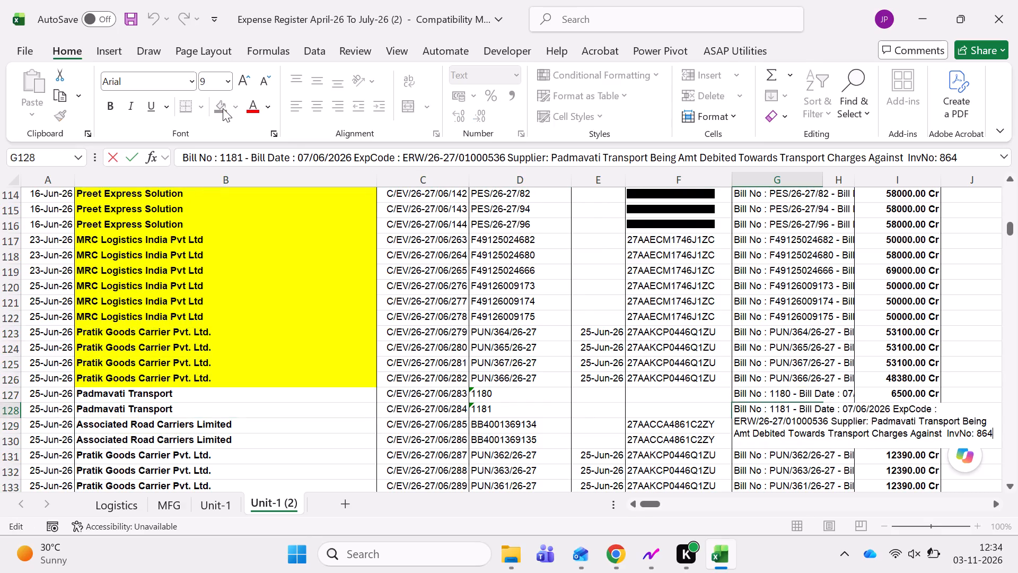
key("Return")
Delete rows 127 and 128, the Padmavati Transport vouchers C/EV/26-27/06/283 and C/EV/26-27/06/284.
key("Up")
key("Up")
key("shift+space")
key("shift+Down")
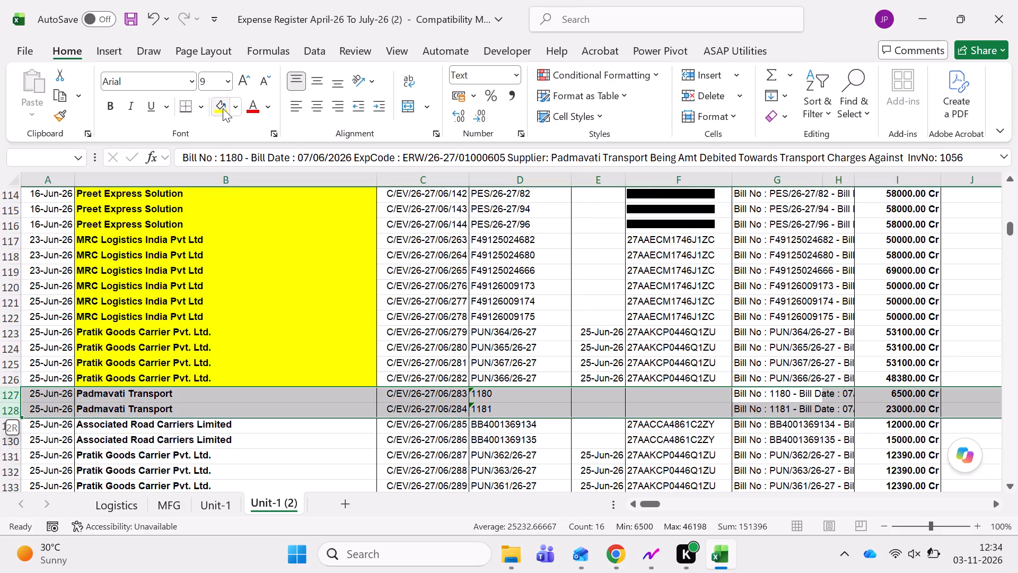
key("ctrl+minus")
key("Down")
key("Up")
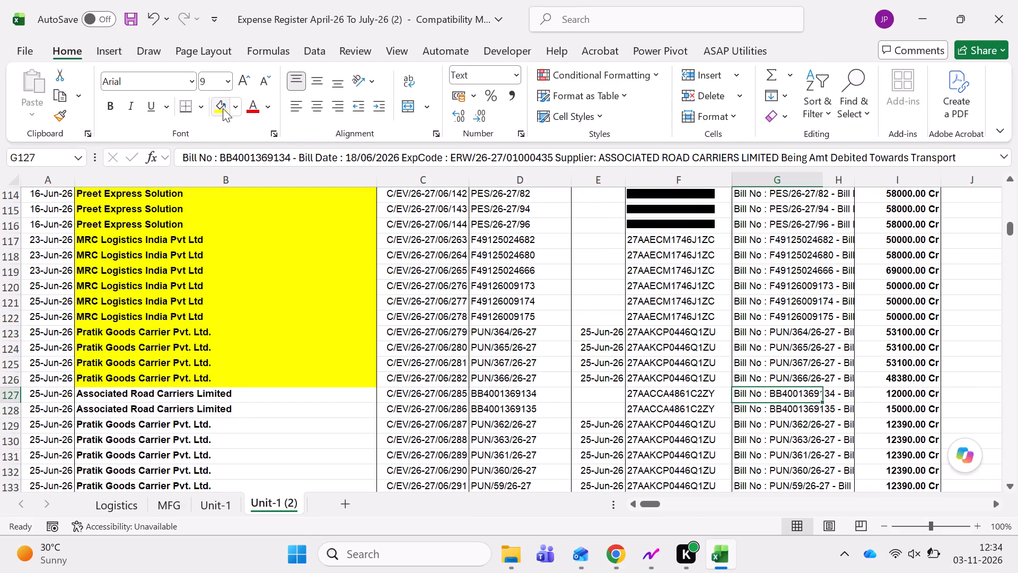
Check the Associated Road Carriers Limited narrations in G127 and G128, and select both full rows.
key("F2")
key("Return")
key("F2")
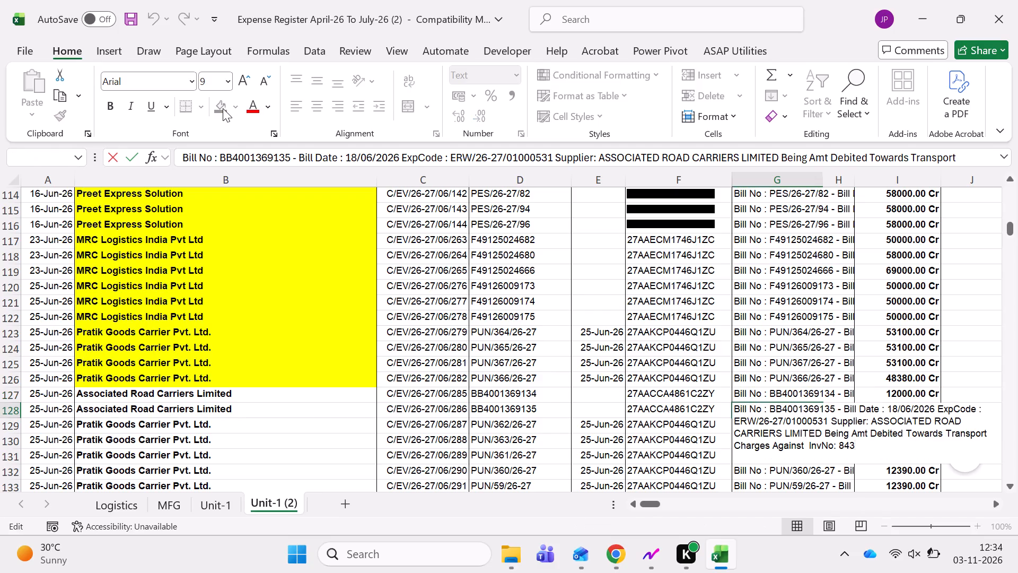
key("Return")
key("Up")
key("Up")
key("shift+space")
key("shift+Down")
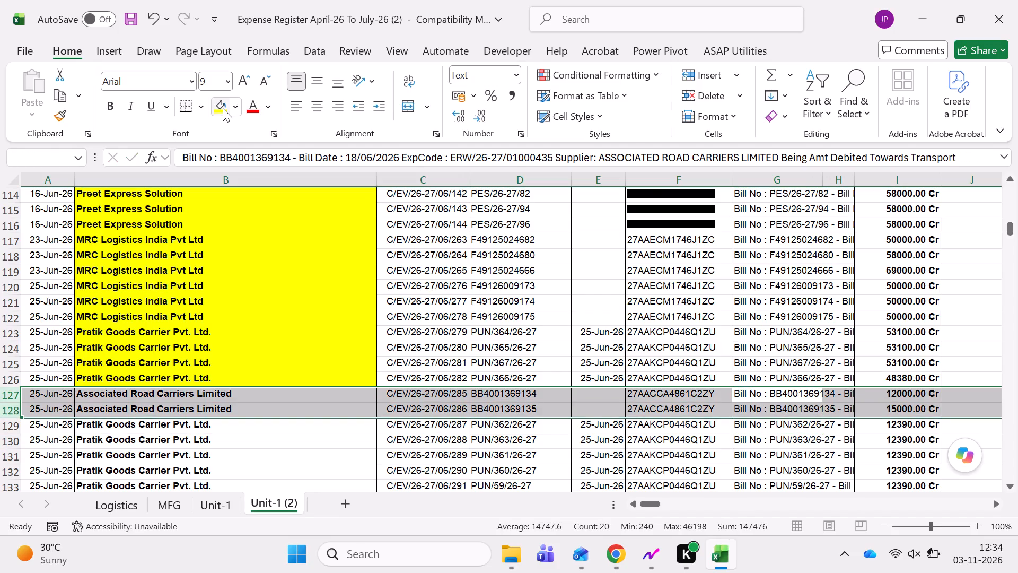
Delete rows 127 and 128, the Associated Road Carriers Limited vouchers C/EV/26-27/06/285 and C/EV/26-27/06/286.
key("ctrl+minus")
key("Down")
key("Up")
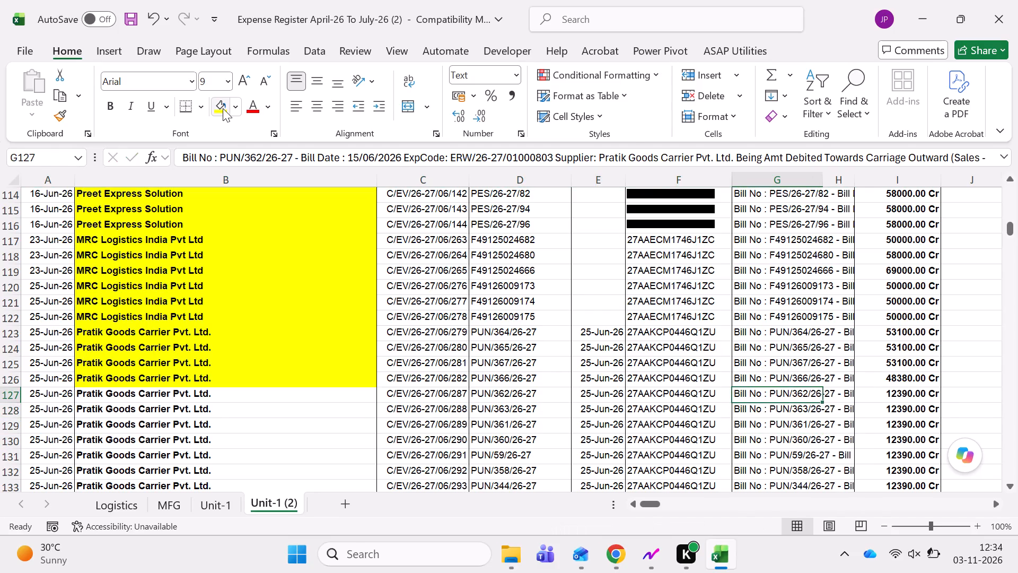
Check the full narration in G127 for Pratik Goods Carrier bill PUN/362/26-27, and review the company's following vouchers down to row 146.
key("F2")
key("Return")
key("Down")
key("Down")
key("Down")
key("Down")
key("Down")
key("Down")
key("Down")
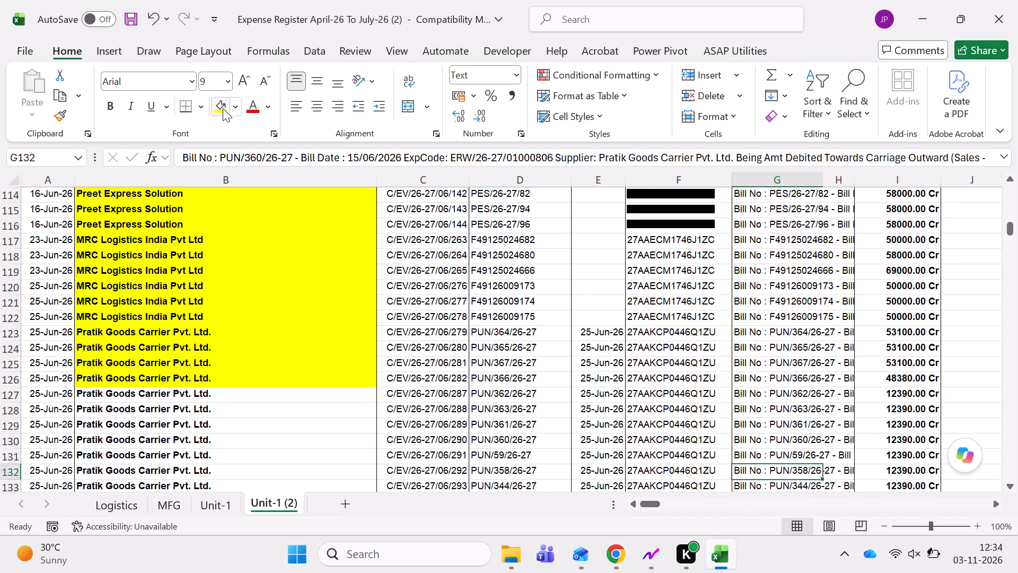
key("Down")
key("Down")
key("Down")
key("Down")
key("Down")
key("Down")
key("Down")
key("Down")
key("Down")
key("Down")
key("Down")
key("Down")
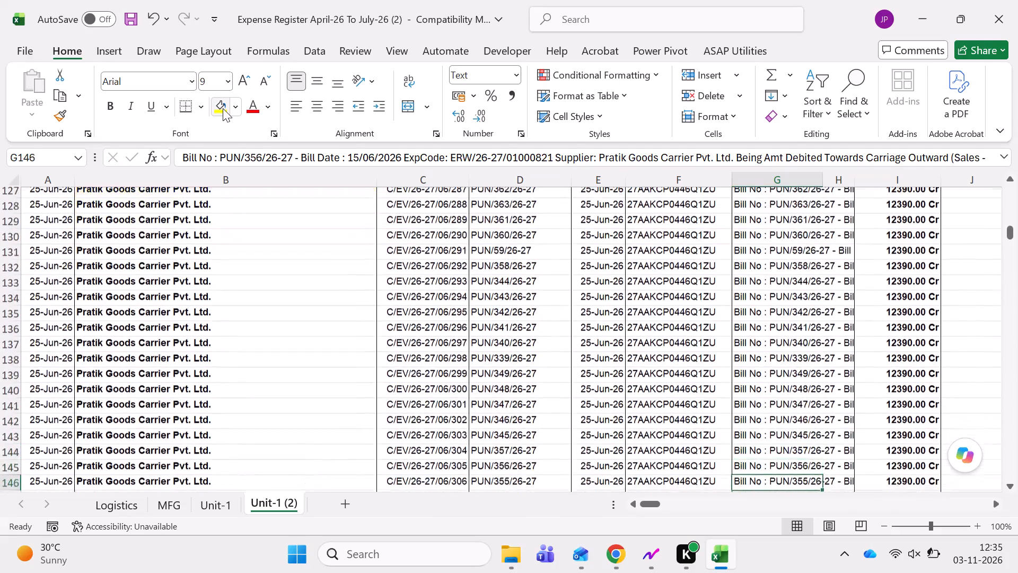
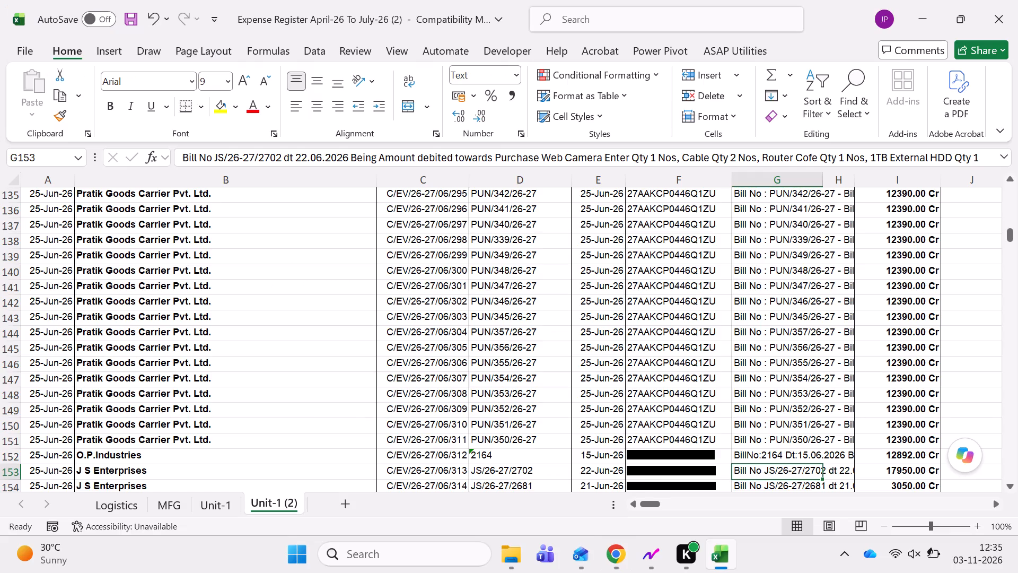
Delete rows 152 to 156, the O.P.Industries and J S Enterprises vouchers C/EV/26-27/06/312 to C/EV/26-27/06/316.
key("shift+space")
key("Up")
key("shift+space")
key("shift+Down")
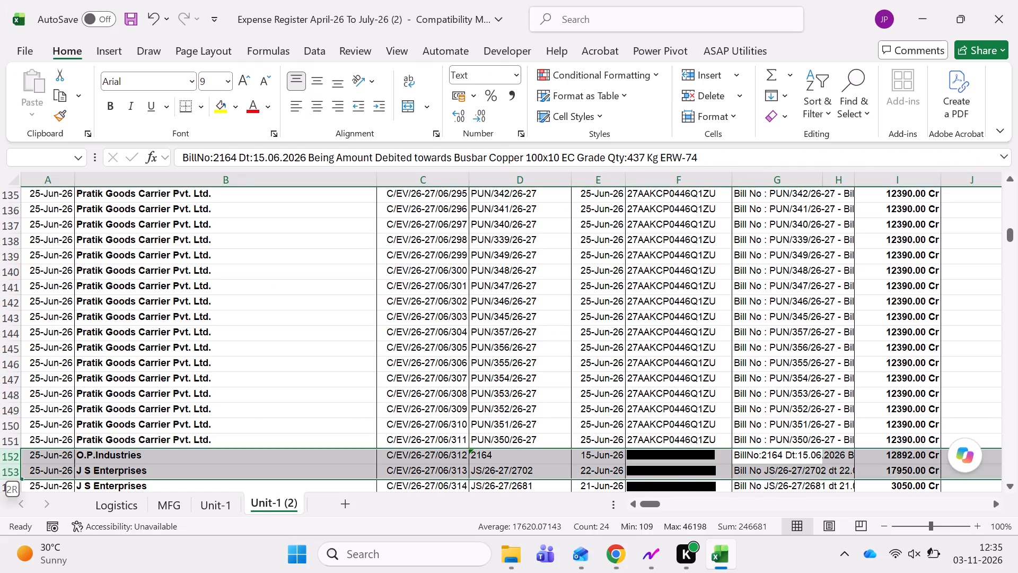
key("shift+Down")
key("shift+Down")
key("shift+Down")
key("shift+Down")
key("shift+Down")
key("shift+Down")
key("shift+Down")
key("shift+Up")
key("shift+Up")
key("shift+Up")
key("shift+Up")
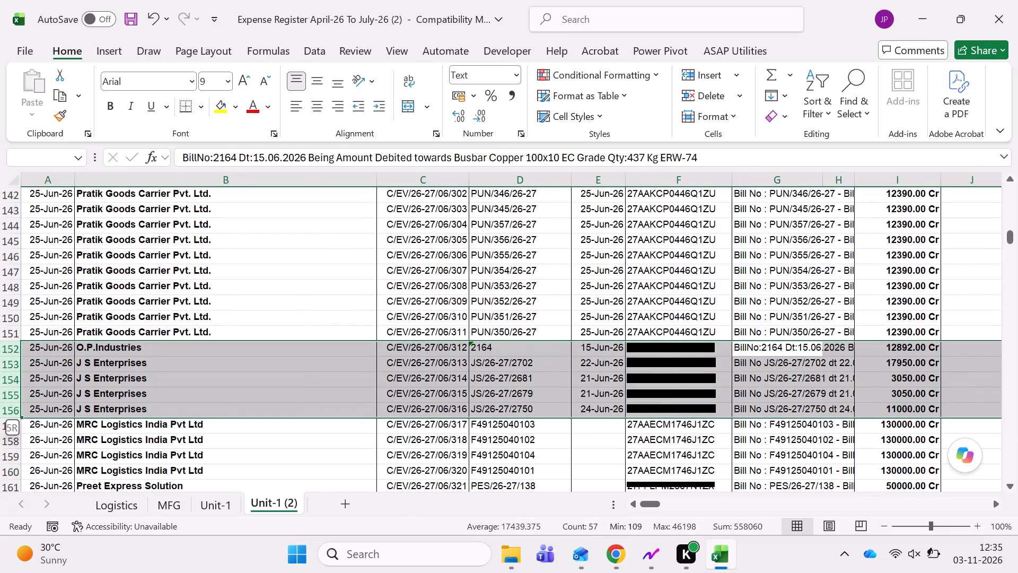
key("ctrl+minus")
Read the full MRC Logistics India Pvt Ltd narrations in G152 to G155.
key("Down")
key("Up")
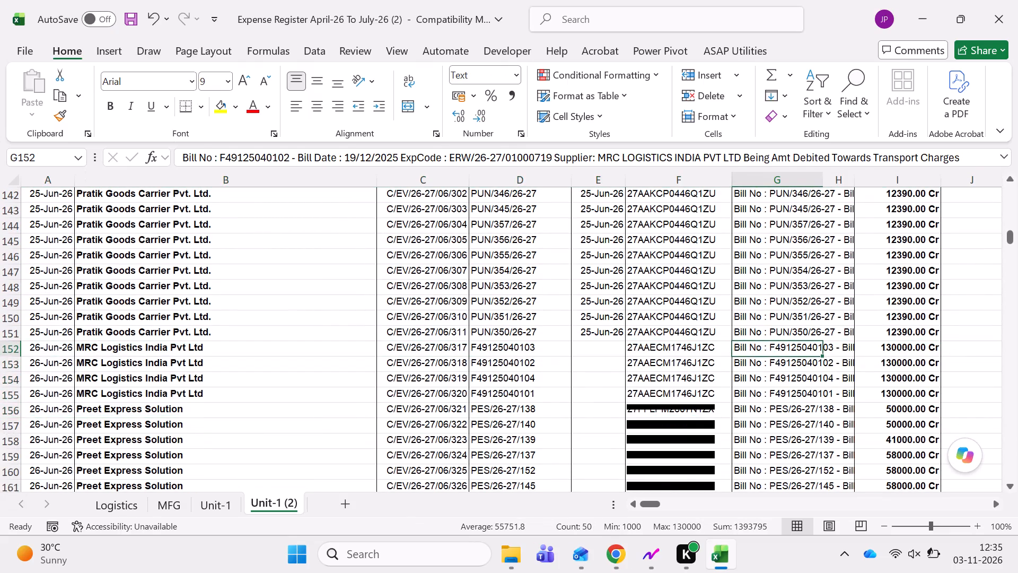
key("F2")
key("Return")
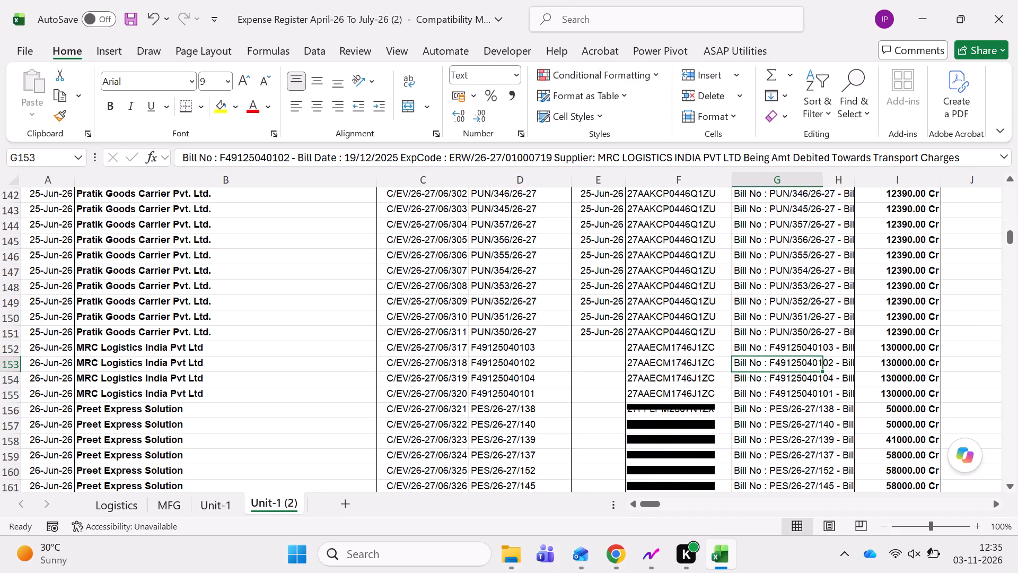
key("F2")
key("Return")
key("F2")
key("Return")
key("F2")
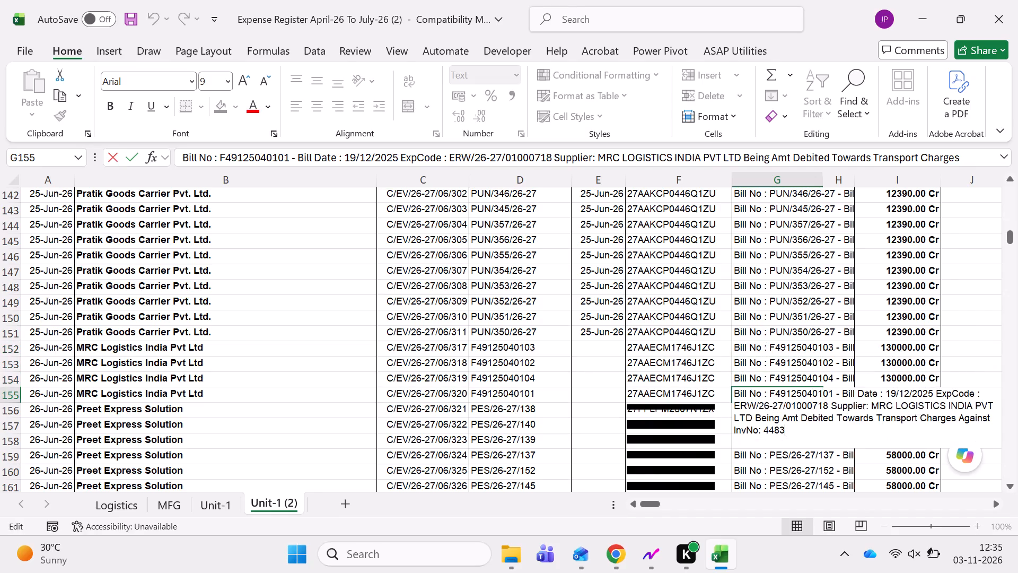
key("Return")
Select full rows 152 to 155, the MRC Logistics India Pvt Ltd vouchers C/EV/26-27/06/317 to C/EV/26-27/06/320.
key("Up")
key("Up")
key("Up")
key("Up")
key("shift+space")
key("shift+Down")
key("shift+Down")
key("shift+Down")
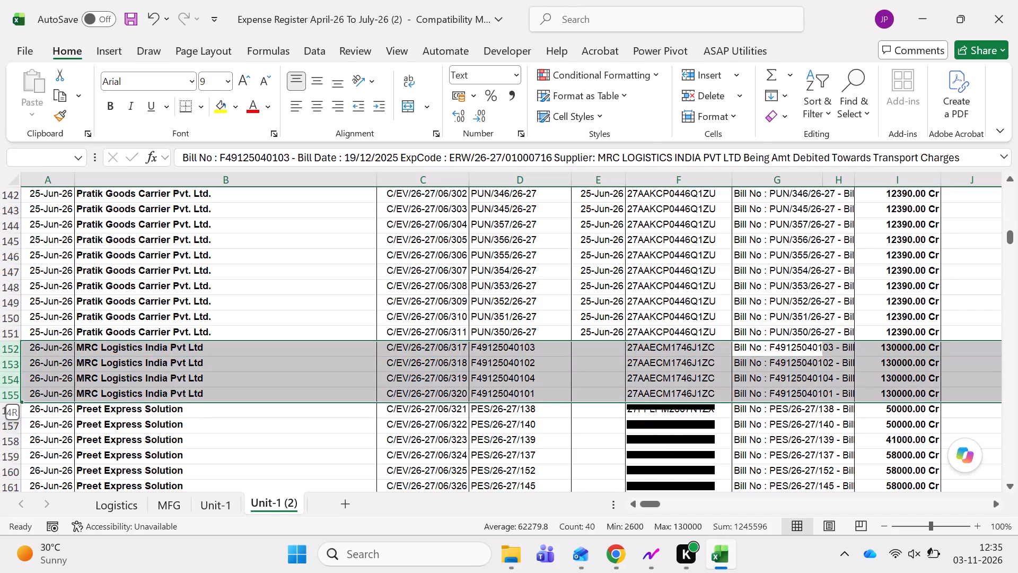
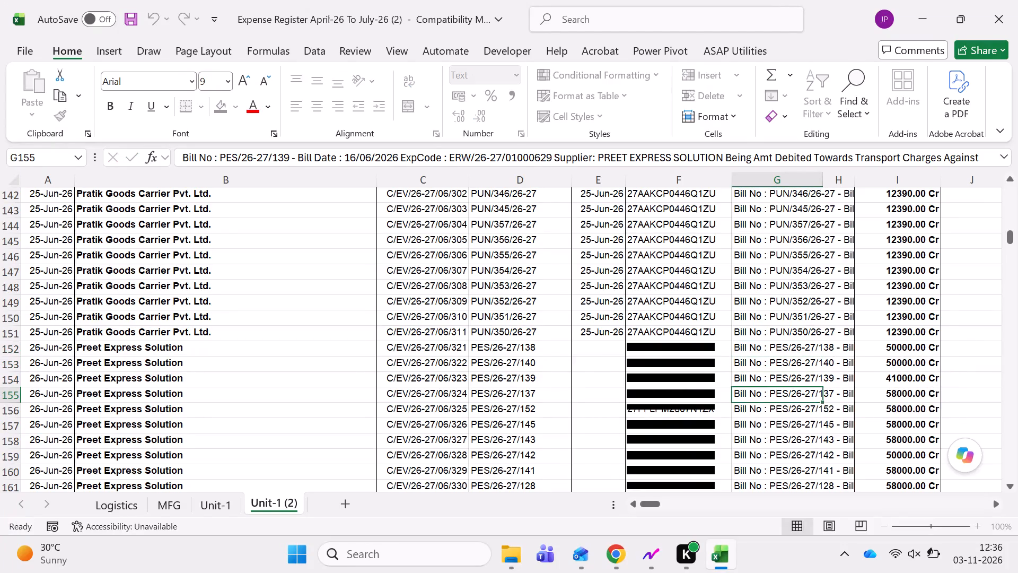
Read the full narrations in G156 to G165 for the remaining Preet Express Solution transport bills.
key("Return")
key("F2")
key("Return")
key("F2")
key("Return")
key("F2")
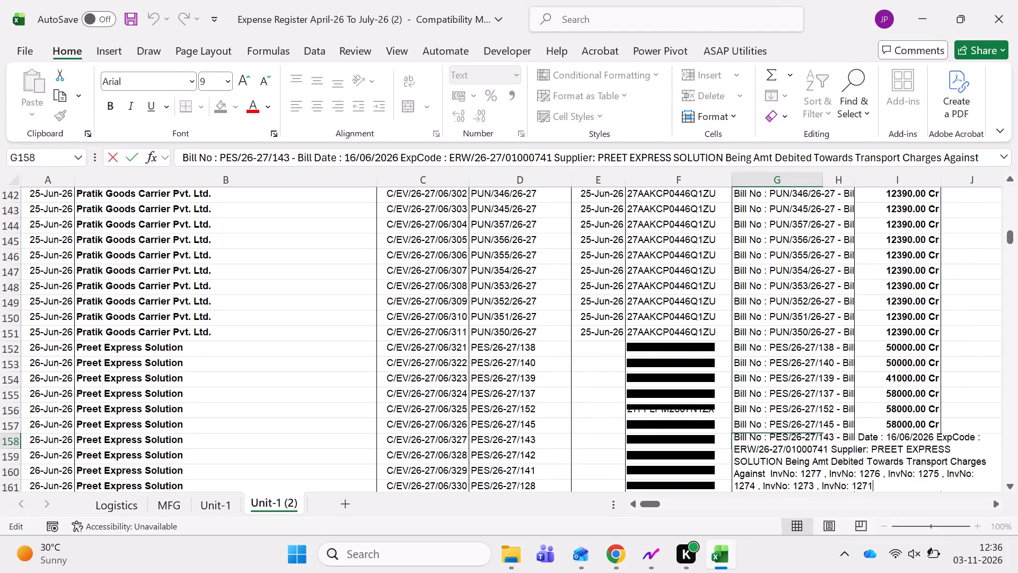
key("Return")
key("F2")
key("Return")
key("F2")
key("Return")
key("F2")
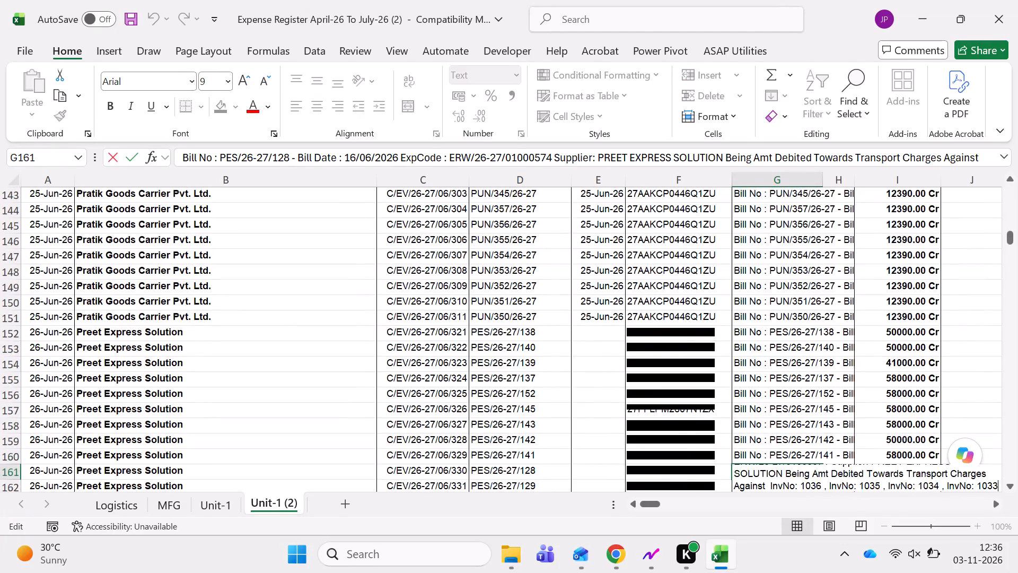
key("Return")
key("F2")
key("Return")
key("F2")
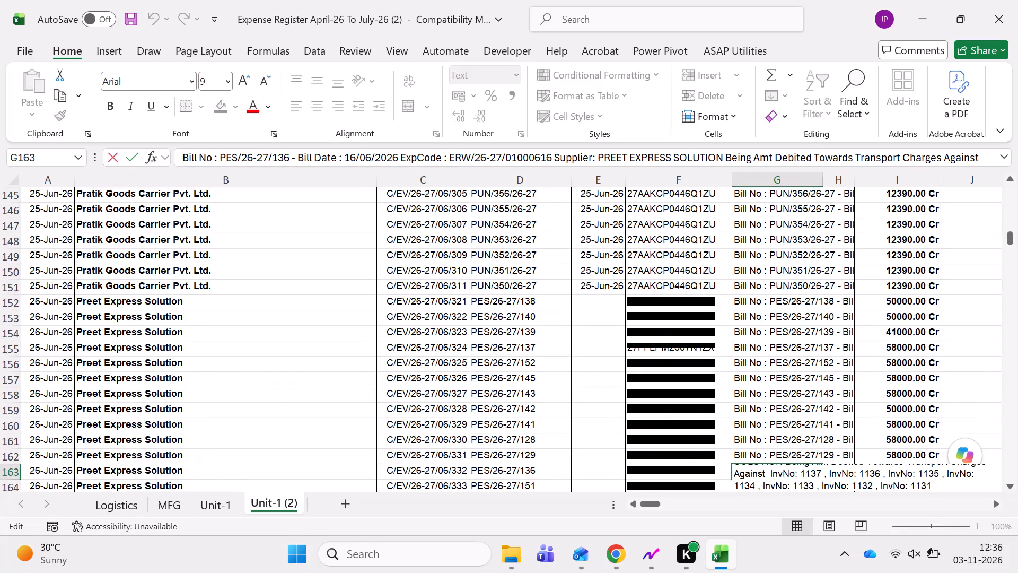
key("Return")
key("F2")
key("Return")
key("F2")
key("Return")
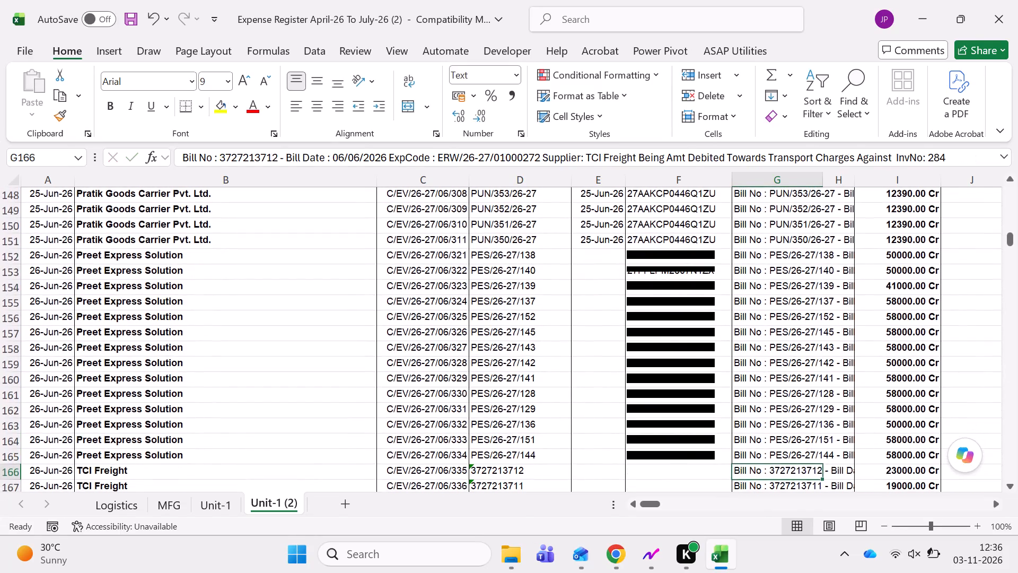
Highlight the Preet Express Solution names in B152 to B165 with yellow fill.
key("Up")
key("Up")
key("Up")
key("Up")
key("Up")
key("Up")
key("Up")
key("Up")
key("Up")
key("Up")
key("Up")
key("Up")
key("Up")
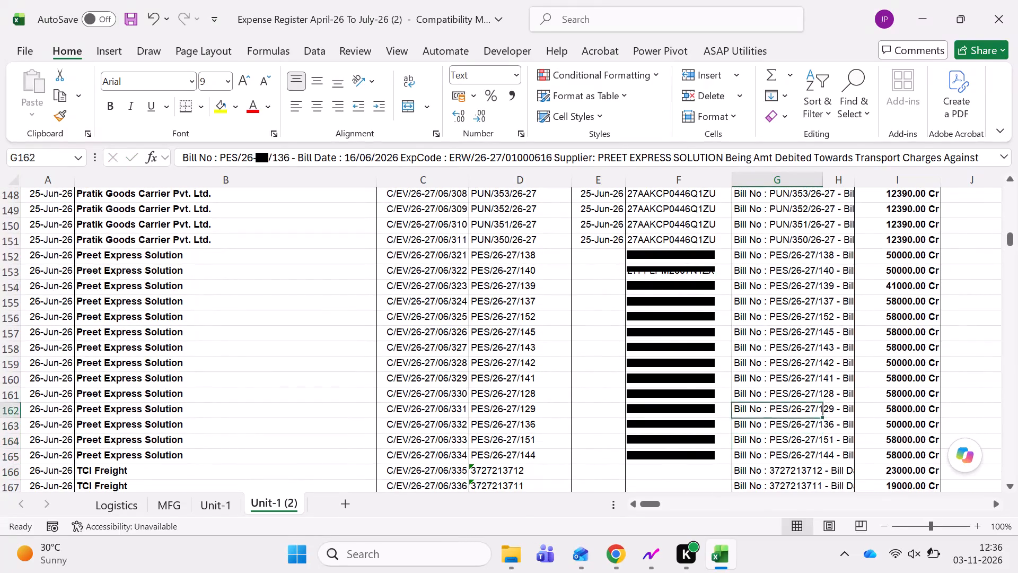
key("Up")
key("ctrl+Left")
key("ctrl+Left")
key("ctrl+Left")
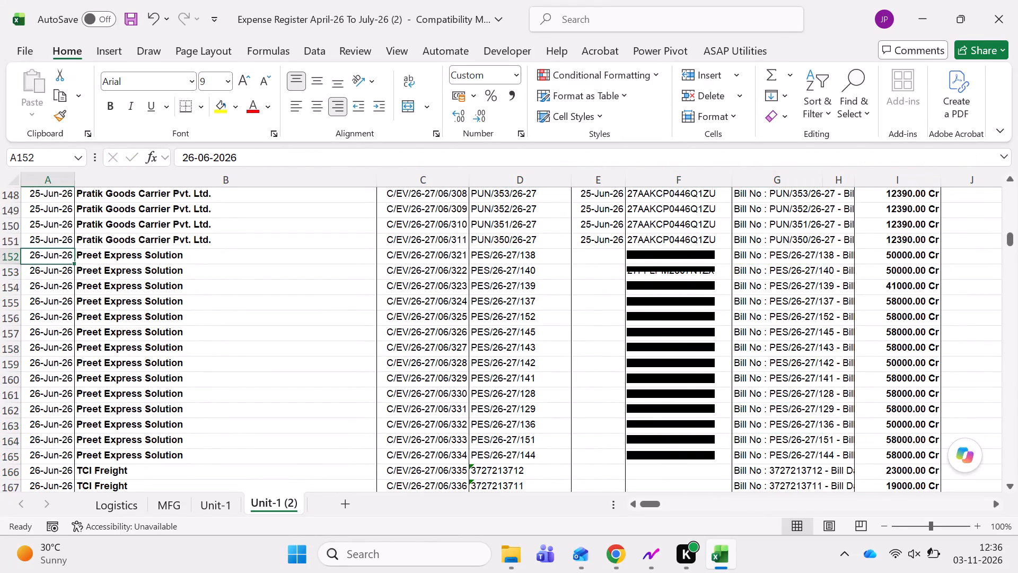
key("Right")
key("shift+Down")
key("shift+Down")
key("shift+Down")
key("shift+Down")
key("shift+Down")
key("shift+Down")
key("shift+Down")
key("shift+Down")
key("shift+Down")
key("shift+Down")
key("shift+Down")
key("shift+Down")
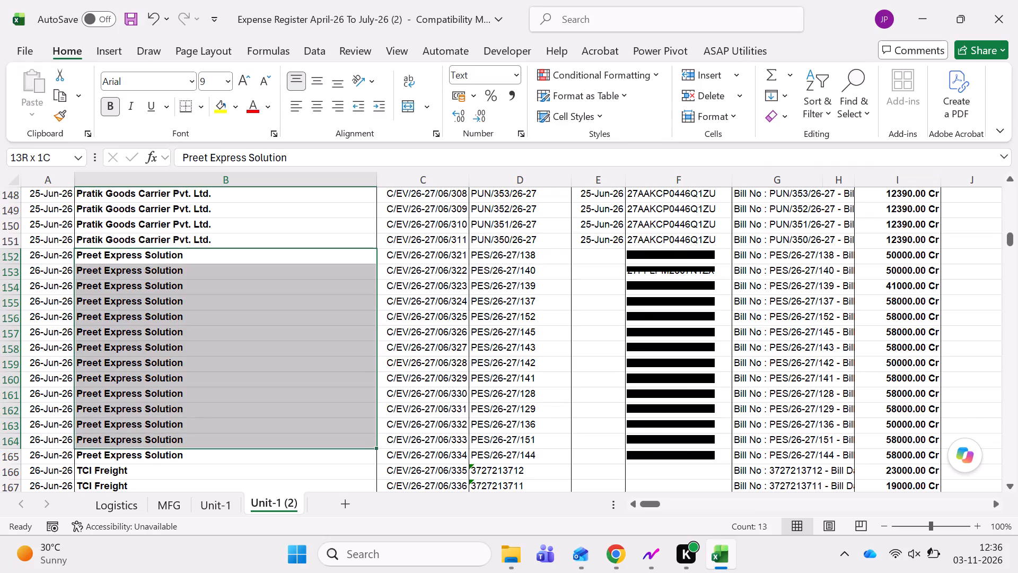
key("shift+Down")
key("shift+Right")
key("shift+Right")
key("shift+Right")
key("shift+Right")
key("shift+Right")
key("shift+Right")
key("shift+Right")
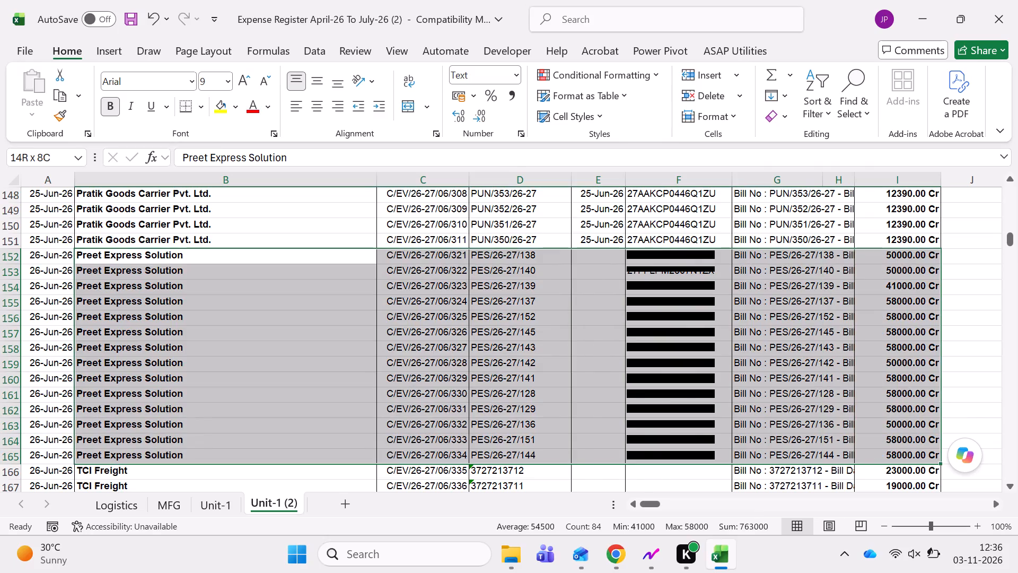
key("shift+Left")
key("shift+Left")
key("shift+Left")
key("shift+Left")
key("shift+Left")
key("shift+Left")
key("shift+Left")
key("shift+Left")
key("shift+Right")
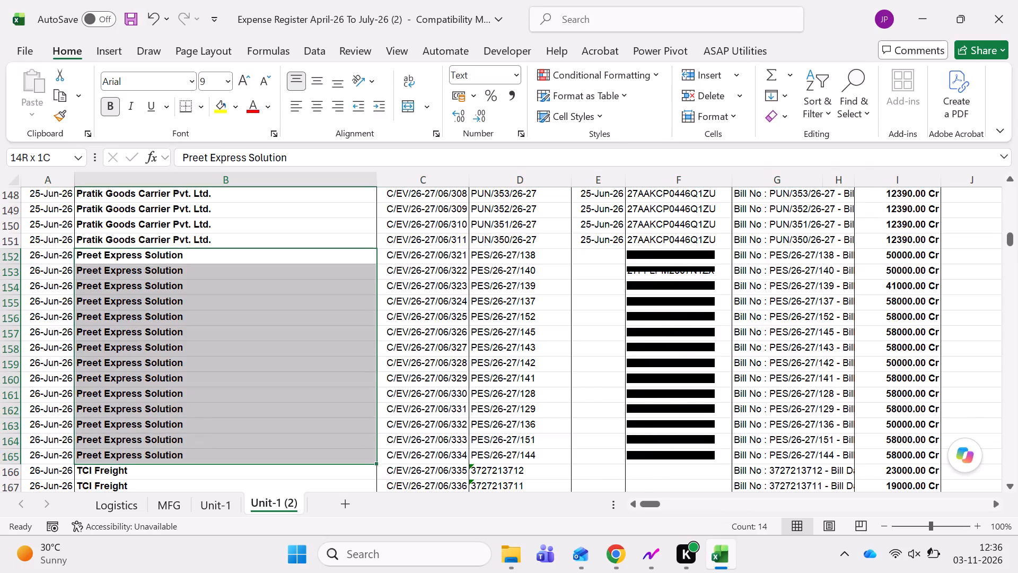
left_click(221, 102)
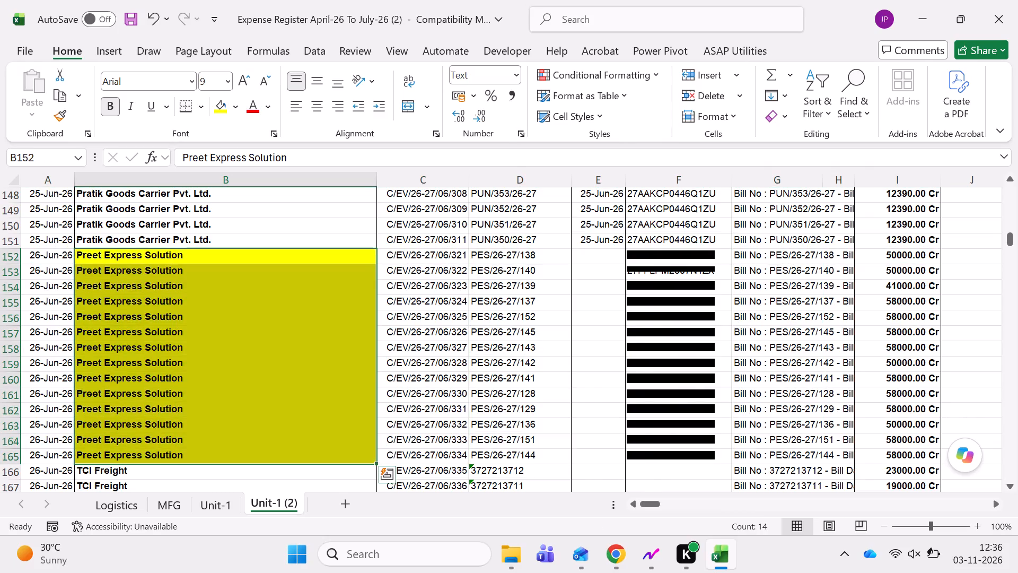
Save the workbook.
scroll(274, 308, "down", 2)
left_click(189, 318)
key("Right")
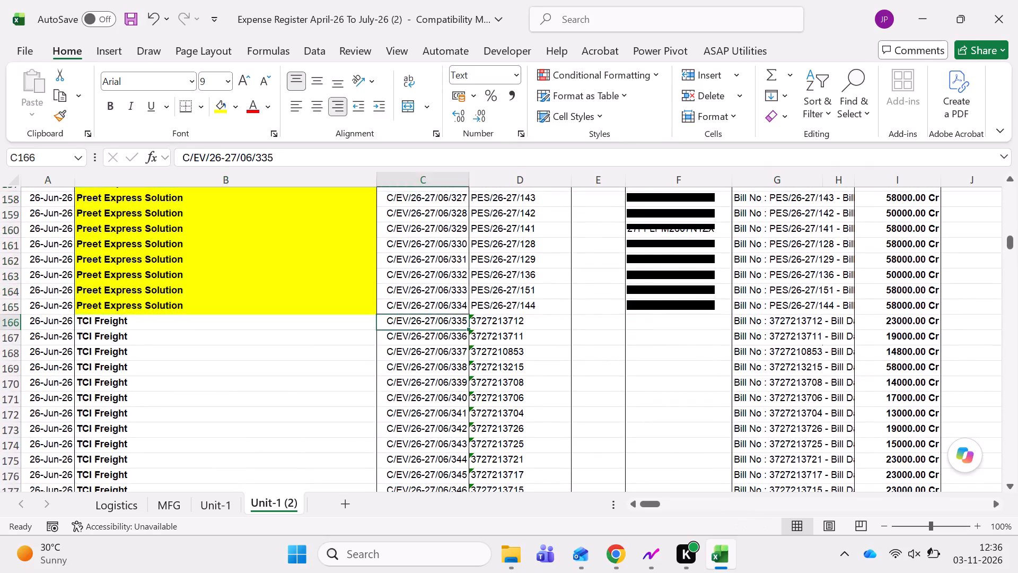
key("ctrl+s")
key("Right")
key("Right")
key("Right")
key("Right")
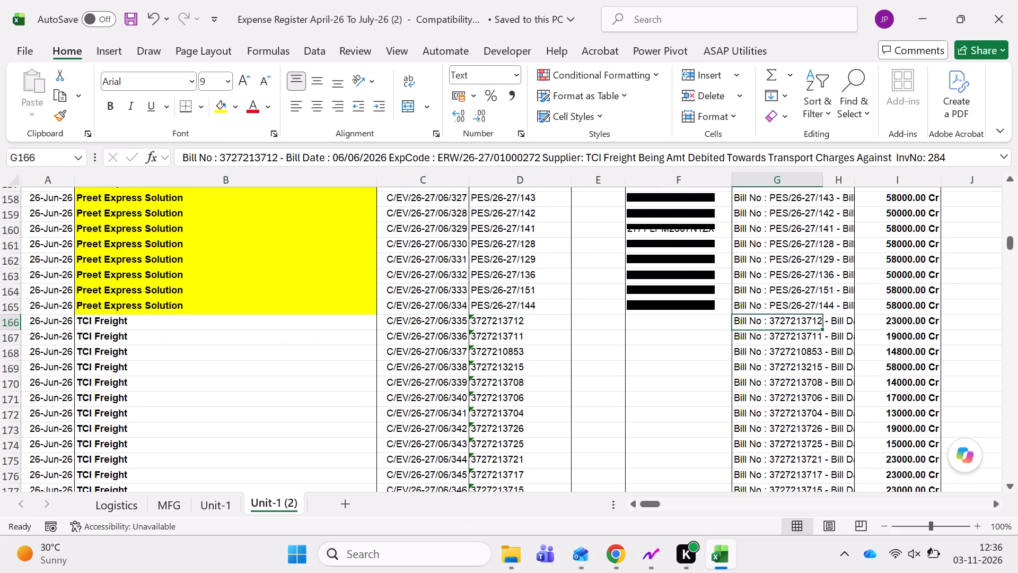
key("F2")
key("Return")
key("F2")
key("Return")
key("F2")
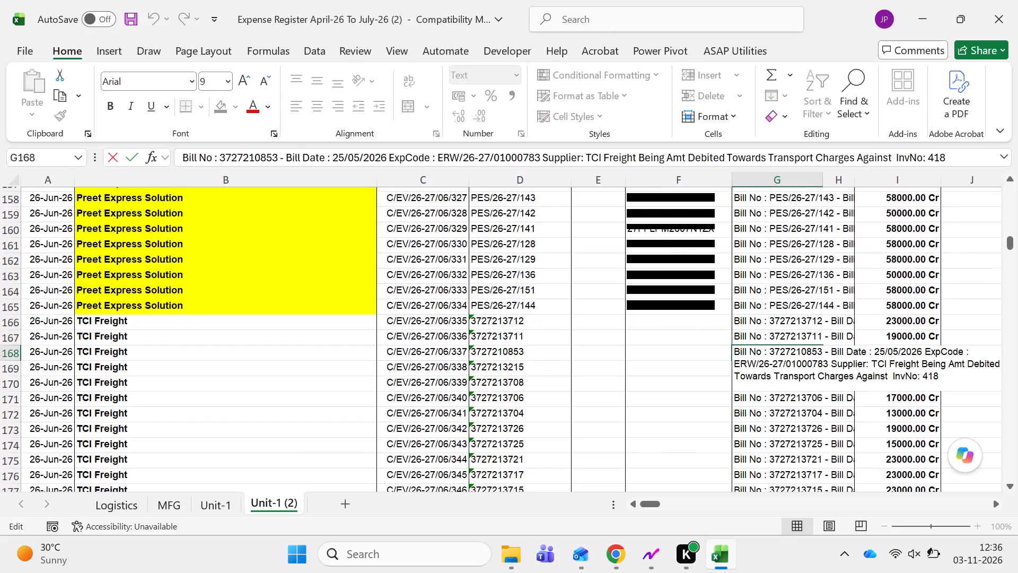
key("Return")
key("F2")
key("Return")
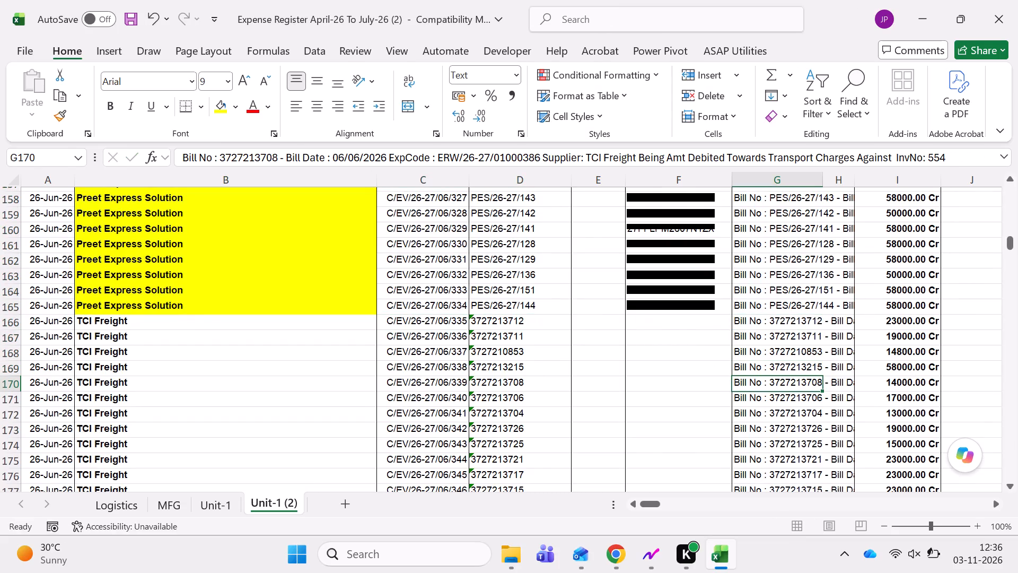
key("F2")
key("Return")
key("F2")
key("Return")
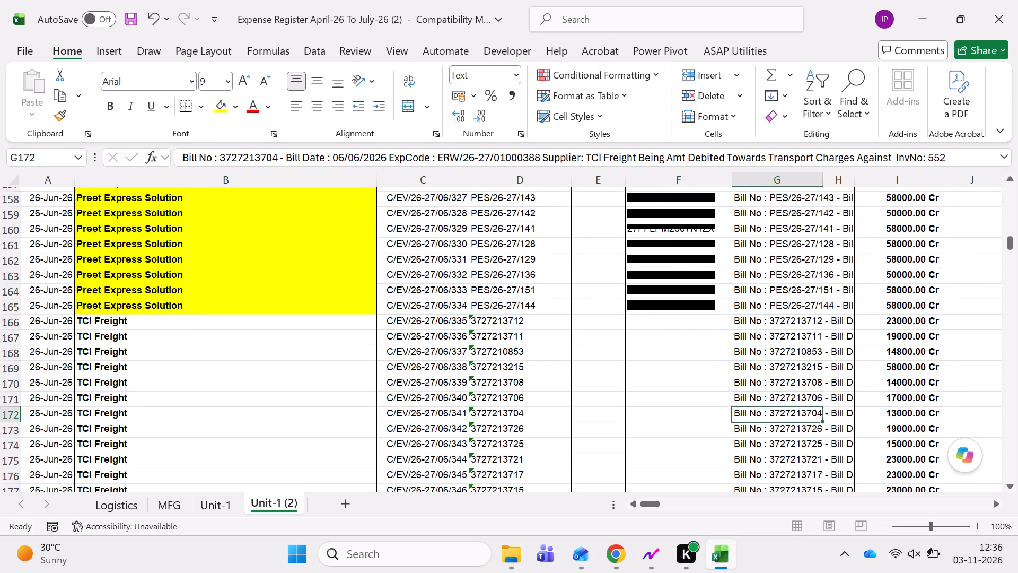
key("F2")
key("Return")
key("F2")
key("Return")
key("F2")
key("Return")
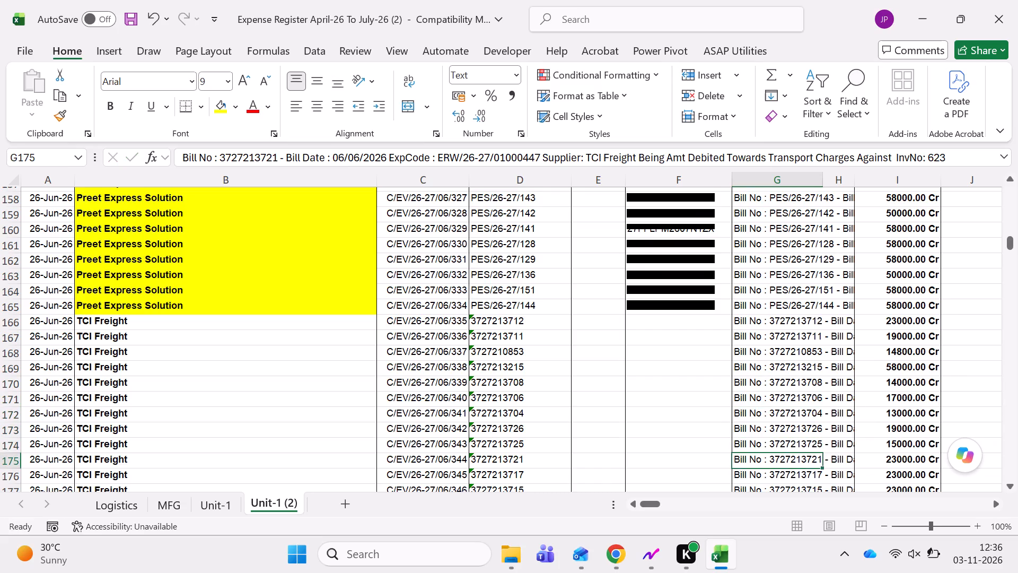
Delete rows 166 to 174, the TCI Freight vouchers C/EV/26-27/06/335 to C/EV/26-27/06/343.
key("Up")
key("shift+space")
key("shift+Up")
key("shift+Up")
key("shift+Up")
key("shift+Up")
key("shift+Up")
key("shift+Up")
key("shift+Up")
key("shift+Up")
key("shift+Up")
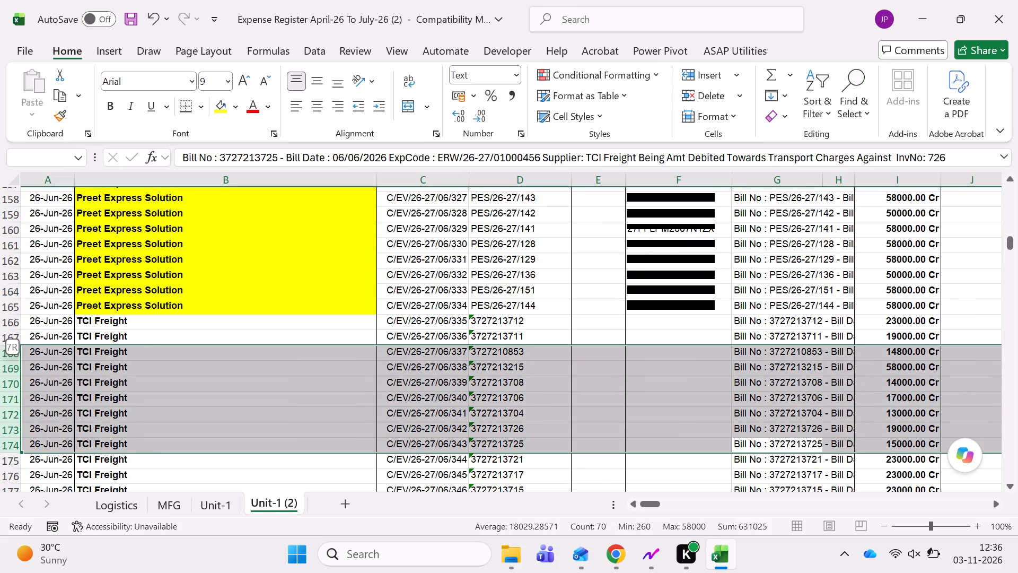
key("shift+Up")
key("ctrl+minus")
left_click(189, 318)
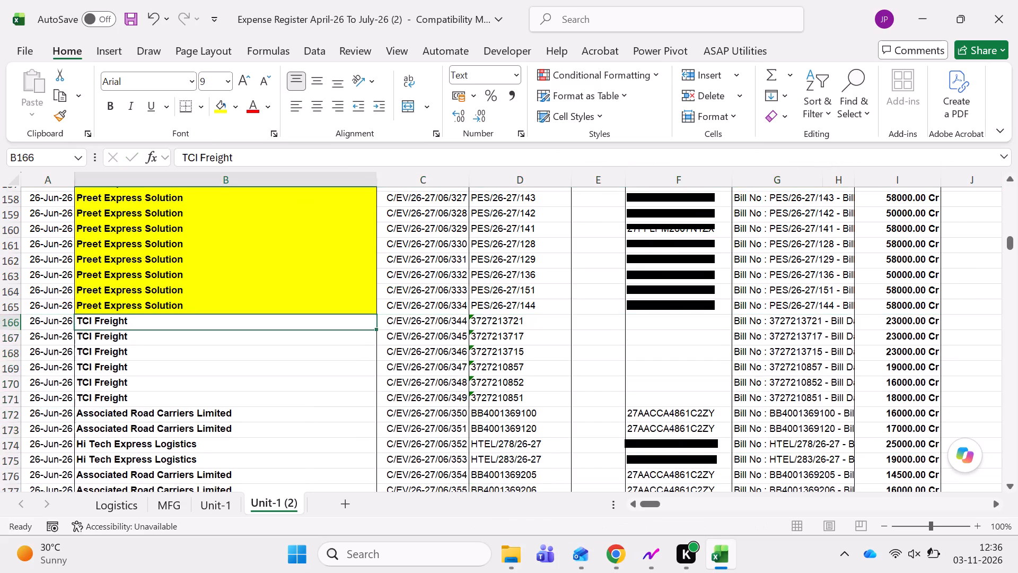
key("Right")
key("Right")
key("Right")
key("Right")
key("Right")
key("F2")
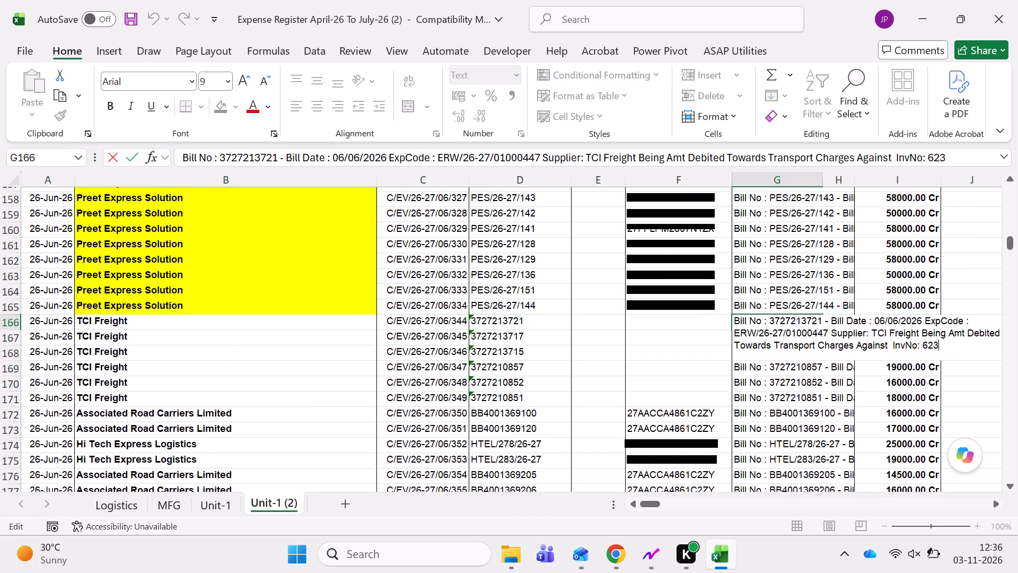
key("Return")
key("F2")
key("Return")
key("F2")
key("Return")
key("F2")
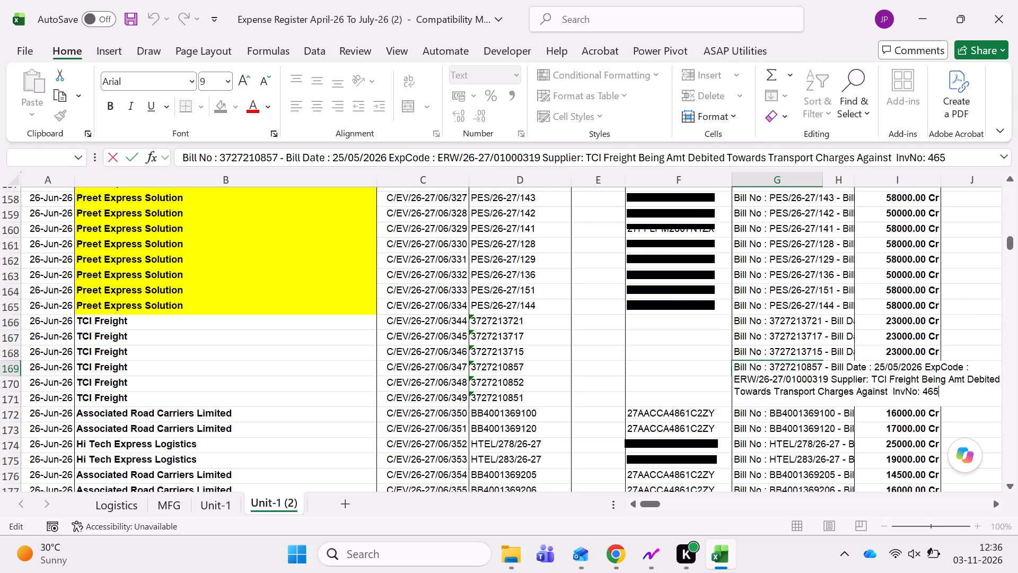
key("Return")
key("F2")
key("Return")
Delete rows 166 to 171, the TCI Freight vouchers C/EV/26-27/06/344 to C/EV/26-27/06/349.
key("shift+space")
key("shift+Up")
key("shift+Up")
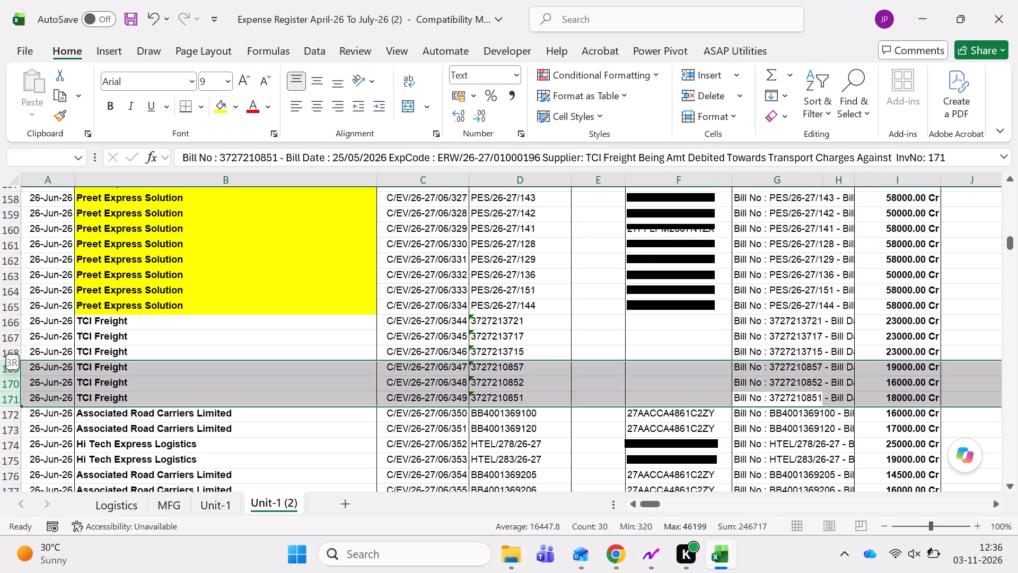
key("shift+Up")
key("shift+Up")
key("shift+Up")
key("ctrl+minus")
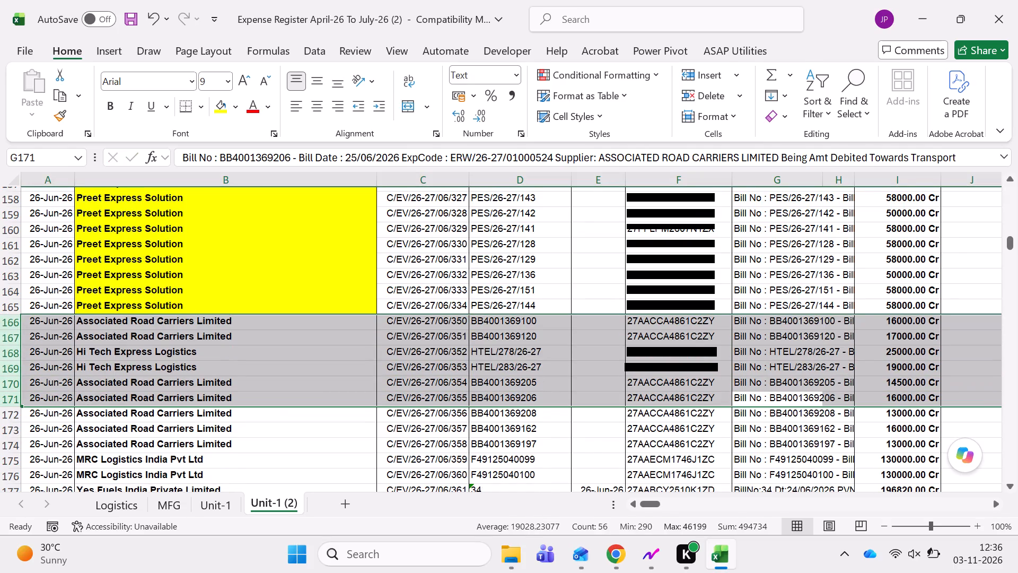
left_click(189, 318)
key("Right")
key("Right")
key("Right")
key("Right")
key("Right")
key("F2")
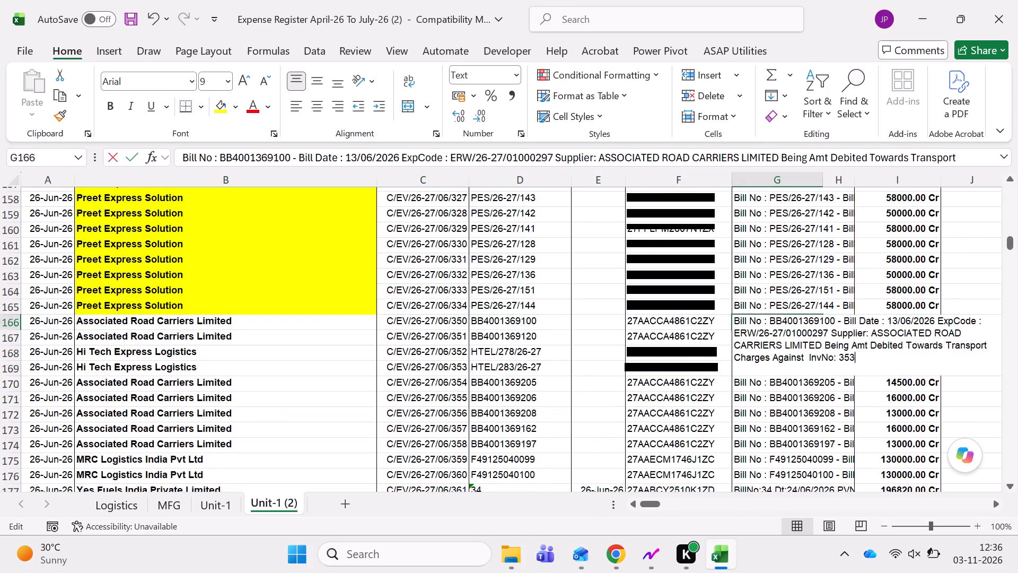
key("Return")
key("F2")
Read the full narrations in G168 and G169 for Hi Tech Express Logistics bills HTEL/278/26-27 and HTEL/283/26-27.
key("Return")
key("F2")
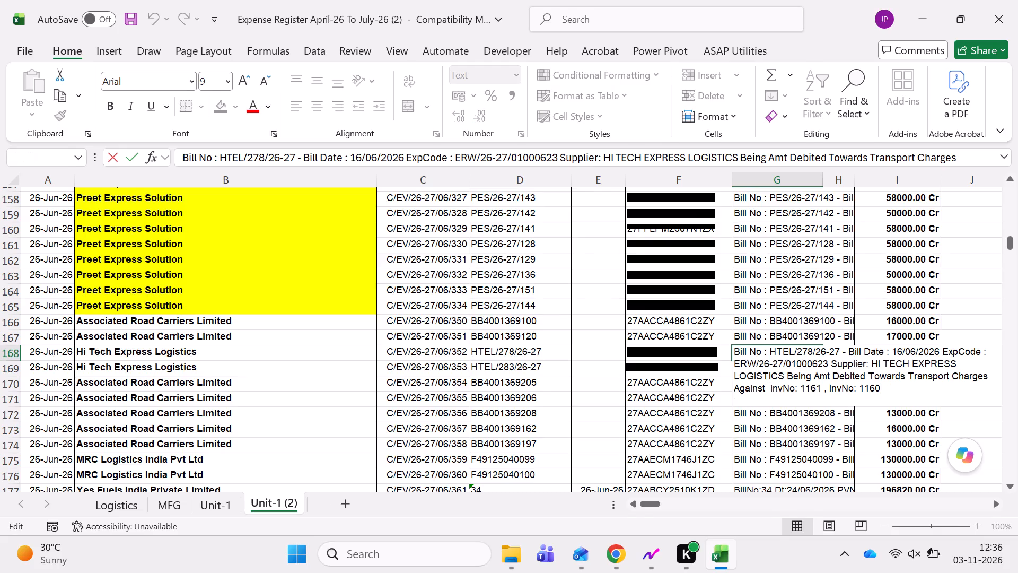
key("Return")
key("Up")
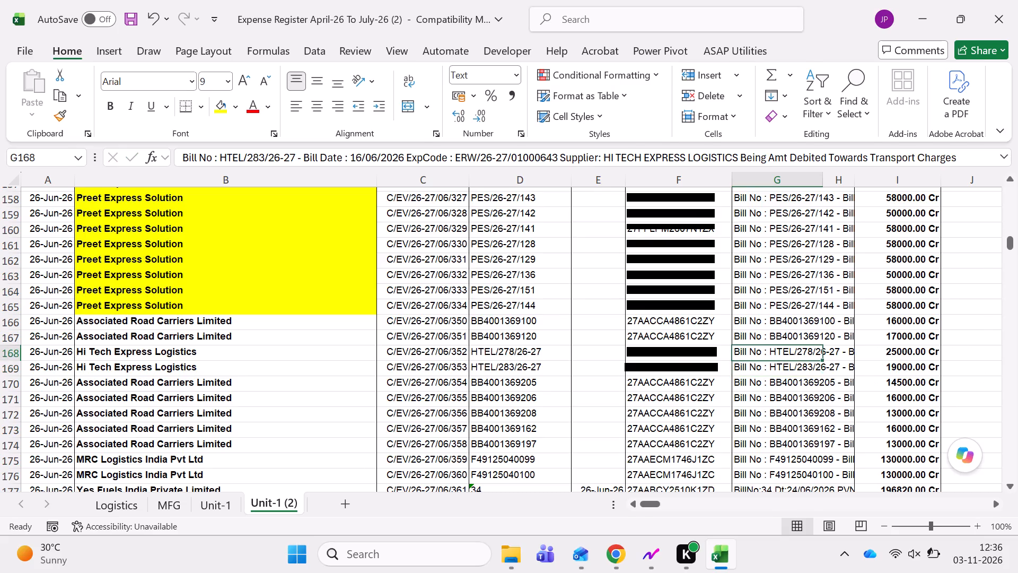
key("F2")
key("Return")
key("Up")
key("Right")
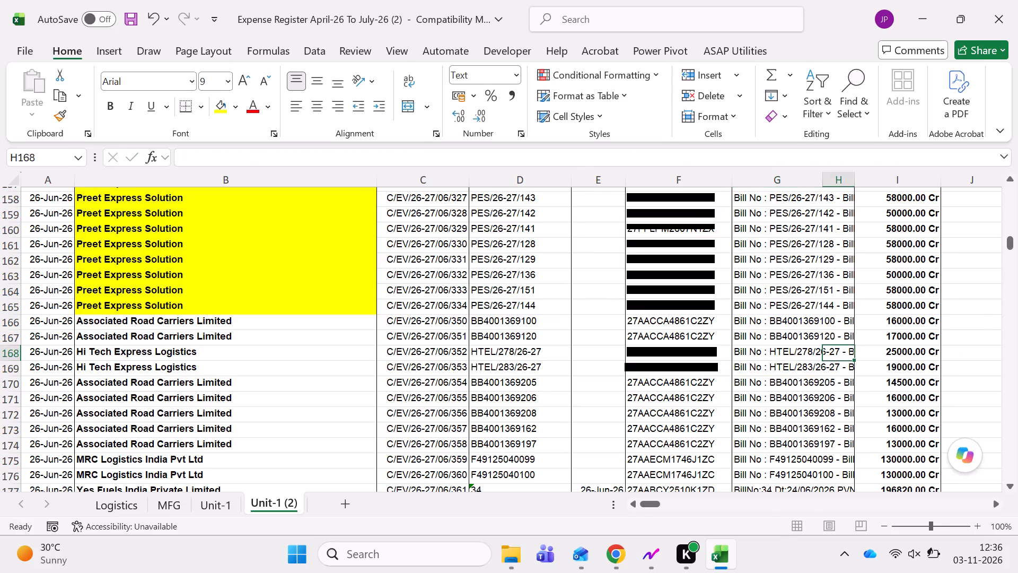
key("Left")
key("F2")
key("Return")
key("F2")
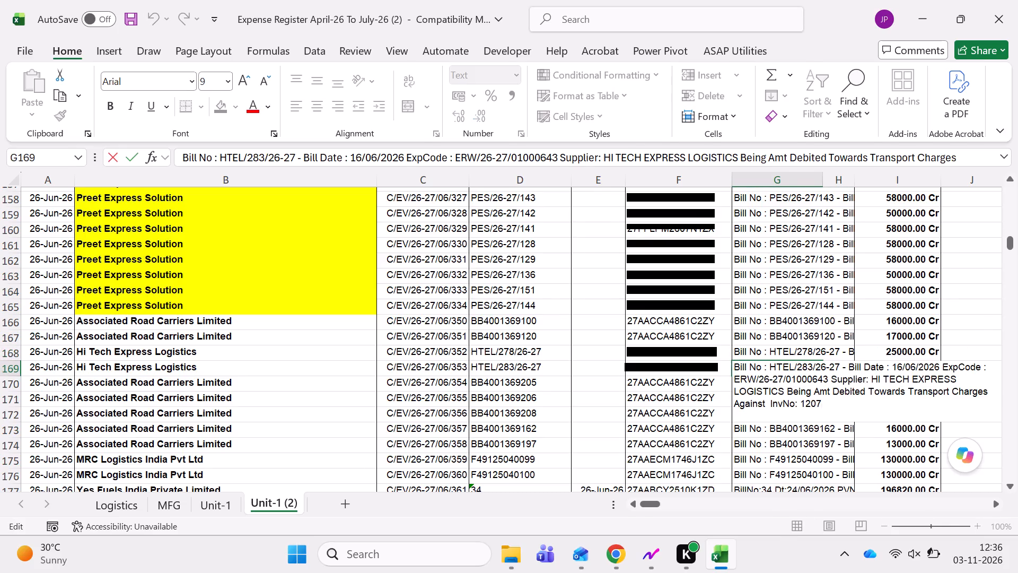
key("Return")
key("F2")
key("Return")
key("F2")
key("Return")
key("F2")
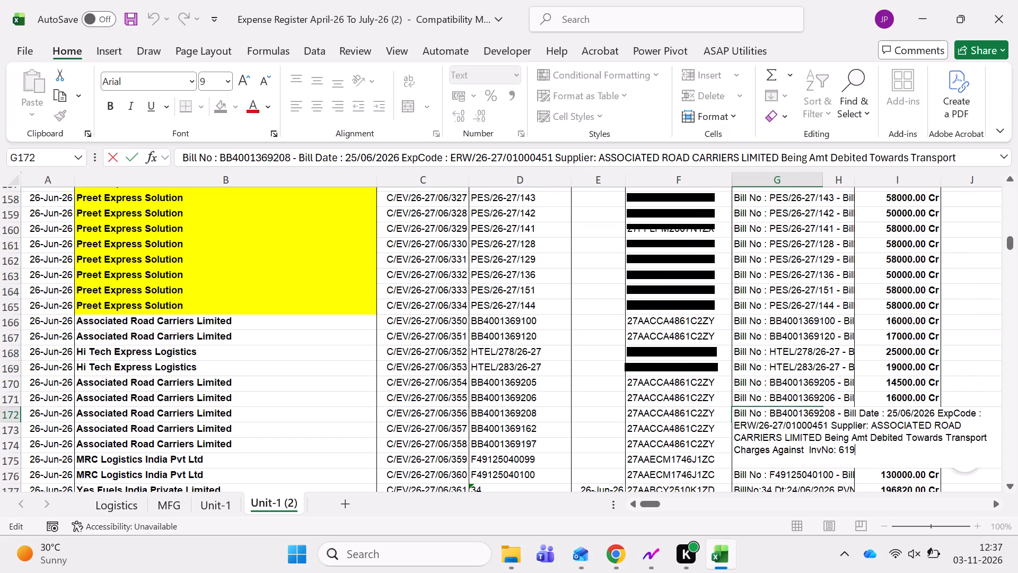
key("Return")
key("F2")
key("Return")
key("F2")
key("Return")
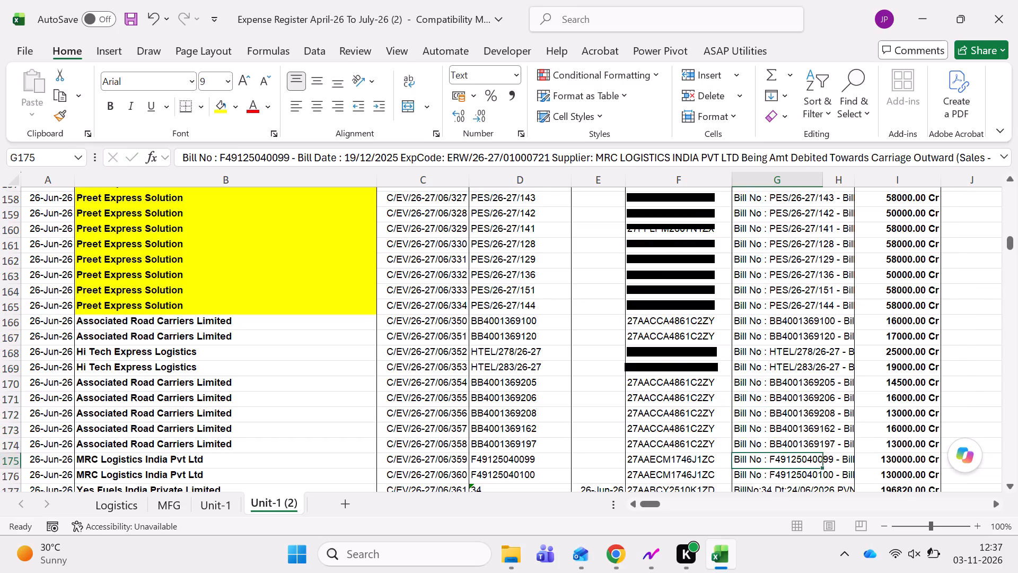
Delete rows 166 to 174, the Associated Road Carriers and Hi Tech Express Logistics vouchers C/EV/26-27/06/350 to C/EV/26-27/06/358.
key("Up")
key("shift+space")
key("shift+Up")
key("shift+Up")
key("shift+Up")
key("shift+Up")
key("shift+Up")
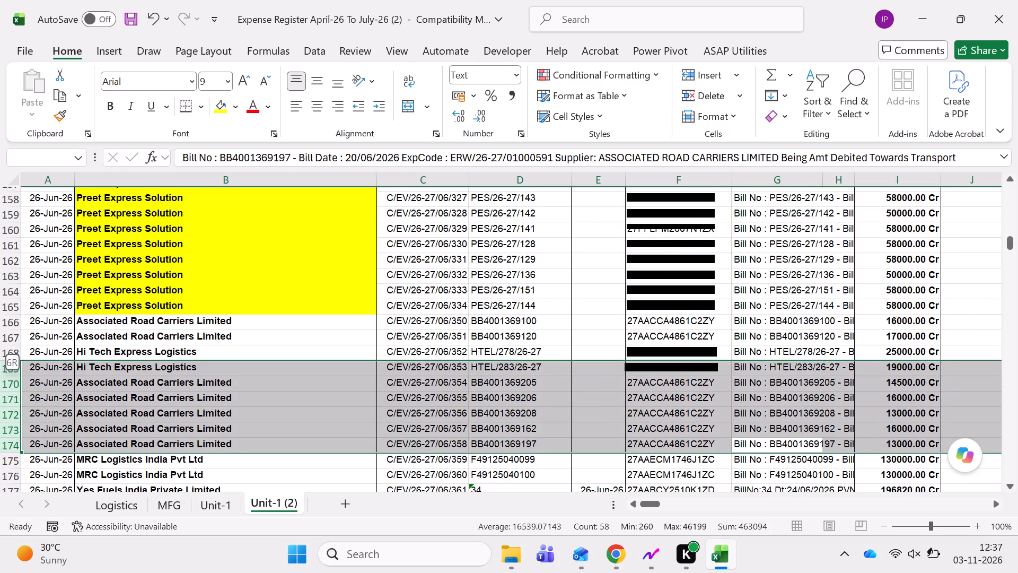
key("shift+Up")
key("shift+Up")
key("shift+Up")
key("ctrl+minus")
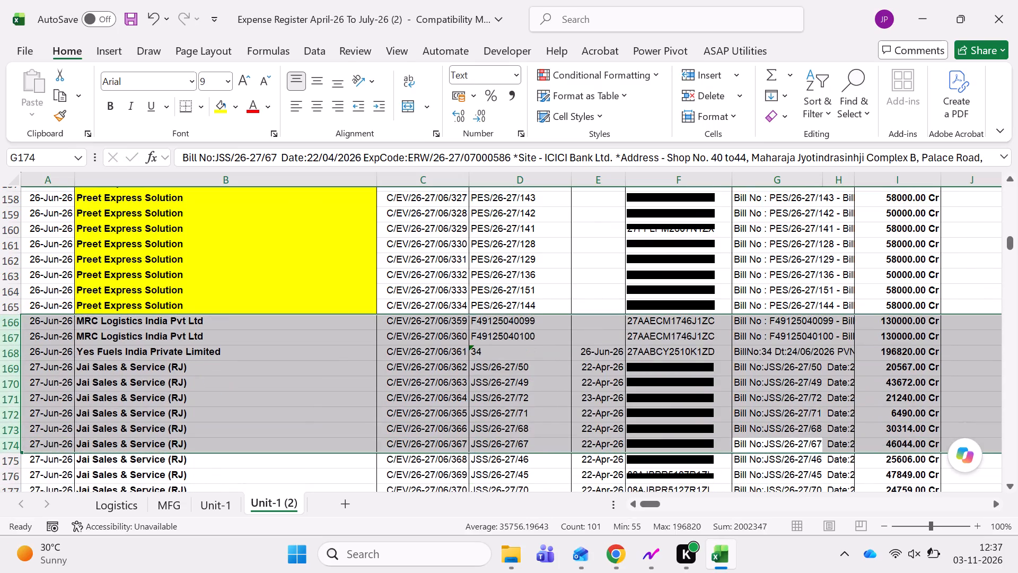
left_click(191, 321)
key("Right")
key("Right")
key("Right")
key("Right")
key("Right")
key("F2")
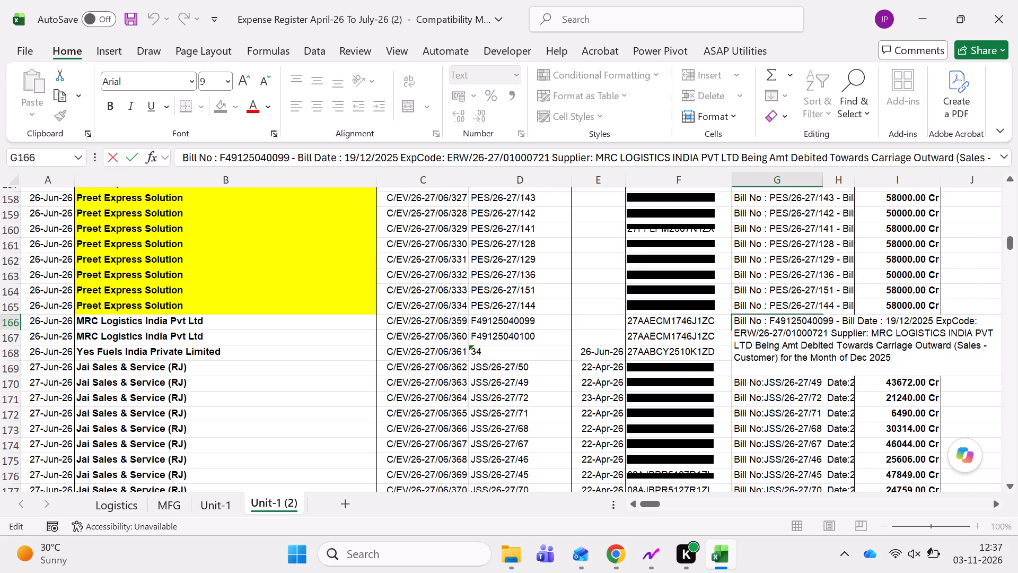
key("Return")
key("Up")
key("F2")
key("Escape")
Highlight the MRC Logistics India Pvt Ltd name in B166, voucher C/EV/26-27/06/359, in yellow.
key("Left")
key("Left")
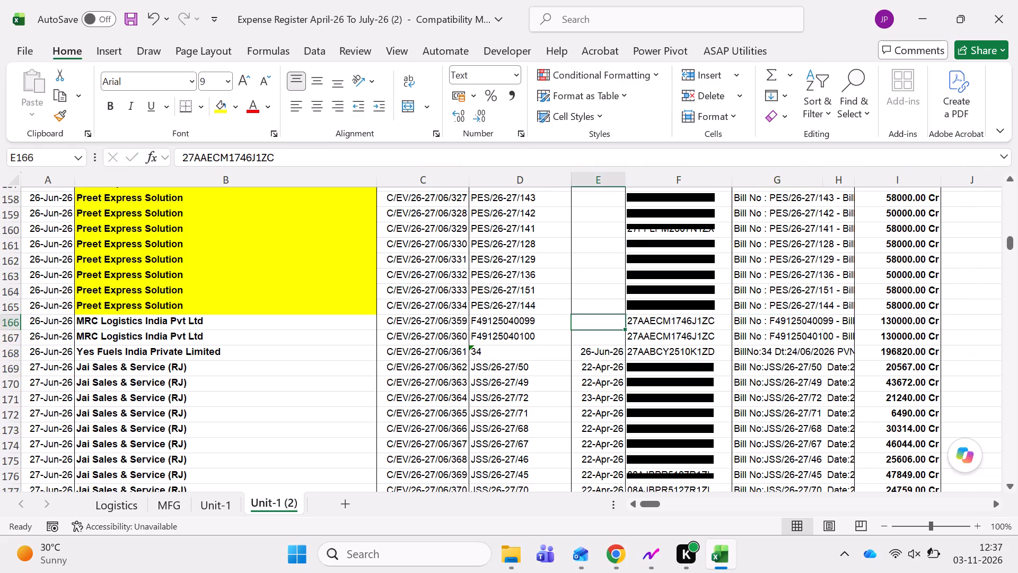
key("Left")
key("Left")
key("Left")
key("Left")
key("Right")
left_click(191, 321)
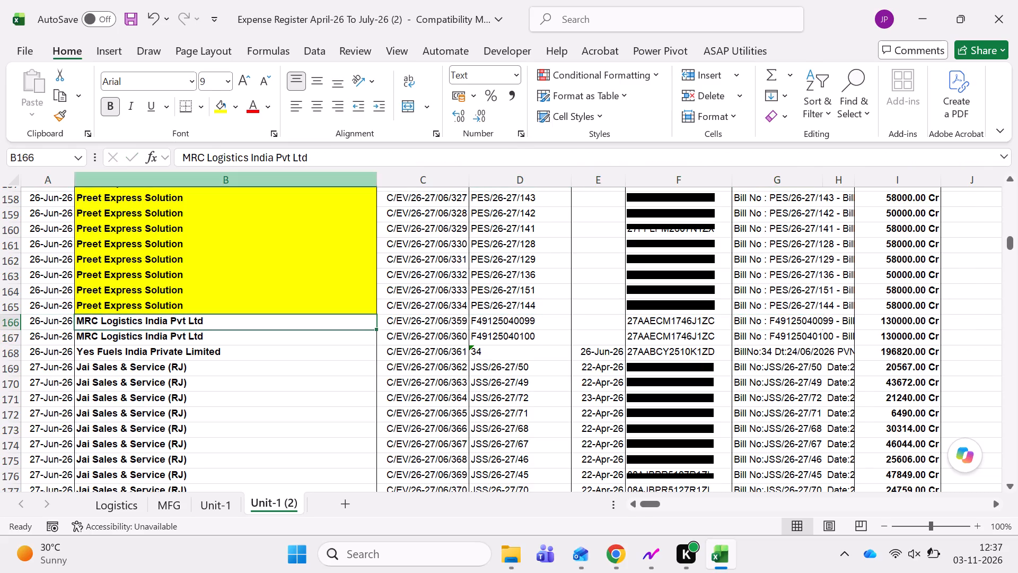
left_click(224, 97)
key("Down")
key("Right")
key("Right")
key("Right")
key("Right")
key("Right")
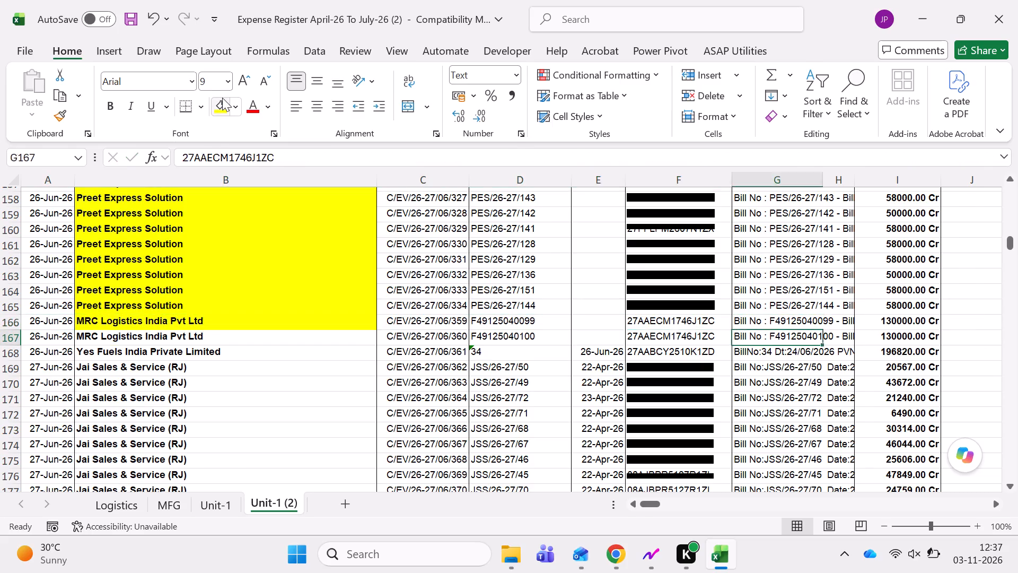
key("F2")
key("Return")
Highlight the MRC Logistics India Pvt Ltd name in B167, voucher C/EV/26-27/06/360, in yellow.
key("Left")
key("Left")
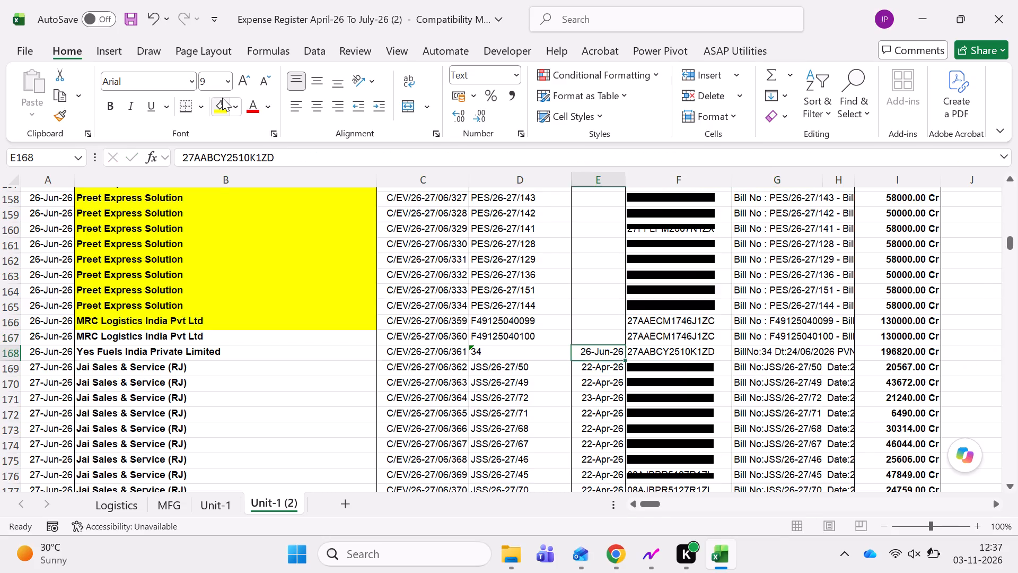
key("Left")
key("Left")
key("Left")
key("Up")
left_click(222, 98)
Select the entire voucher rows from Yes Fuels India Private Limited in row 168 down through Sri Manjunatha Enterprises in row 251.
key("Down")
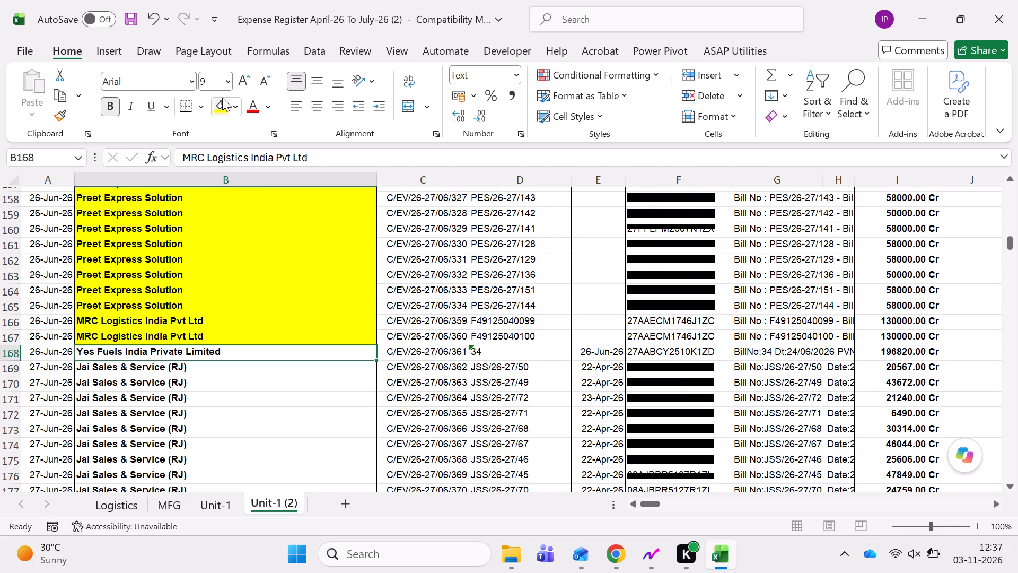
key("shift+space")
key("shift+Down")
key("shift+Down")
key("shift+Down")
key("shift+Down")
key("shift+Down")
key("shift+Down")
key("shift+Down")
key("shift+Down")
key("shift+Down")
key("shift+Down")
key("shift+Down")
key("shift+Down")
key("shift+Down")
key("shift+Down")
key("shift+Down")
key("shift+Down")
key("shift+Down")
key("shift+Down")
key("shift+Down")
key("shift+Down")
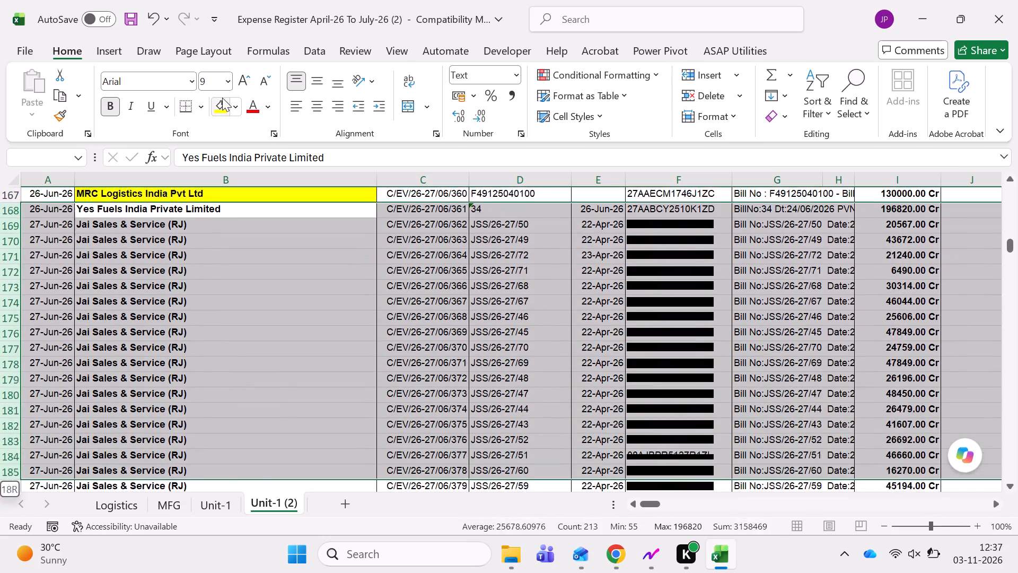
key("shift+Up")
key("shift+Down")
key("shift+Down")
key("shift+Down")
key("shift+Down")
key("shift+Down")
key("shift+Down")
key("shift+Down")
key("shift+Down")
key("shift+Down")
key("shift+Down")
key("shift+Down")
key("shift+Down")
key("shift+Down")
key("shift+Down")
key("shift+Down")
key("shift+Down")
key("shift+Down")
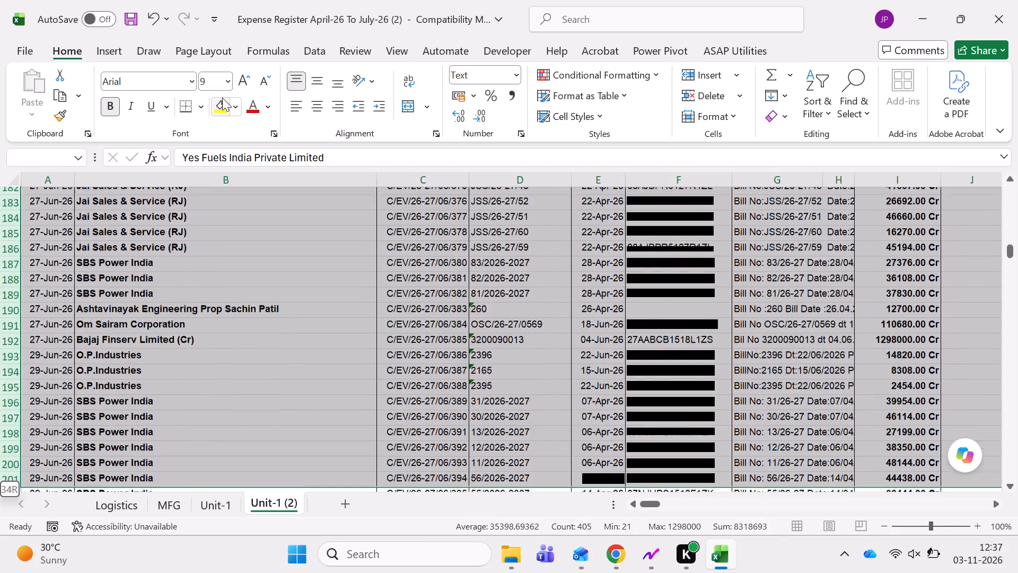
key("shift+Down")
key("shift+Down")
key("shift+Down")
key("shift+Down")
key("shift+Down")
key("shift+Down")
key("shift+Down")
key("shift+Down")
key("shift+Down")
key("shift+Down")
key("shift+Down")
key("shift+Down")
key("shift+Down")
key("shift+Down")
key("shift+Down")
key("shift+Down")
key("shift+Down")
key("shift+Down")
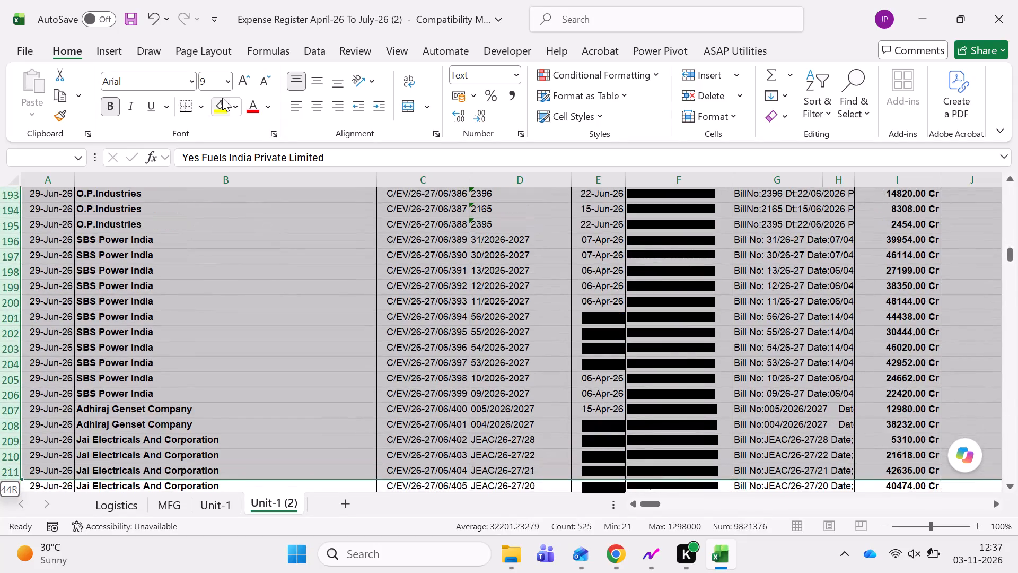
key("shift+Down")
key("shift+Down")
key("shift+Down")
key("shift+Down")
key("shift+Down")
key("shift+Down")
key("shift+Down")
key("shift+Down")
key("shift+Down")
key("shift+Down")
key("shift+Down")
key("shift+Down")
key("shift+Down")
key("shift+Down")
key("shift+Down")
key("shift+Down")
key("shift+Down")
key("shift+Down")
key("shift+Down")
key("shift+Down")
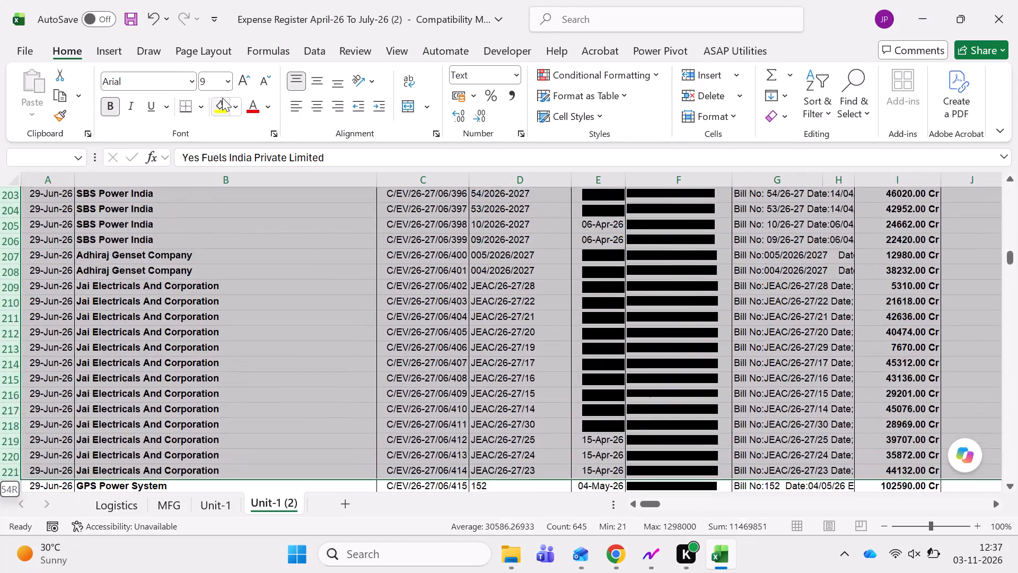
key("shift+Down")
key("shift+Down")
key("shift+Down")
key("shift+Down")
key("shift+Down")
key("shift+Down")
key("shift+Down")
key("shift+Down")
key("shift+Down")
key("shift+Down")
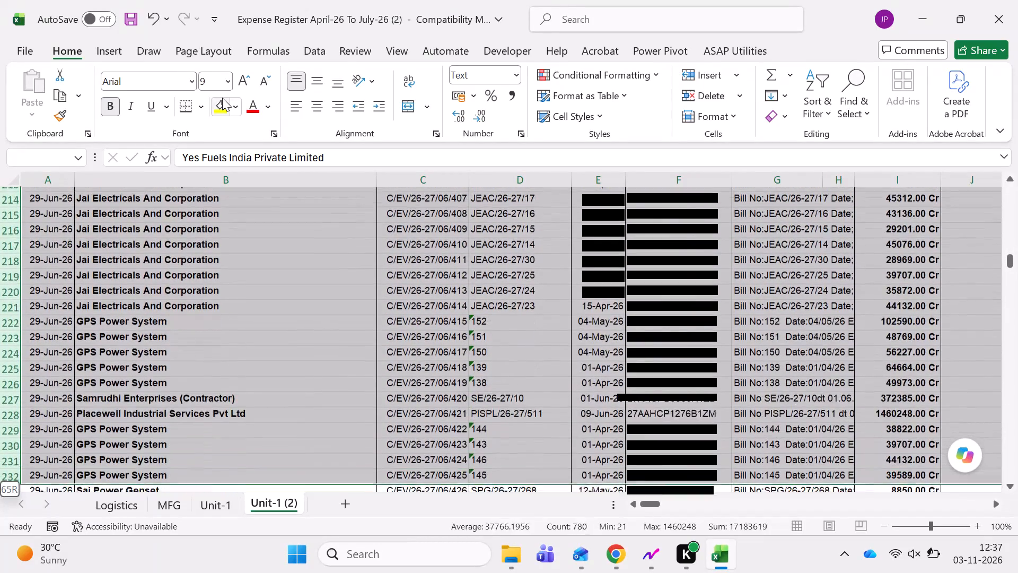
key("shift+Down")
key("shift+Down")
key("shift+Down")
key("shift+Down")
key("shift+Down")
key("shift+Down")
key("shift+Down")
key("shift+Down")
key("shift+Down")
key("shift+Down")
key("shift+Down")
key("shift+Down")
key("shift+Down")
key("shift+Down")
key("shift+Down")
key("shift+Down")
key("shift+Down")
key("shift+Down")
key("shift+Down")
key("shift+Down")
key("shift+Down")
key("shift+Down")
key("shift+Down")
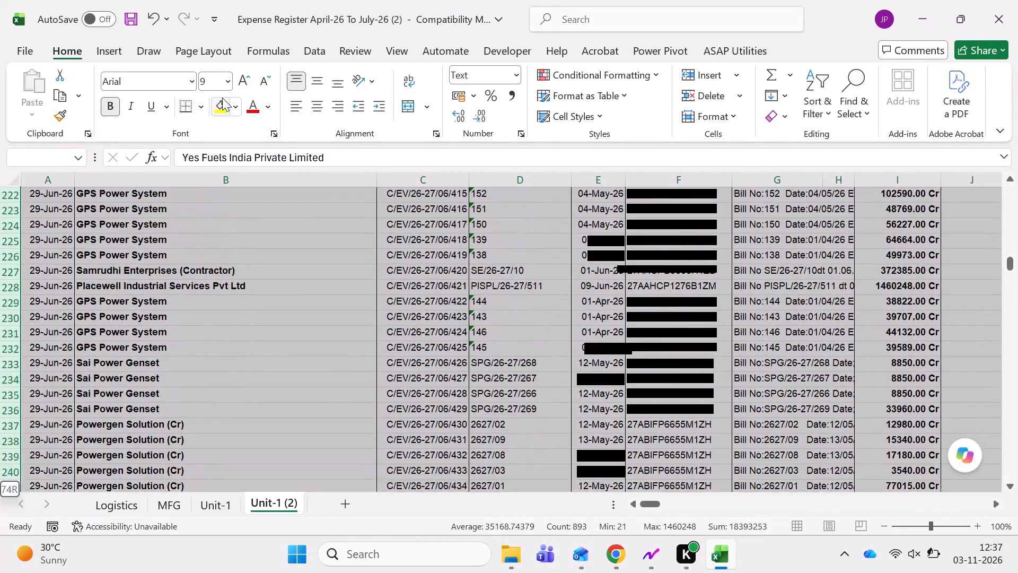
key("shift+Down")
key("shift+Down")
key("shift+Down")
key("shift+Down")
key("shift+Down")
key("shift+Down")
key("shift+Down")
key("shift+Down")
key("shift+Down")
key("shift+Down")
key("shift+Down")
key("shift+Down")
key("shift+Down")
key("shift+Down")
key("shift+Down")
key("shift+Down")
key("shift+Down")
key("shift+Down")
key("shift+Down")
key("shift+Down")
key("shift+Down")
key("shift+Down")
key("shift+Down")
key("shift+Down")
key("shift+Down")
key("shift+Down")
key("shift+Down")
key("shift+Down")
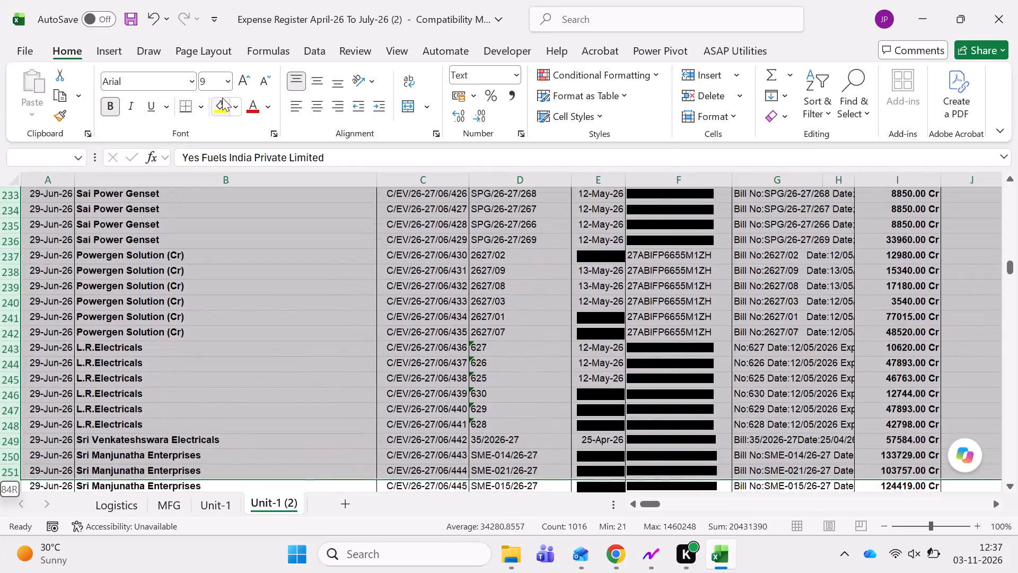
Extend the row selection through D V Brahme & Sons Sales & Service Private Limited (Rental) in row 297 and delete the selected voucher rows.
key("shift+Down")
key("shift+Down")
key("shift+Down")
key("shift+Down")
key("shift+Down")
key("shift+Down")
key("shift+Down")
key("shift+Down")
key("shift+Down")
key("shift+Down")
key("shift+Down")
key("shift+Down")
key("shift+Down")
key("shift+Down")
key("shift+Down")
key("shift+Down")
key("shift+Down")
key("shift+Down")
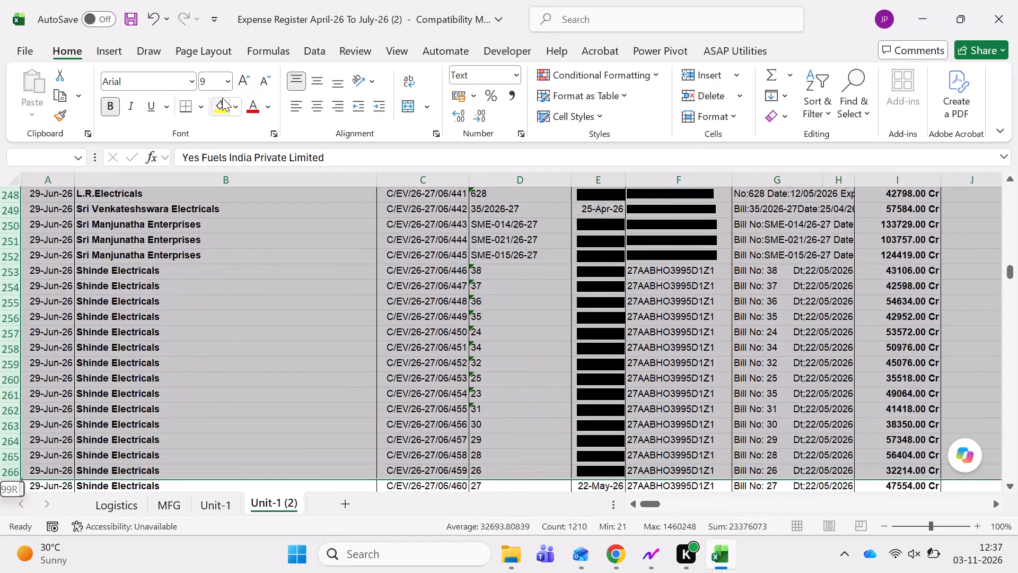
key("shift+Down")
key("shift+Down")
key("shift+Down")
key("shift+Down")
key("shift+Down")
key("shift+Down")
key("shift+Down")
key("shift+Down")
key("shift+Down")
key("shift+Down")
key("shift+Down")
key("shift+Down")
key("shift+Down")
key("shift+Down")
key("shift+Down")
key("shift+Down")
key("shift+Down")
key("shift+Down")
key("shift+Down")
key("shift+Down")
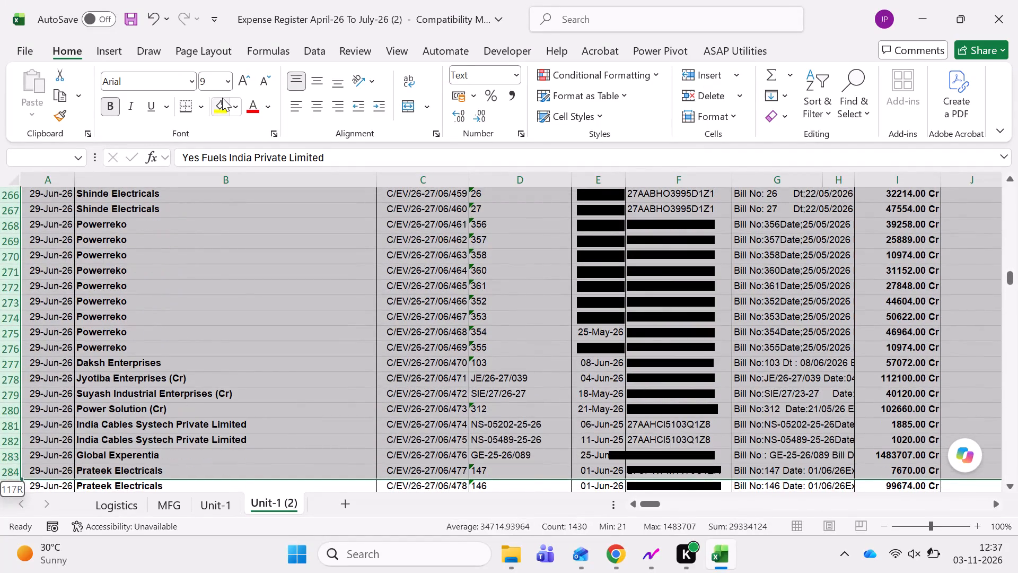
key("shift+Up")
key("shift+Up")
key("shift+Down")
key("shift+Down")
key("shift+Down")
key("shift+Down")
key("shift+Down")
key("shift+Down")
key("shift+Down")
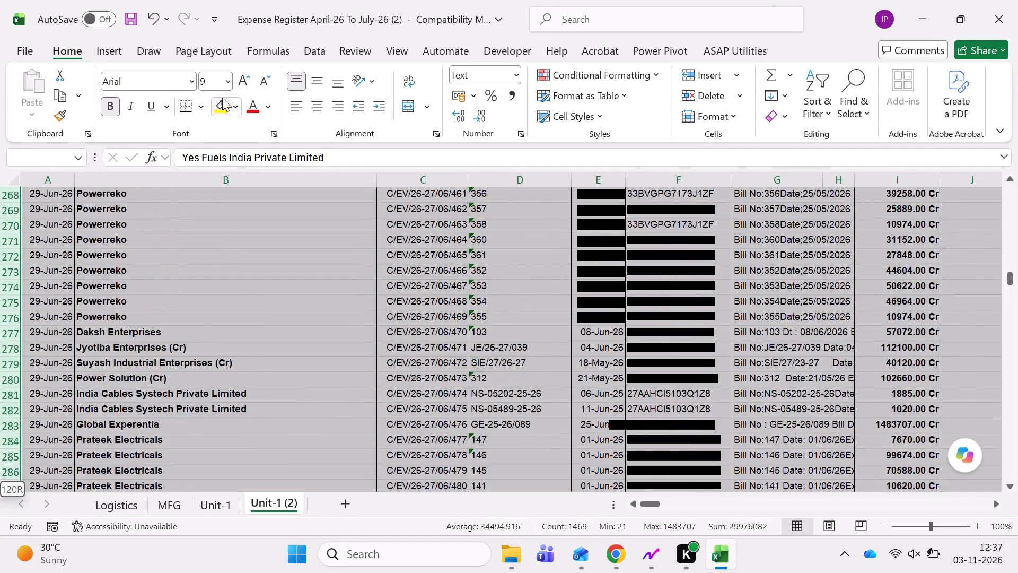
key("shift+Down")
key("shift+Down")
key("shift+Down")
key("shift+Down")
key("shift+Down")
key("shift+Down")
key("shift+Down")
key("shift+Down")
key("shift+Down")
key("shift+Down")
key("shift+Down")
key("shift+Down")
key("shift+Down")
key("shift+Down")
key("shift+Down")
key("shift+Down")
key("shift+Down")
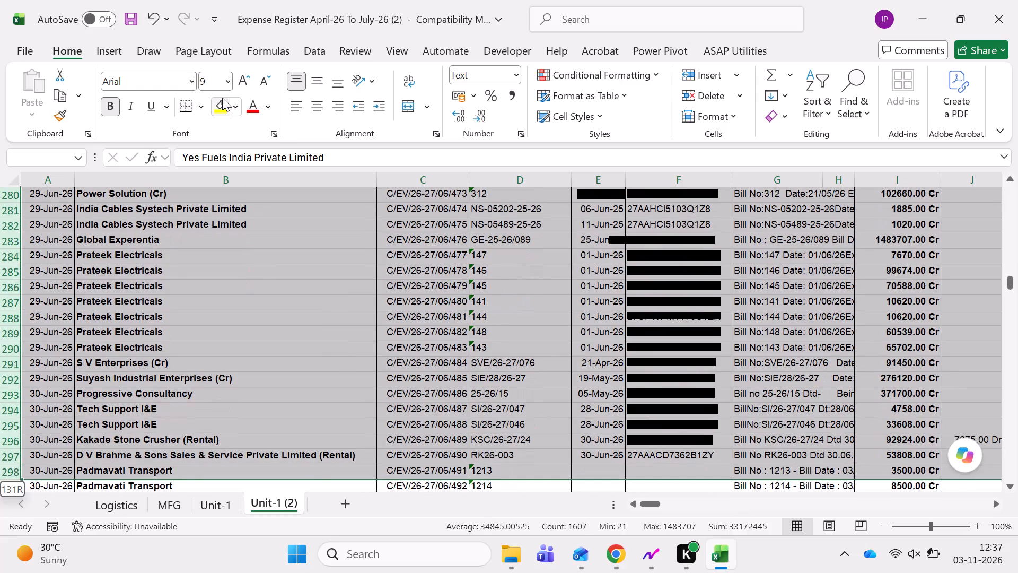
key("shift+Up")
key("shift+Up")
key("shift+Up")
key("shift+Down")
key("shift+Down")
key("ctrl+minus")
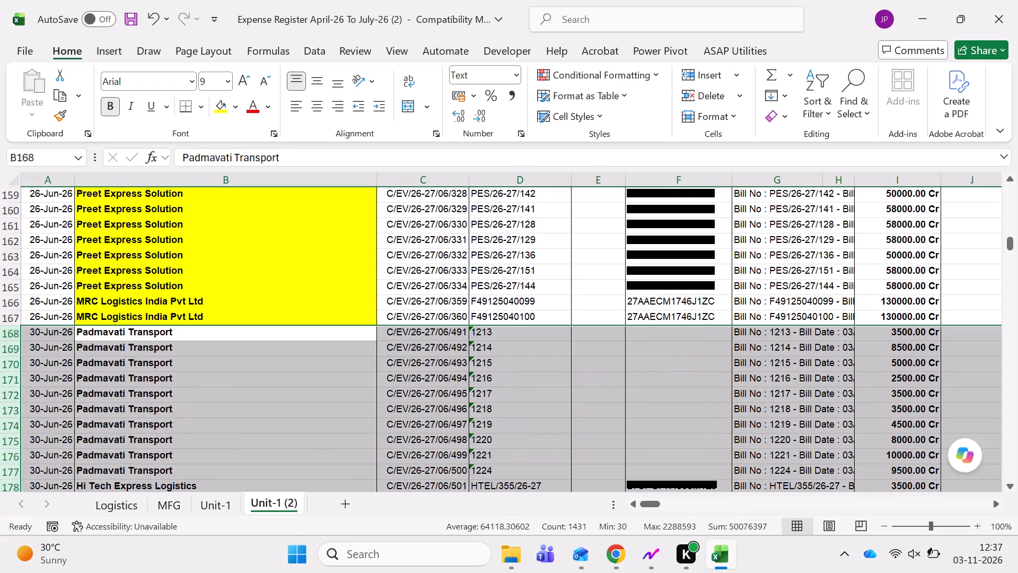
Select the entire voucher rows from Padmavati Transport bill 1213 in row 168 down through GSEM Services bill GSEM/26-27/039 in row 244.
left_click(142, 327)
left_click(154, 334)
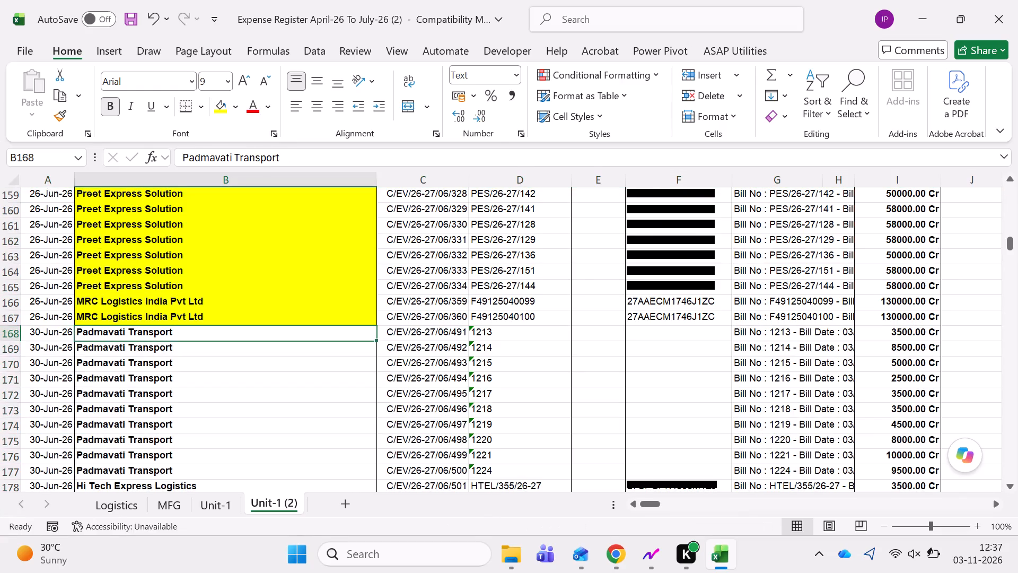
key("shift+space")
key("shift+Down")
key("shift+Down")
key("shift+Down")
key("shift+Down")
key("shift+Down")
key("shift+Down")
key("shift+Down")
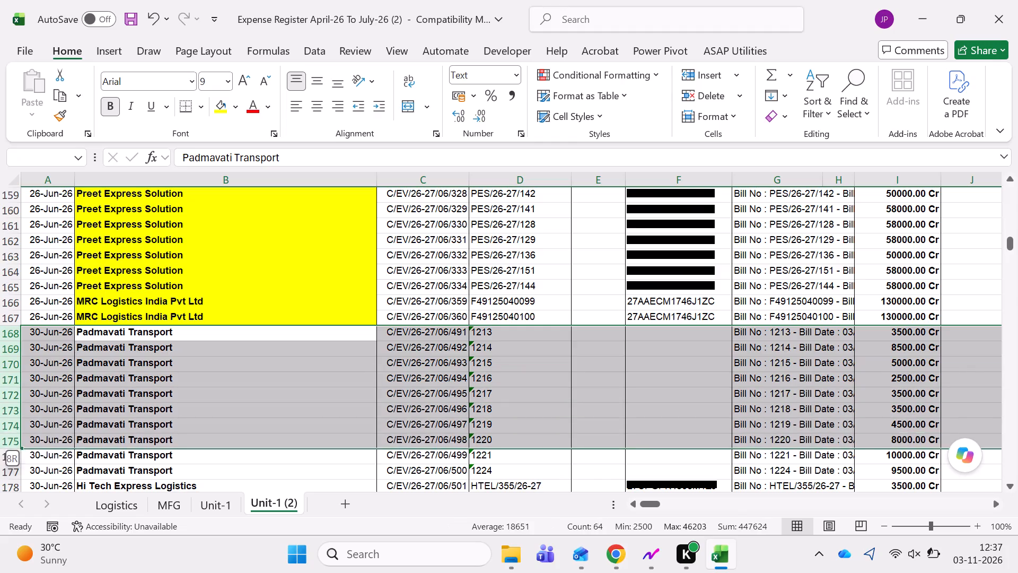
key("shift+Down")
key("shift+Down")
key("shift+Down")
key("shift+Down")
key("shift+Down")
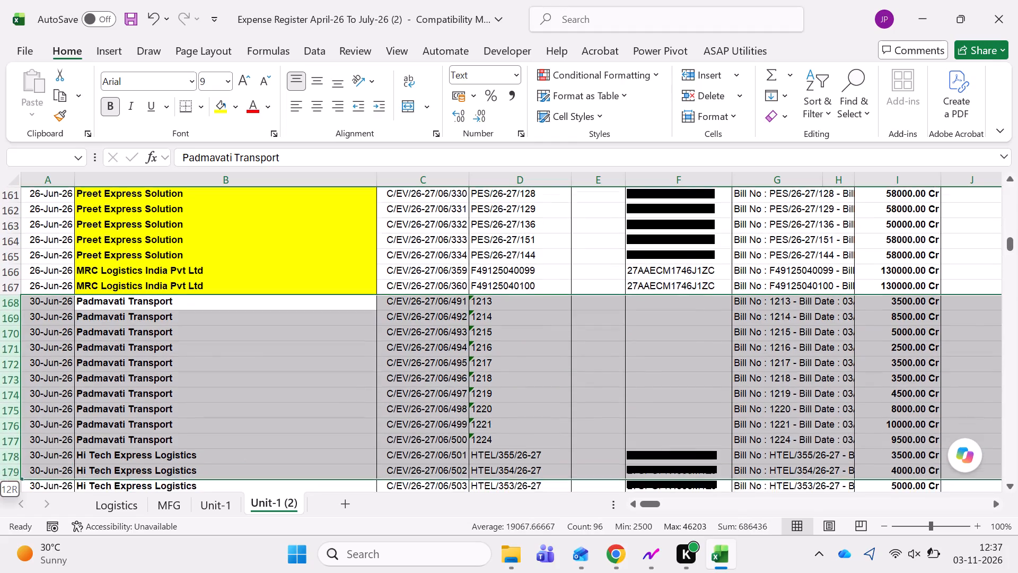
key("shift+Down")
key("shift+Down")
key("shift+Down")
key("shift+Down")
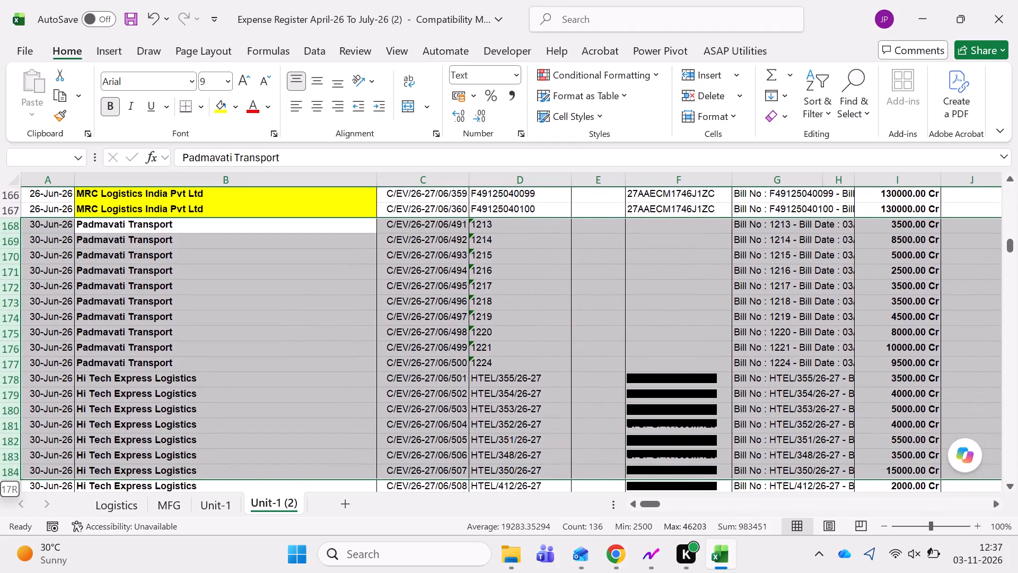
key("shift+Down")
key("shift+Down")
key("shift+Down")
key("shift+Down")
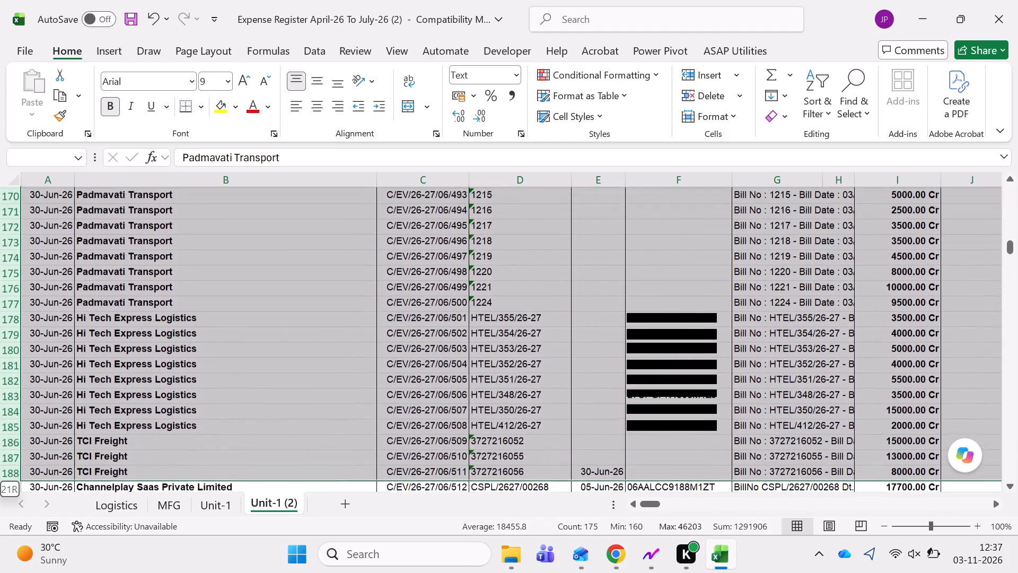
key("shift+Up")
key("shift+Up")
key("shift+Down")
key("shift+Down")
key("shift+Down")
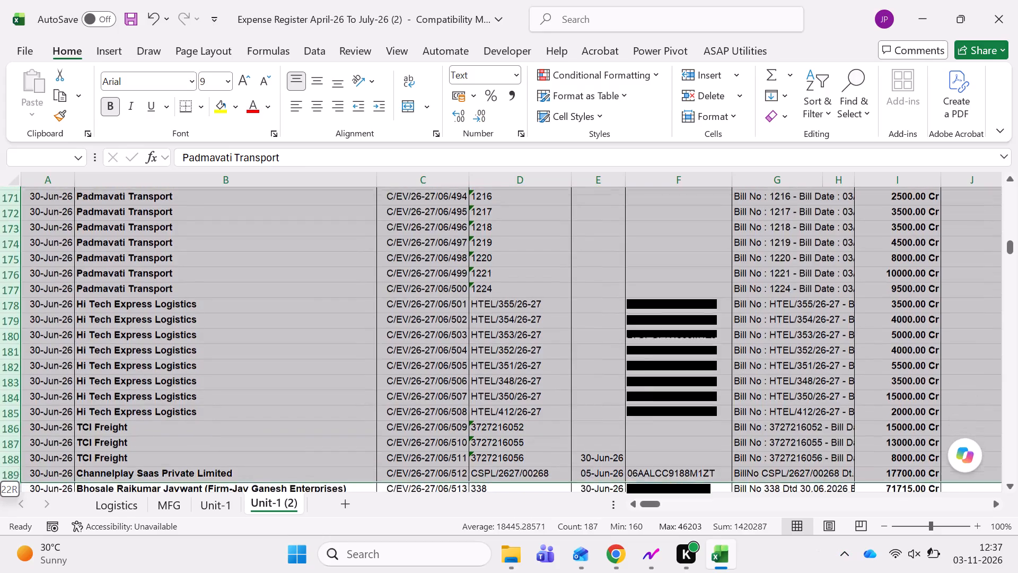
key("shift+Down")
key("shift+Down")
key("shift+Down")
key("shift+Down")
key("shift+Down")
key("shift+Down")
key("shift+Down")
key("shift+Down")
key("shift+Down")
key("shift+Down")
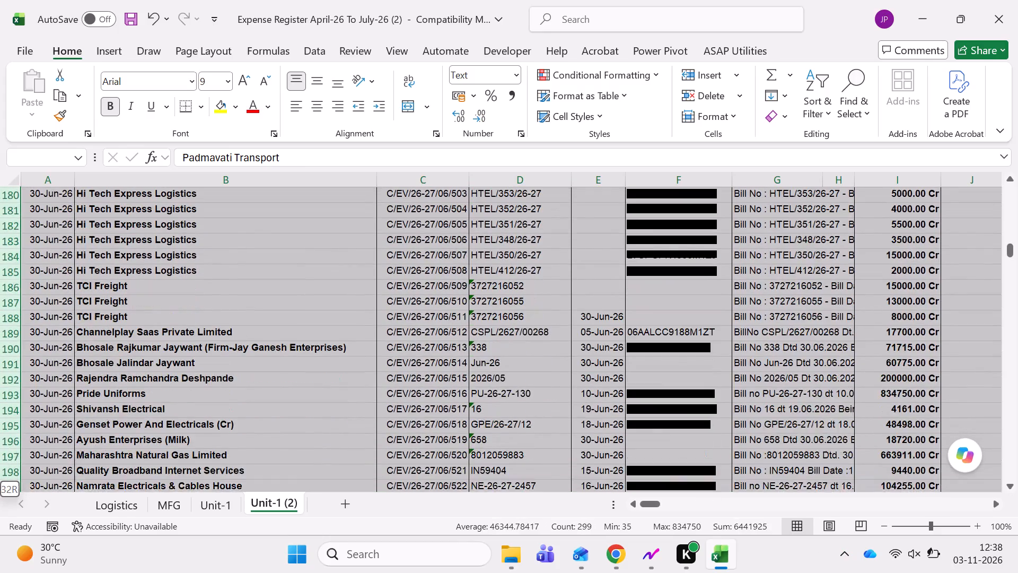
key("shift+Down")
key("shift+Down")
key("shift+Down")
key("shift+Down")
key("shift+Down")
key("shift+Down")
key("shift+Down")
key("shift+Down")
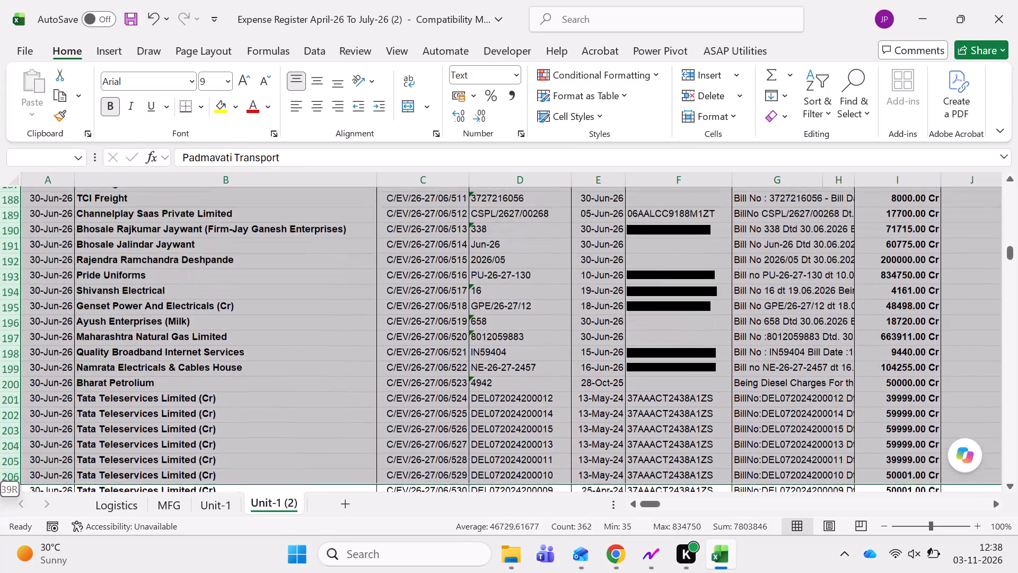
key("shift+Down")
key("shift+Down")
key("shift+Down")
key("shift+Down")
key("shift+Down")
key("shift+Down")
key("shift+Down")
key("shift+Down")
key("shift+Down")
key("shift+Down")
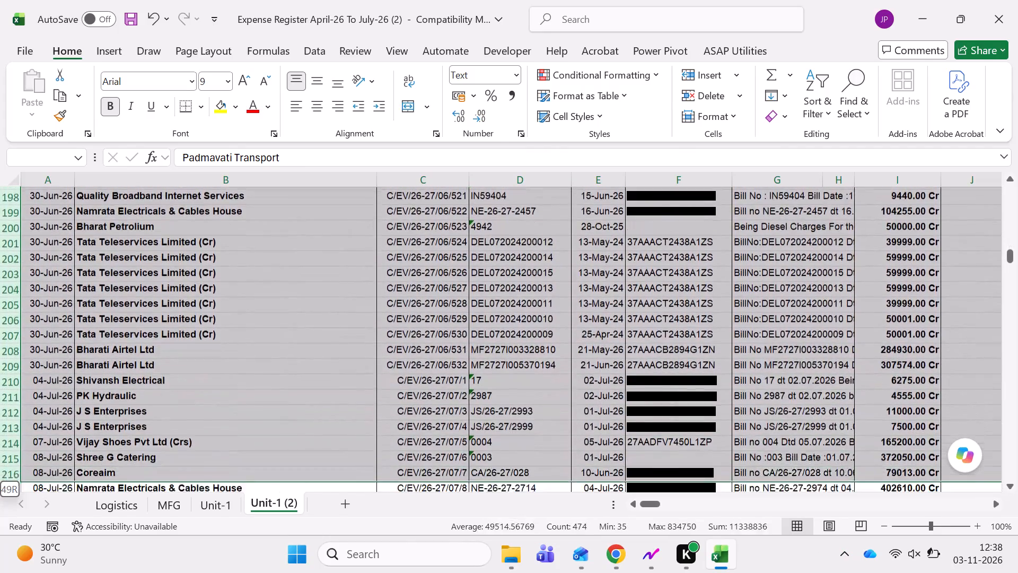
key("shift+Down")
key("shift+Down")
key("shift+Down")
key("shift+Down")
key("shift+Down")
key("shift+Down")
key("shift+Down")
key("shift+Down")
key("shift+Down")
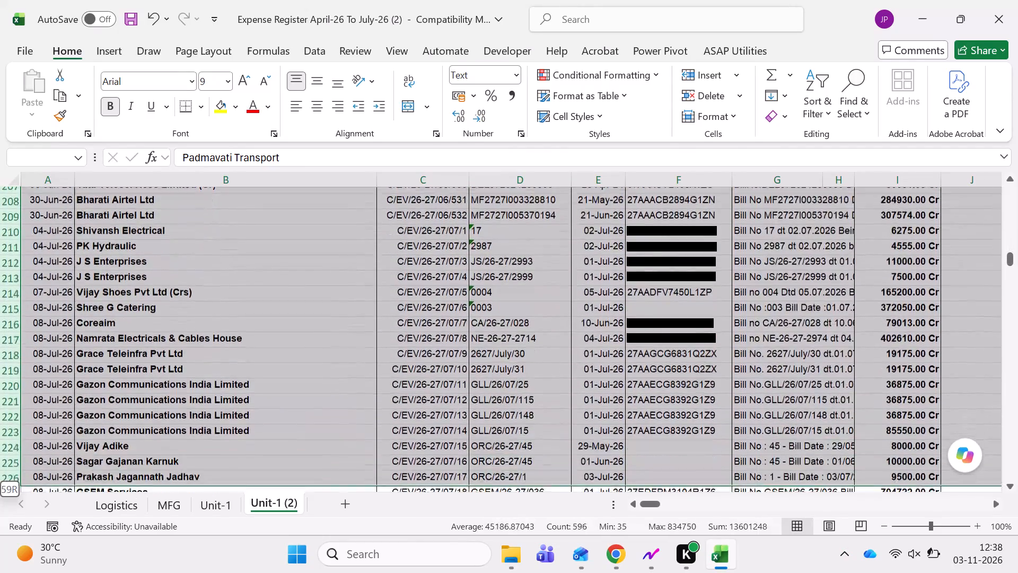
key("shift+Down")
key("shift+Down")
key("shift+Down")
key("shift+Down")
key("shift+Down")
key("shift+Down")
key("shift+Down")
key("shift+Down")
key("shift+Down")
key("shift+Down")
key("shift+Down")
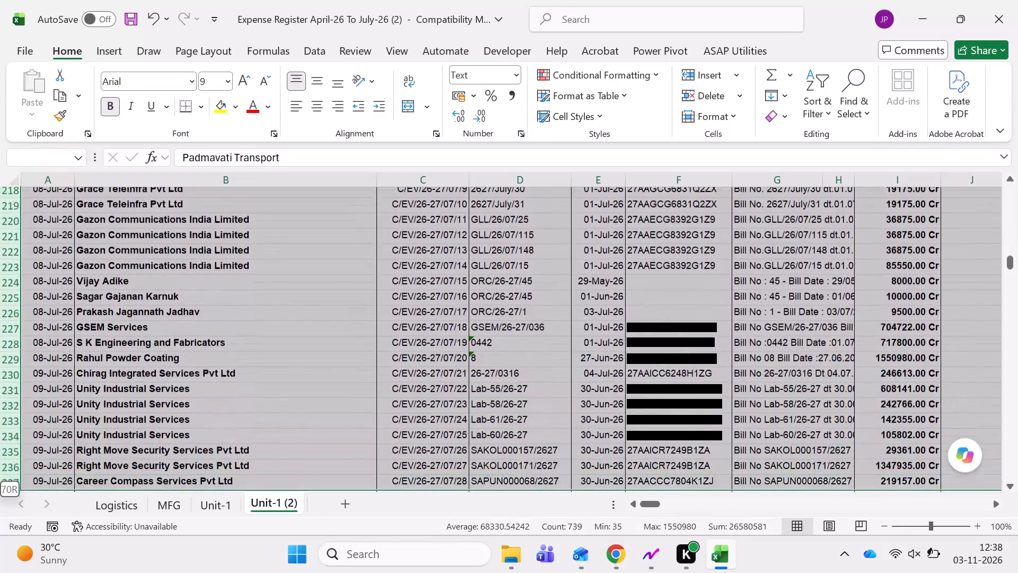
key("shift+Down")
key("shift+Down")
key("shift+Down")
key("shift+Down")
key("shift+Down")
key("shift+Down")
key("shift+Down")
key("shift+Down")
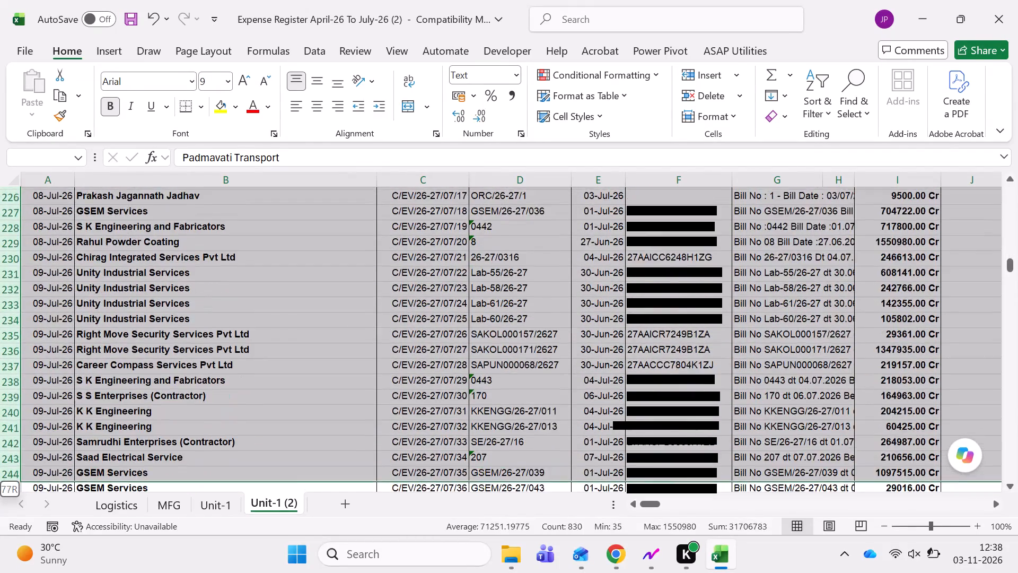
Extend the row selection from GSEM Services in row 244 down through Memane Enterprises (Cr) in row 379, voucher C/EV/26-27/07/170.
key("shift+Down")
key("shift+Down")
key("shift+Down")
key("shift+Down")
key("shift+Down")
key("shift+Down")
key("shift+Down")
key("shift+Down")
key("shift+Down")
key("shift+Down")
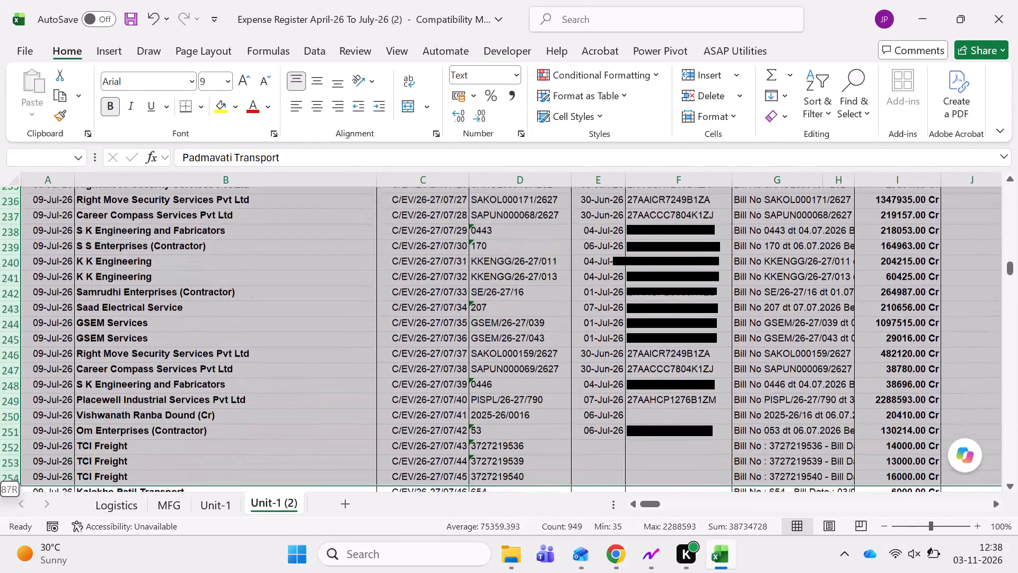
key("shift+Down")
key("shift+Up")
key("shift+Up")
key("shift+Up")
key("shift+Up")
key("shift+Up")
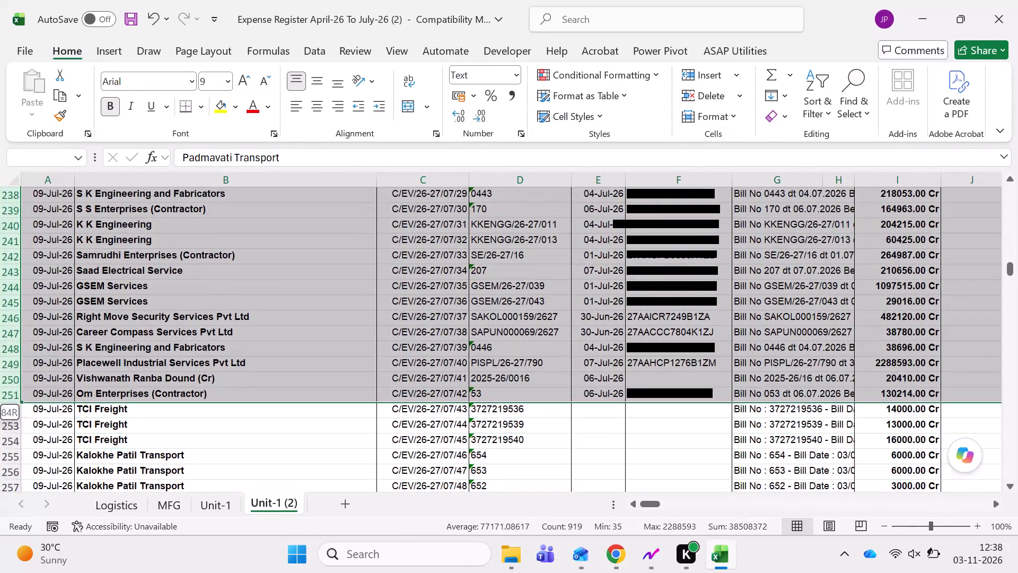
key("shift+Down")
key("shift+Down")
key("shift+Down")
key("shift+Down")
key("shift+Down")
key("shift+Down")
key("shift+Down")
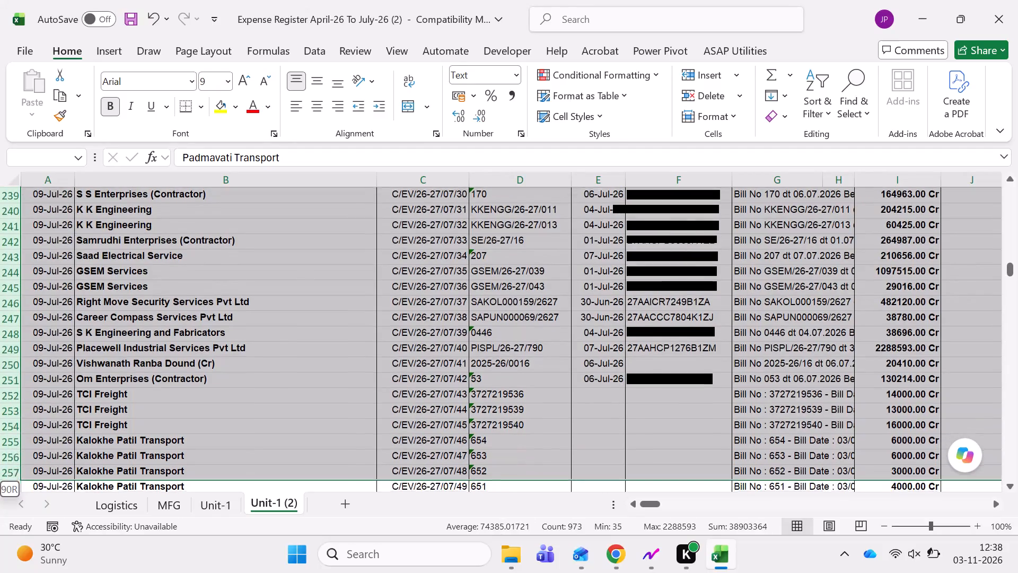
key("shift+Down")
key("shift+Down")
key("shift+Down")
key("shift+Down")
key("shift+Down")
key("shift+Down")
key("shift+Down")
key("shift+Down")
key("shift+Down")
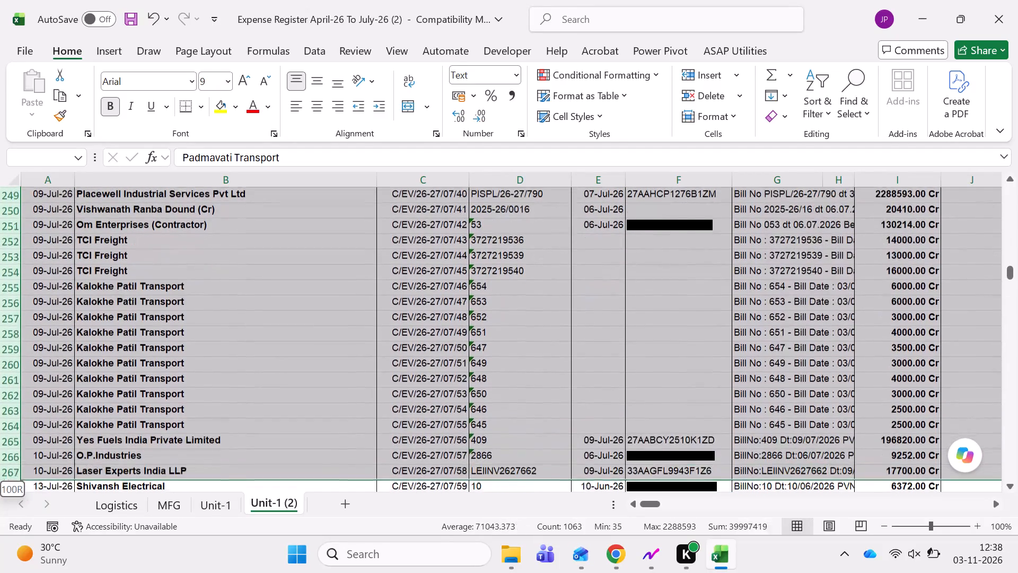
key("shift+Up")
key("shift+Up")
key("shift+Up")
key("shift+Down")
key("shift+Down")
key("shift+Down")
key("shift+Down")
key("shift+Down")
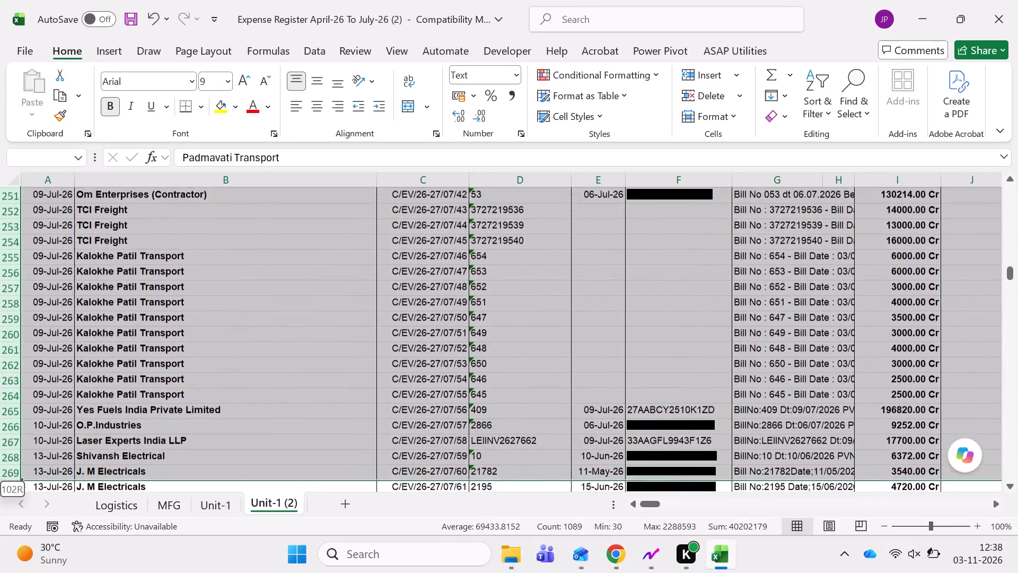
key("shift+Down")
key("shift+Down")
key("shift+Down")
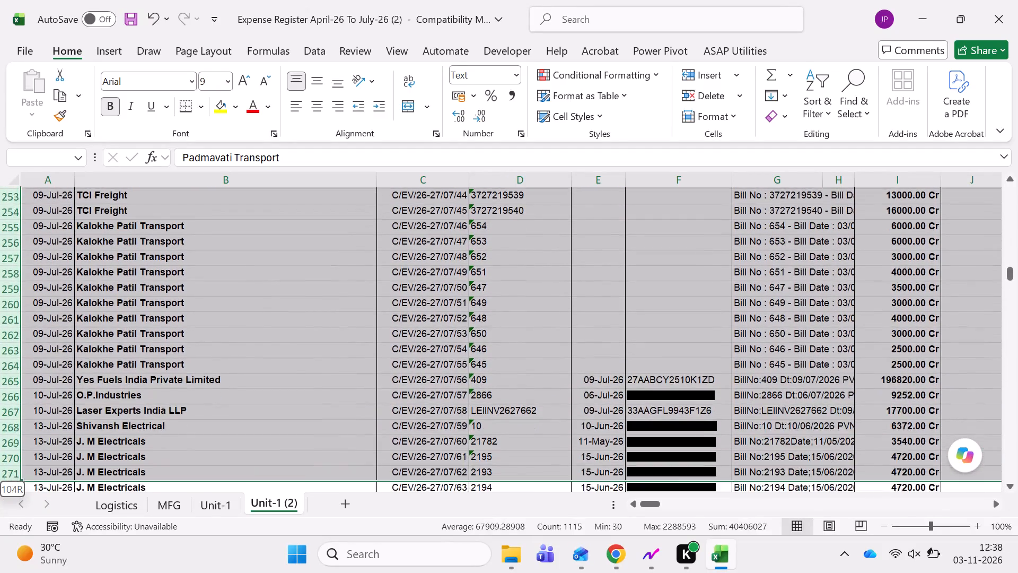
key("shift+Down")
key("shift+Down")
key("shift+Down")
key("shift+Down")
key("shift+Down")
key("shift+Down")
key("shift+Down")
key("shift+Down")
key("shift+Down")
key("shift+Down")
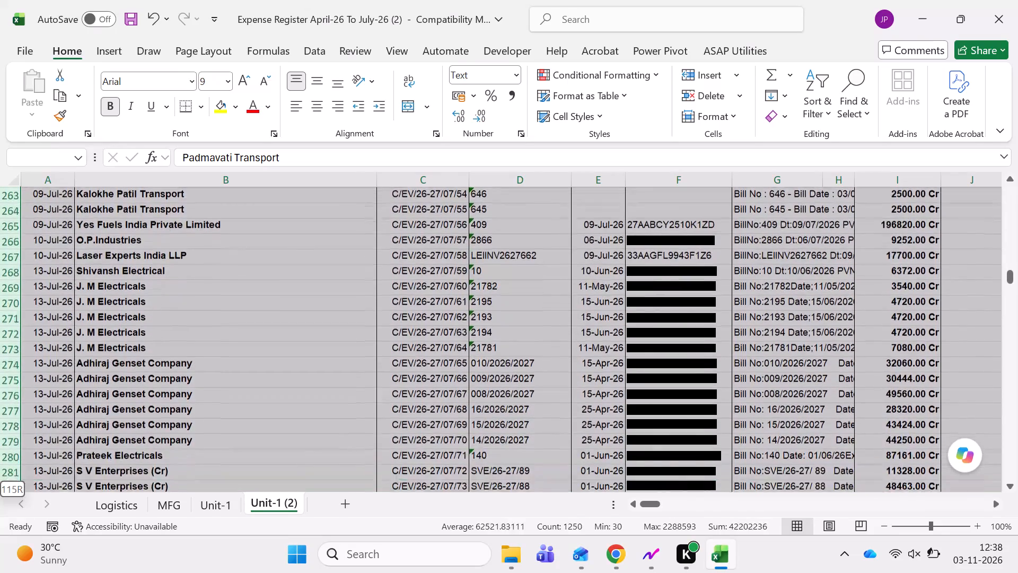
key("shift+Down")
key("shift+Down")
key("shift+Down")
key("shift+Down")
key("shift+Down")
key("shift+Down")
key("shift+Down")
key("shift+Down")
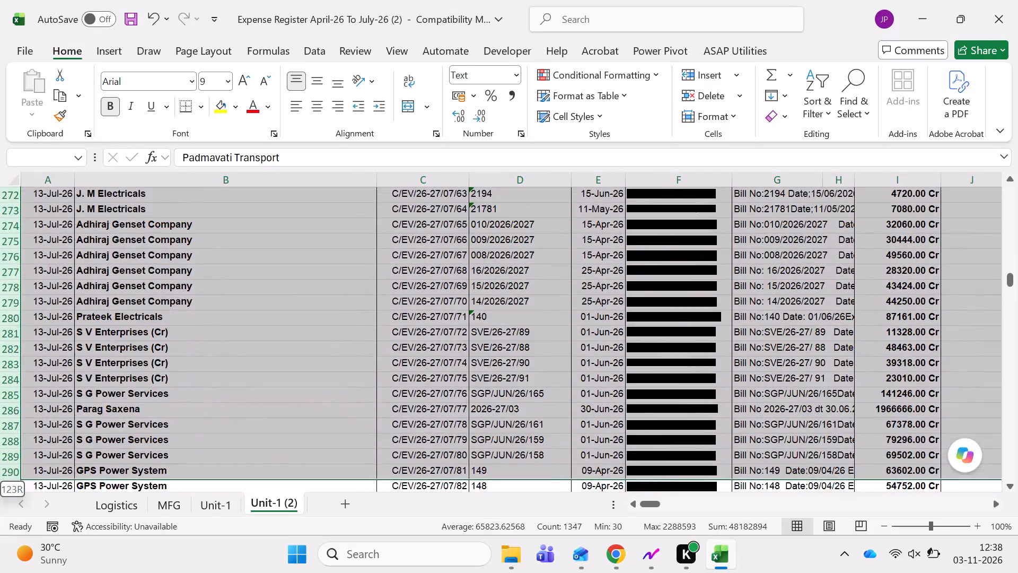
key("shift+Down")
key("shift+Down")
key("shift+Down")
key("shift+Down")
key("shift+Down")
key("shift+Down")
key("shift+Down")
key("shift+Down")
key("shift+Down")
key("shift+Down")
key("shift+Down")
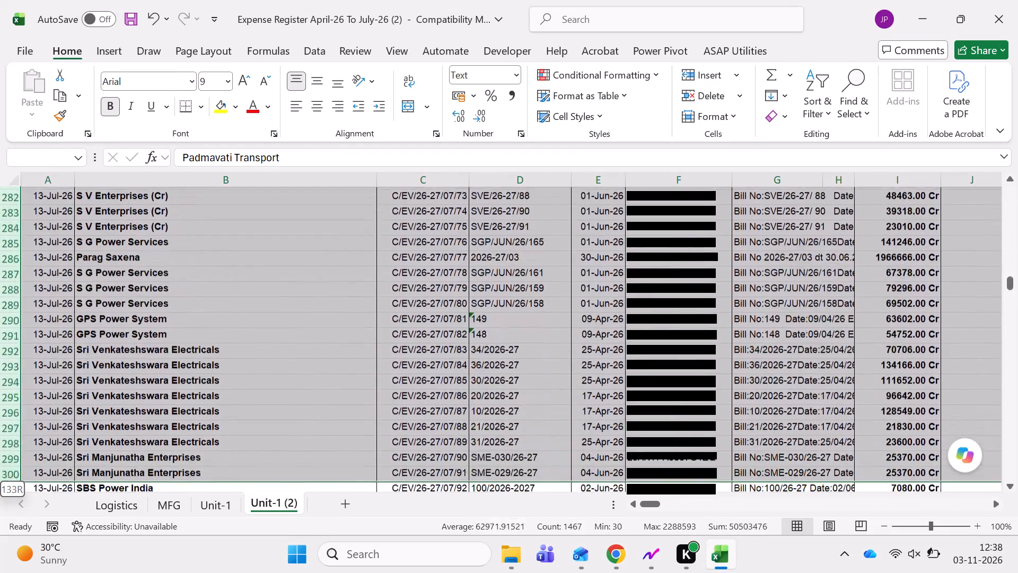
key("shift+Down")
key("shift+Down")
key("shift+Down")
key("shift+Down")
key("shift+Down")
key("shift+Down")
key("shift+Down")
key("shift+Down")
key("shift+Down")
key("shift+Down")
key("shift+Down")
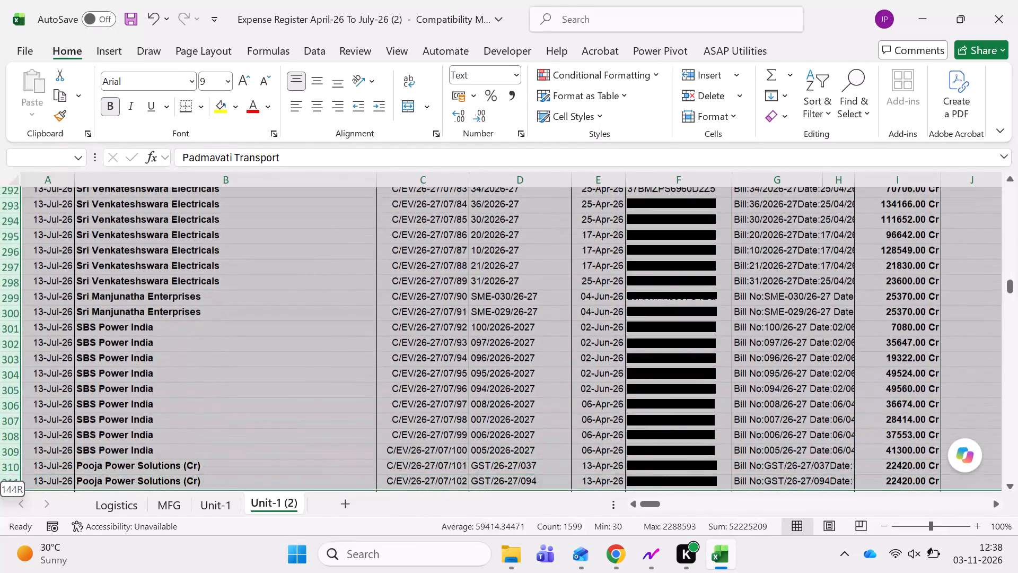
key("shift+Down")
key("shift+Down")
key("shift+Down")
key("shift+Down")
key("shift+Down")
key("shift+Down")
key("shift+Down")
key("shift+Down")
key("shift+Down")
key("shift+Down")
key("shift+Down")
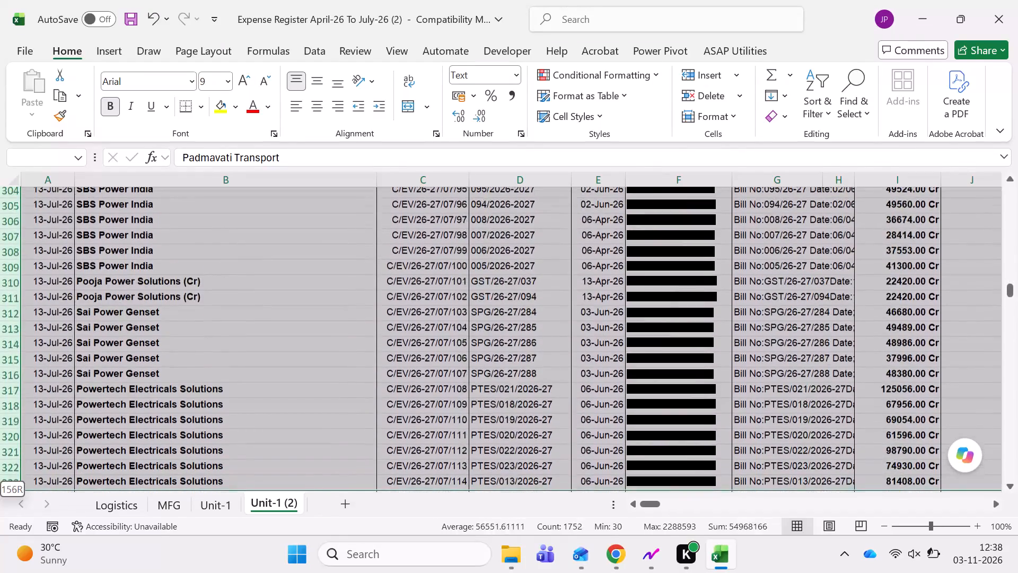
key("shift+Down")
key("shift+Down")
key("shift+Down")
key("shift+Down")
key("shift+Down")
key("shift+Down")
key("shift+Down")
key("shift+Down")
key("shift+Down")
key("shift+Down")
key("shift+Down")
key("shift+Down")
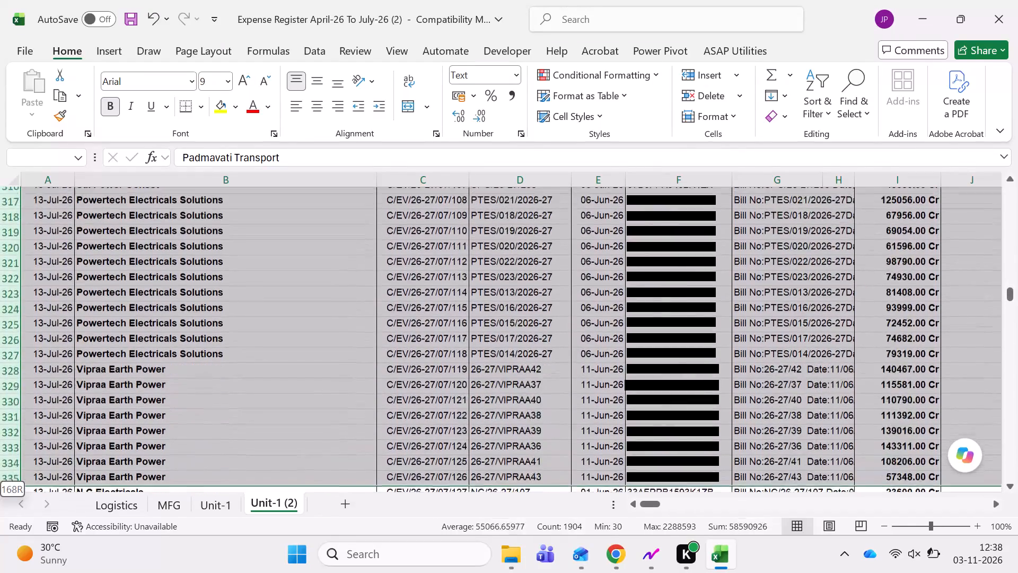
key("shift+Down")
key("shift+Down")
key("shift+Down")
key("shift+Down")
key("shift+Down")
key("shift+Down")
key("shift+Down")
key("shift+Down")
key("shift+Down")
key("shift+Down")
key("shift+Down")
key("shift+Down")
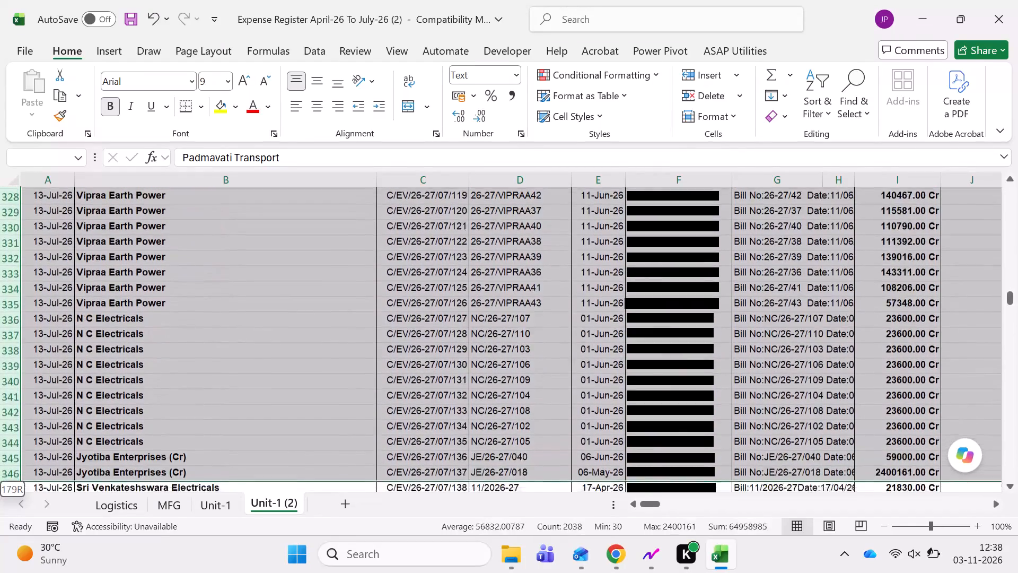
key("shift+Down")
key("shift+Down")
key("shift+Down")
key("shift+Down")
key("shift+Down")
key("shift+Down")
key("shift+Down")
key("shift+Down")
key("shift+Down")
key("shift+Down")
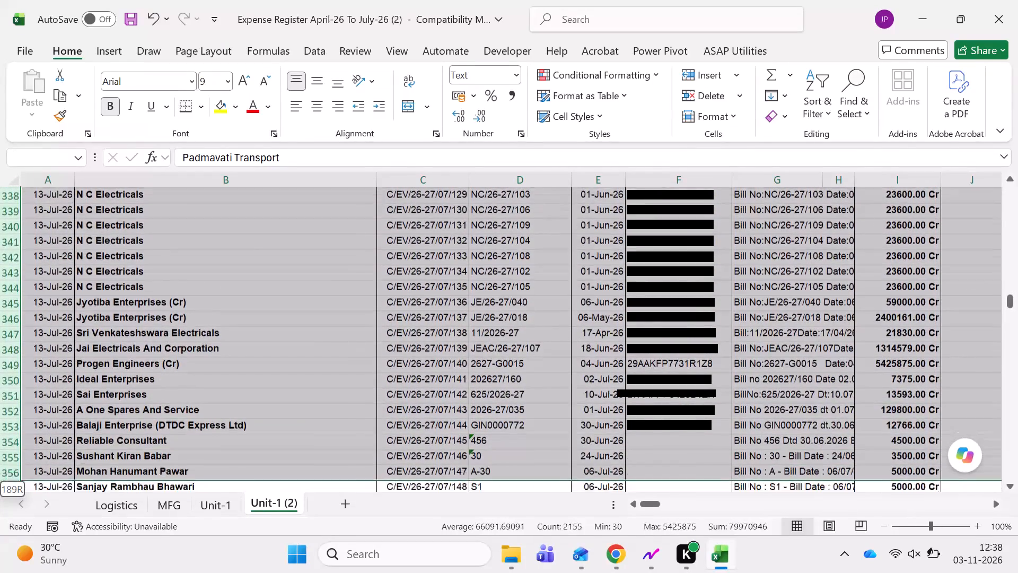
key("shift+Down")
key("shift+Down")
key("shift+Down")
key("shift+Down")
key("shift+Down")
key("shift+Down")
key("shift+Down")
key("shift+Down")
key("shift+Down")
key("shift+Down")
key("shift+Down")
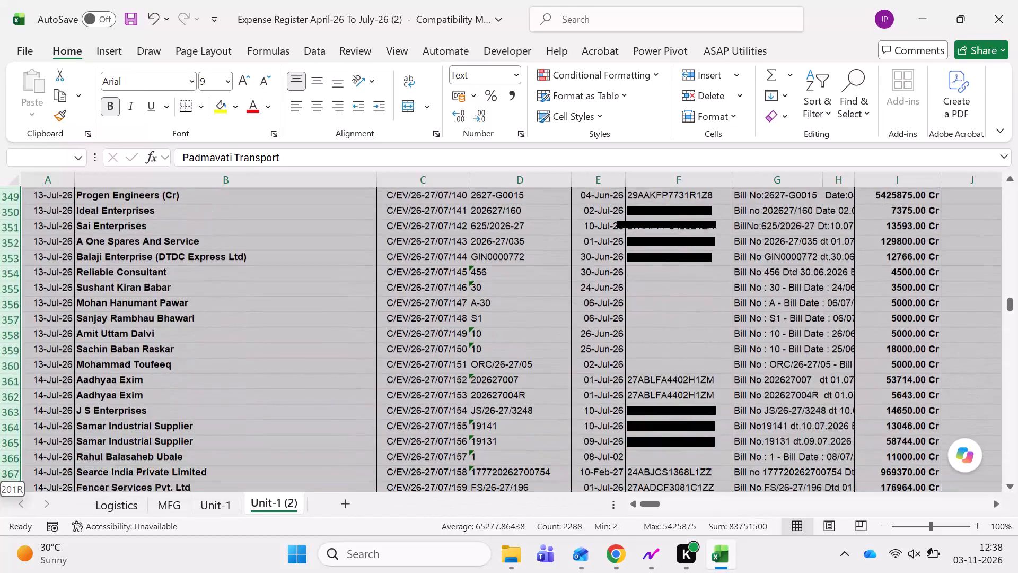
key("shift+Down")
key("shift+Down")
key("shift+Down")
key("shift+Down")
key("shift+Down")
key("shift+Down")
key("shift+Down")
key("shift+Down")
key("shift+Down")
key("shift+Down")
key("shift+Down")
key("shift+Down")
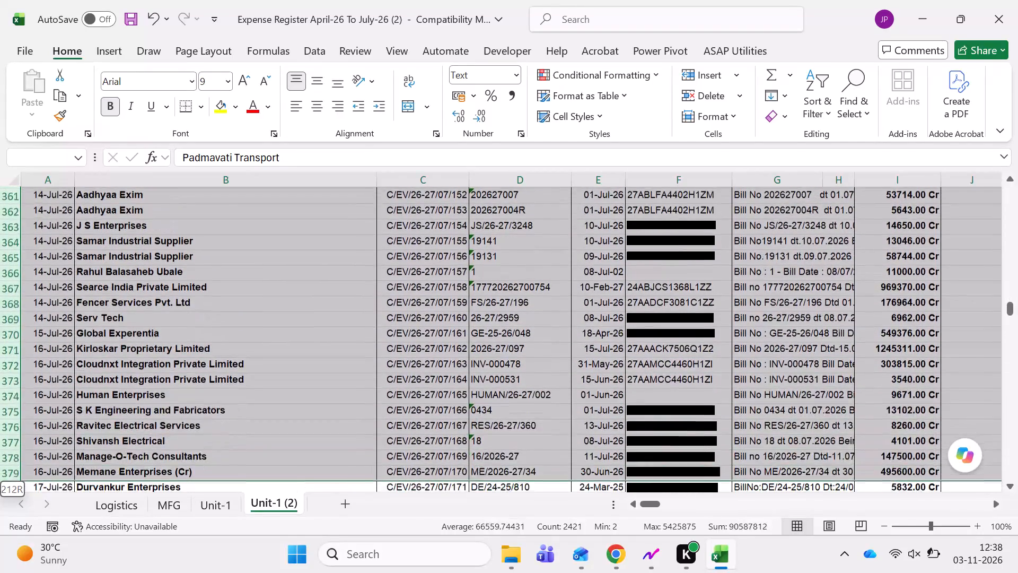
Extend the row selection down through row 414, voucher C/EV/26-27/07/205, just above Hi Tech Express Logistics, and delete the selected voucher rows.
key("shift+Down")
key("shift+Down")
key("shift+Down")
key("shift+Down")
key("shift+Down")
key("shift+Down")
key("shift+Down")
key("shift+Down")
key("shift+Down")
key("shift+Down")
key("shift+Down")
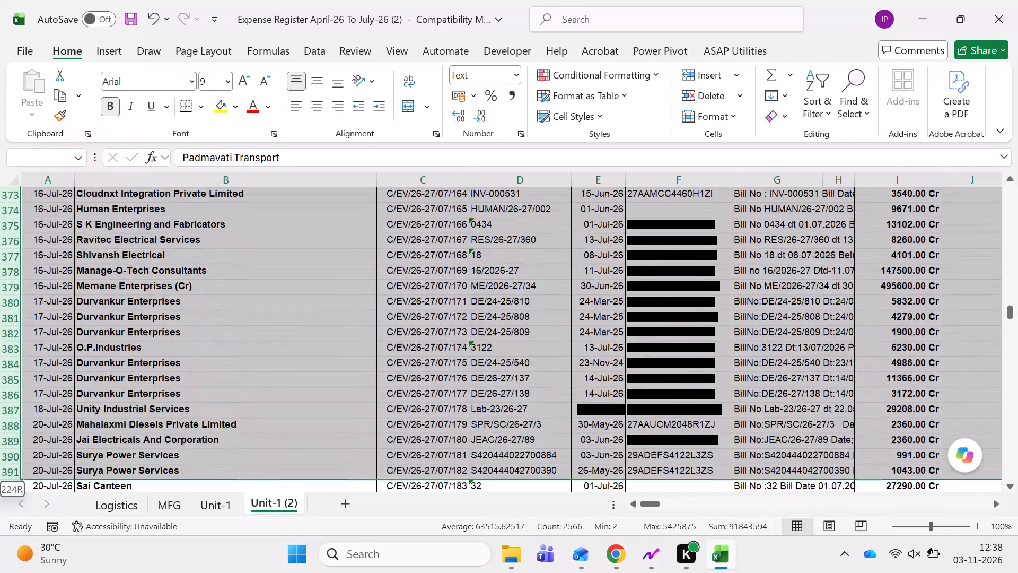
key("shift+Down")
key("shift+Down")
key("shift+Down")
key("shift+Down")
key("shift+Down")
key("shift+Down")
key("shift+Down")
key("shift+Down")
key("shift+Down")
key("shift+Down")
key("shift+Down")
key("shift+Down")
key("shift+Down")
key("shift+Down")
key("shift+Down")
key("shift+Down")
key("shift+Down")
key("shift+Down")
key("shift+Down")
key("shift+Down")
key("shift+Down")
key("shift+Down")
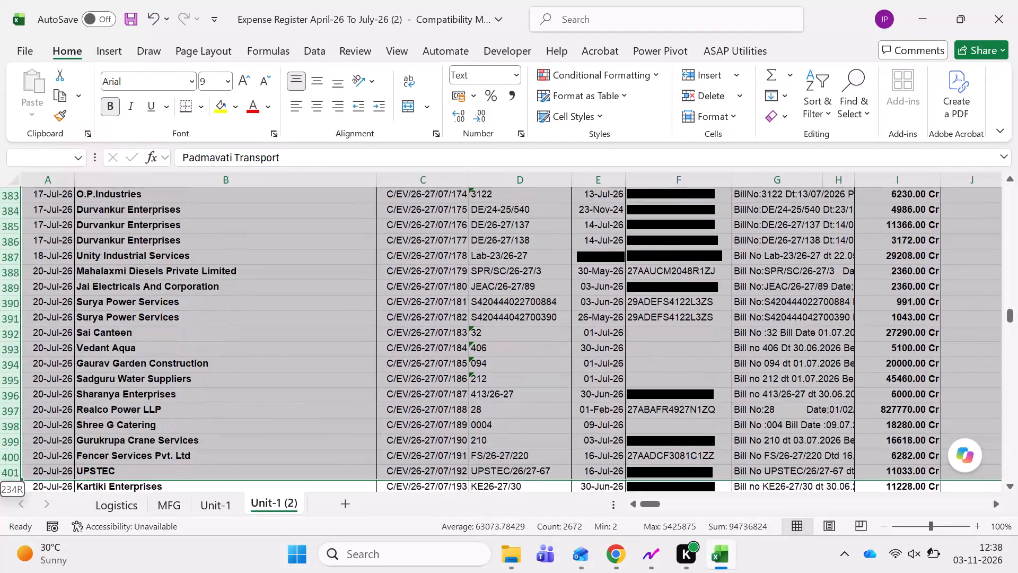
key("shift+Down")
key("shift+Down")
key("shift+Down")
key("shift+Down")
key("shift+Down")
key("shift+Down")
key("shift+Down")
key("shift+Down")
key("shift+Down")
key("shift+Down")
key("shift+Down")
key("shift+Down")
key("shift+Down")
key("shift+Down")
key("shift+Down")
key("shift+Down")
key("shift+Down")
key("shift+Down")
key("shift+Down")
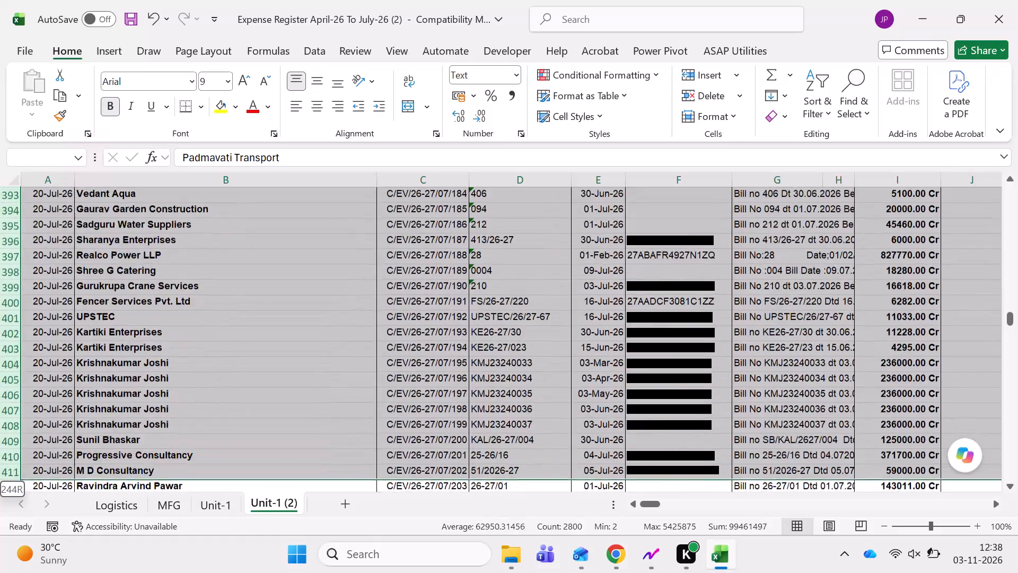
key("shift+Down")
key("shift+Up")
key("shift+Up")
key("shift+Up")
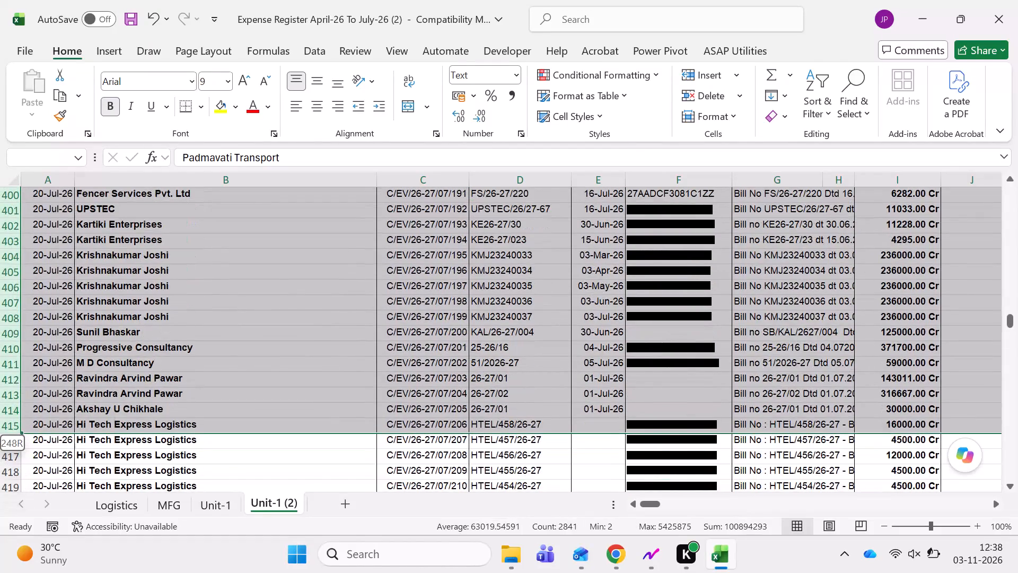
key("shift+Up")
key("shift+Down")
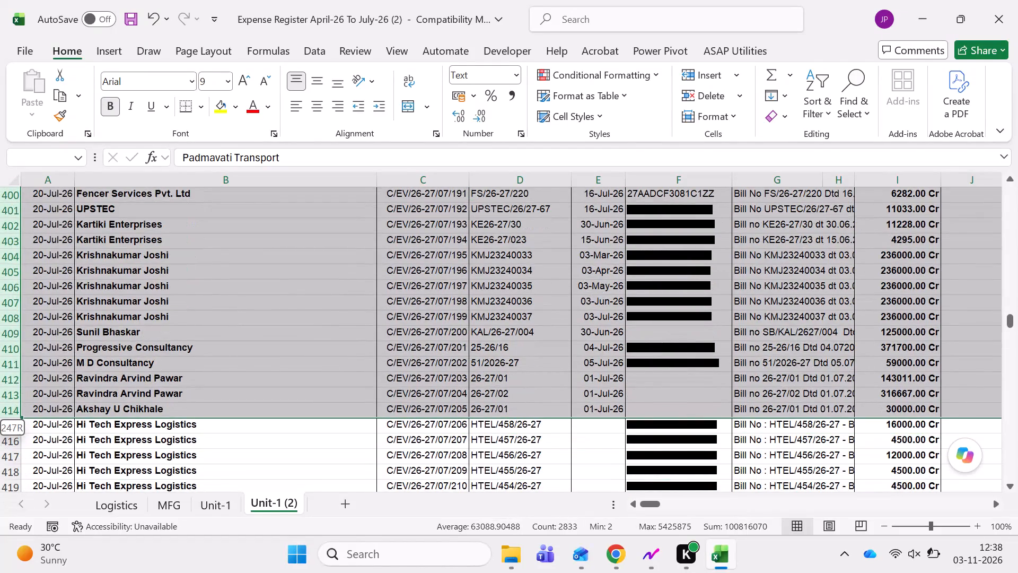
key("shift+Down")
key("shift+Down")
key("shift+Down")
key("shift+Down")
key("shift+Down")
key("shift+Down")
key("shift+Up")
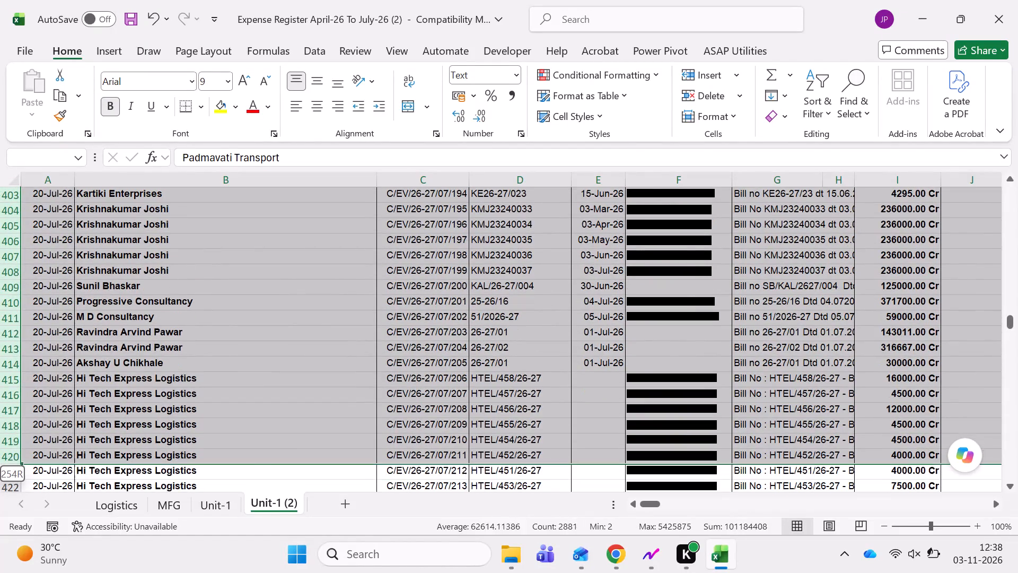
key("shift+Up")
key("shift+Up")
key("shift+Up")
key("shift+Up")
key("shift+Up")
key("shift+Up")
key("shift+Up")
key("shift+Down")
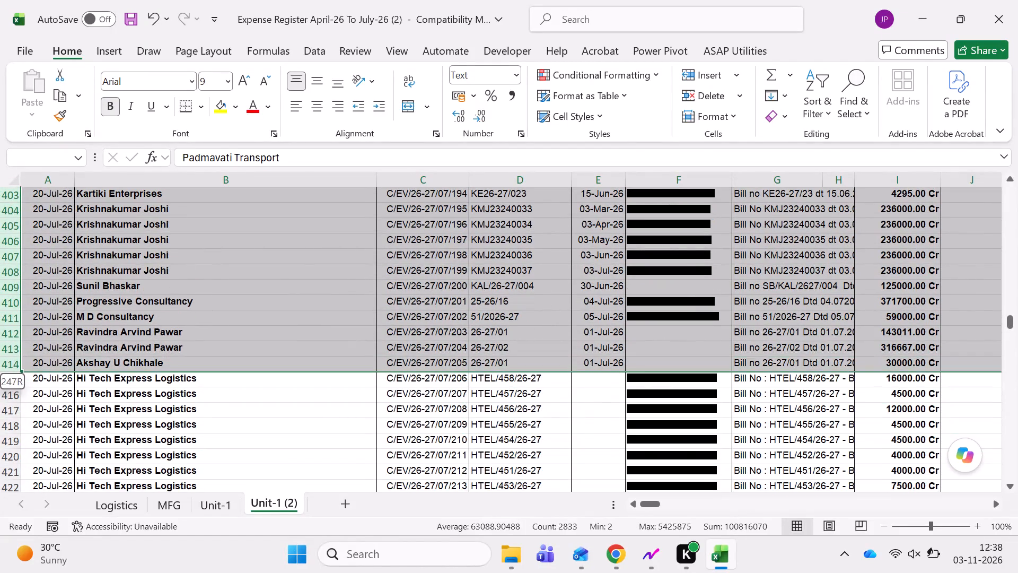
key("ctrl+minus")
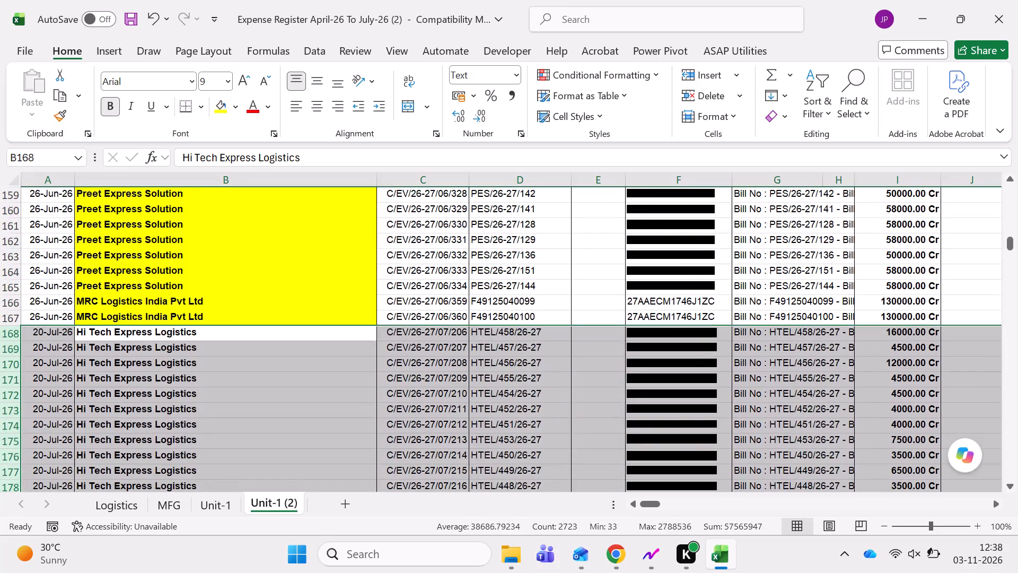
Check the narrations of the Hi Tech Express Logistics bills HTEL/458/26-27, HTEL/457/26-27 and HTEL/456/26-27 in rows 168 to 170.
double_click(154, 334)
key("Right")
key("Escape")
key("Right")
key("Right")
key("Right")
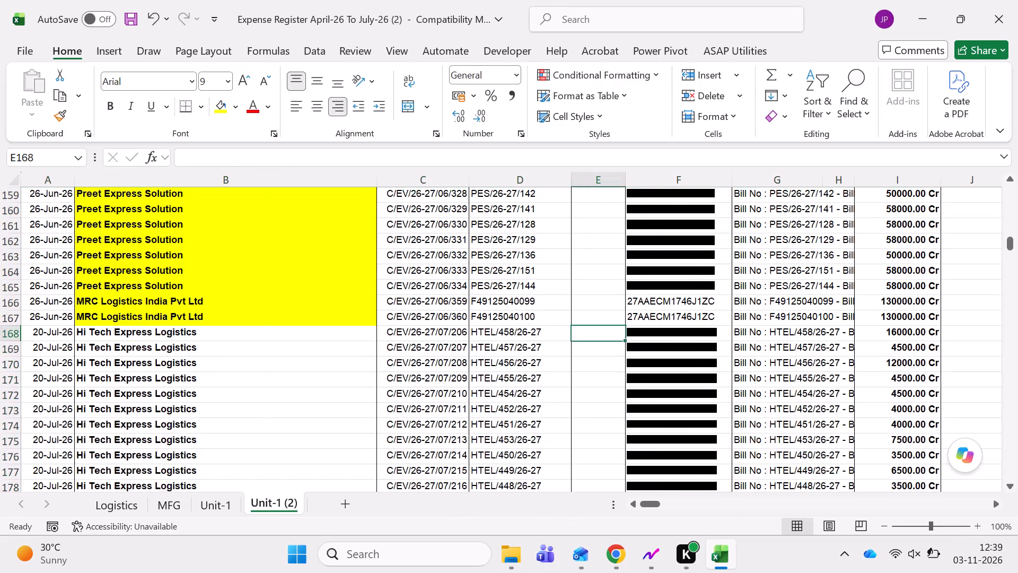
key("Right")
key("Right")
key("F2")
key("Return")
key("F2")
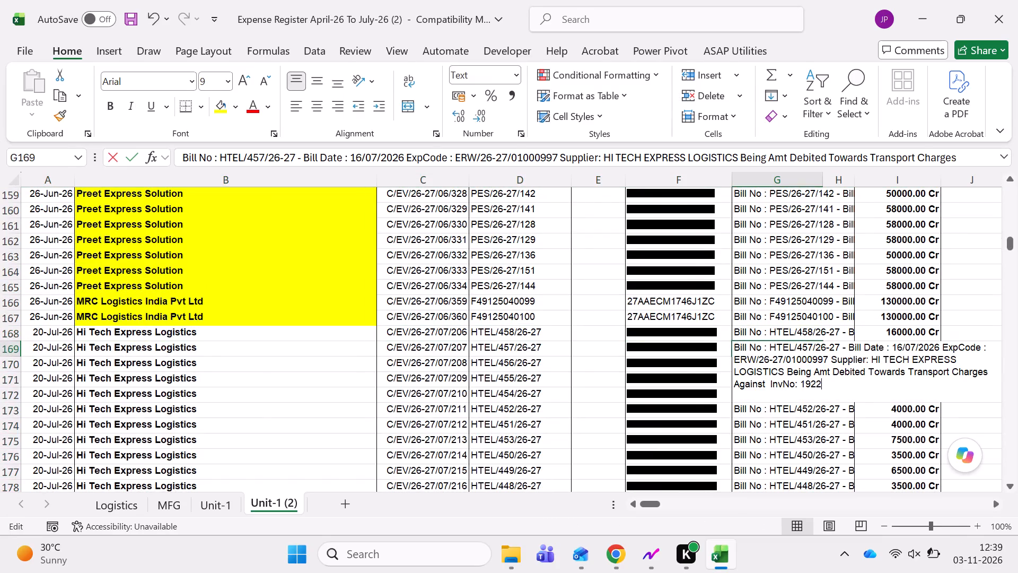
key("Return")
key("F2")
key("Return")
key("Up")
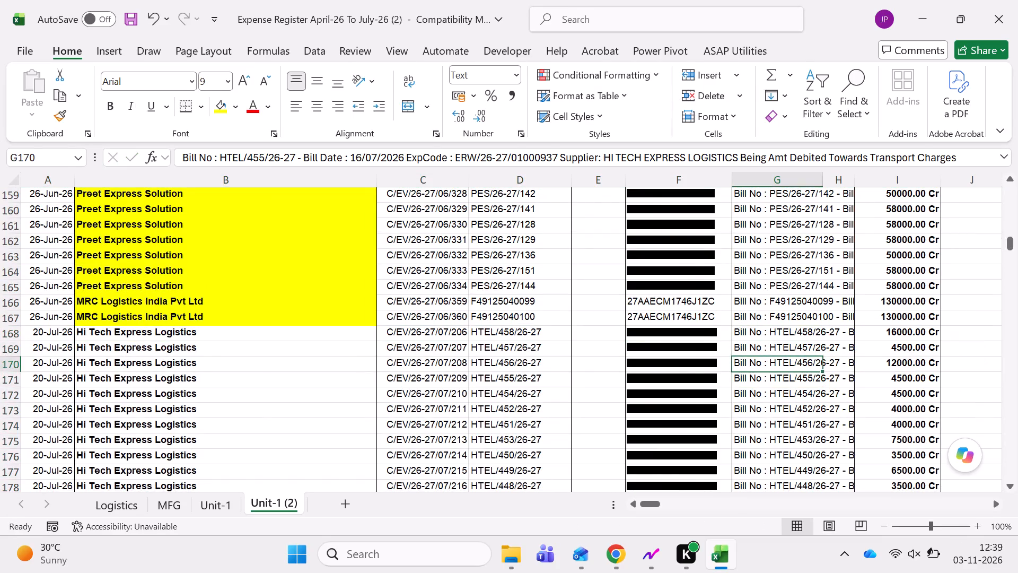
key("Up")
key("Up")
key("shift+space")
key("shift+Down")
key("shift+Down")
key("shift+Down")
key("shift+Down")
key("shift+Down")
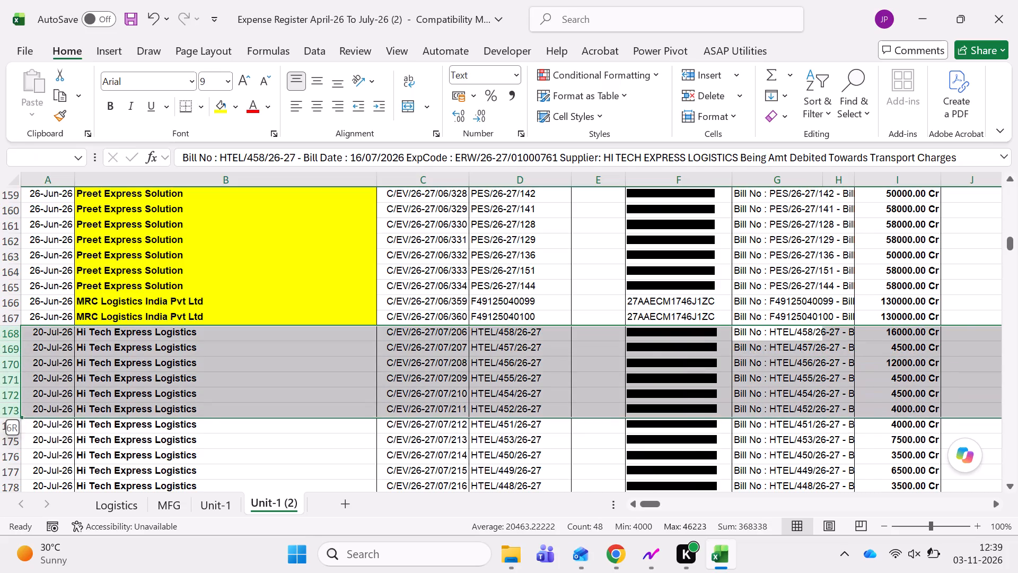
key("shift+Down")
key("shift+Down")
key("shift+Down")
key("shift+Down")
Recheck the narration of Hi Tech Express Logistics bill HTEL/456/26-27 in row 170.
key("Down")
key("Down")
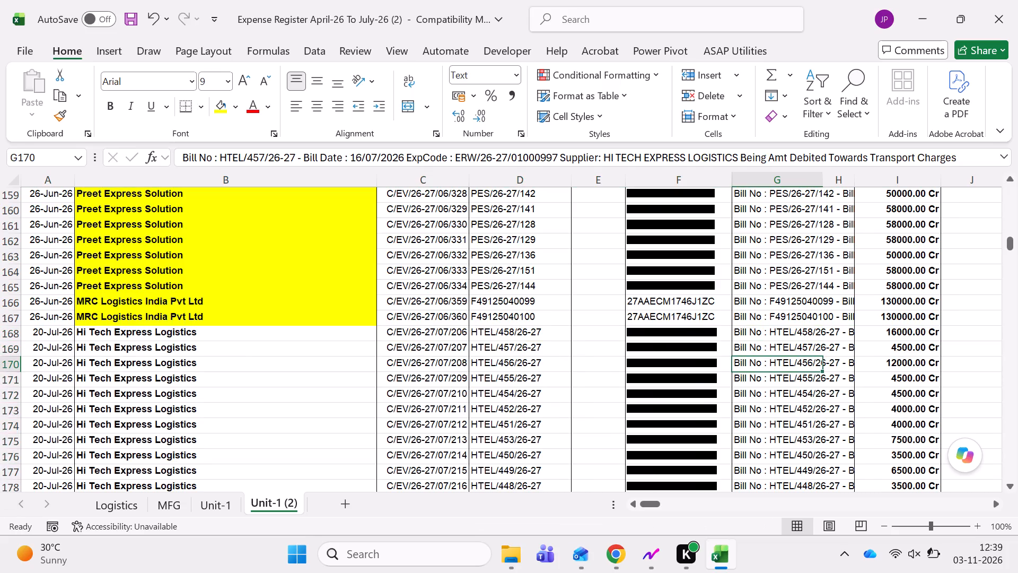
key("F2")
key("Return")
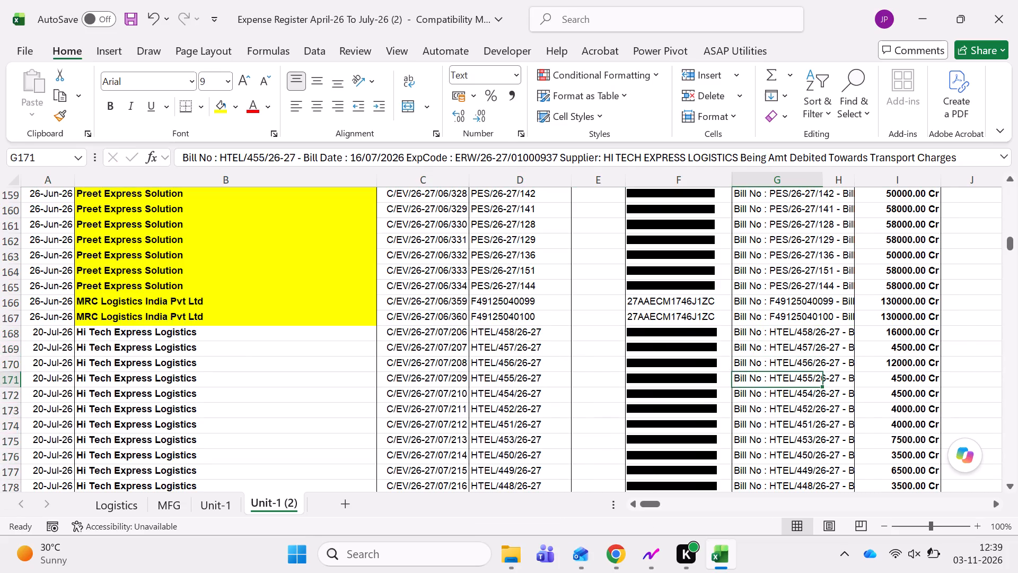
Delete the voucher rows from Hi Tech Express Logistics, C/EV/26-27/07/206 in row 168, down through Samar Industrial Supplier, C/EV/26-27/07/239 in row 201.
key("Up")
key("Up")
key("Up")
key("shift+space")
key("shift+Down")
key("shift+Down")
key("shift+Down")
key("shift+Down")
key("shift+Down")
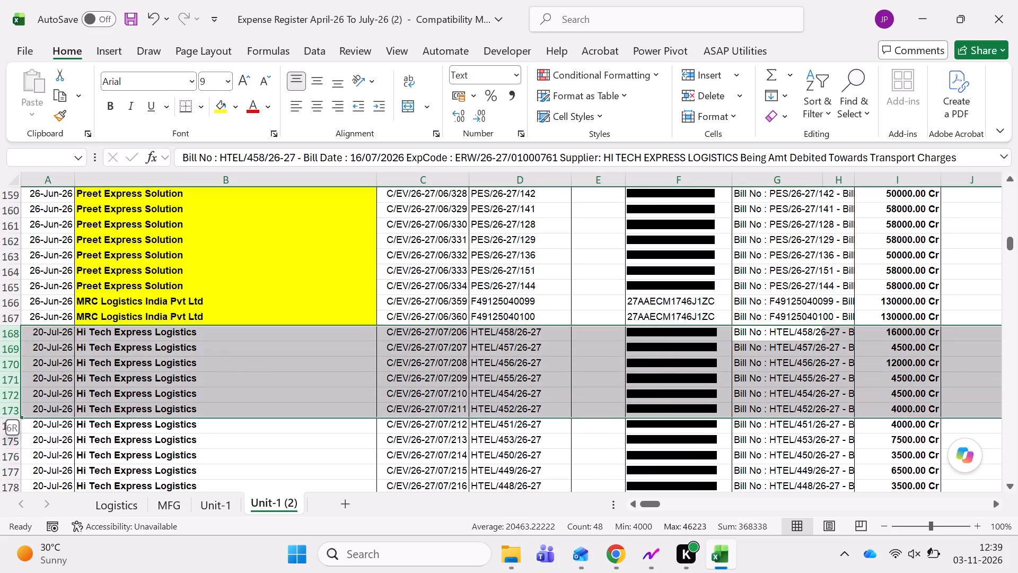
key("shift+Down")
key("shift+Down")
key("shift+Down")
key("shift+Down")
key("shift+Down")
key("shift+Down")
key("shift+Down")
key("shift+Down")
key("shift+Down")
key("shift+Up")
key("shift+Up")
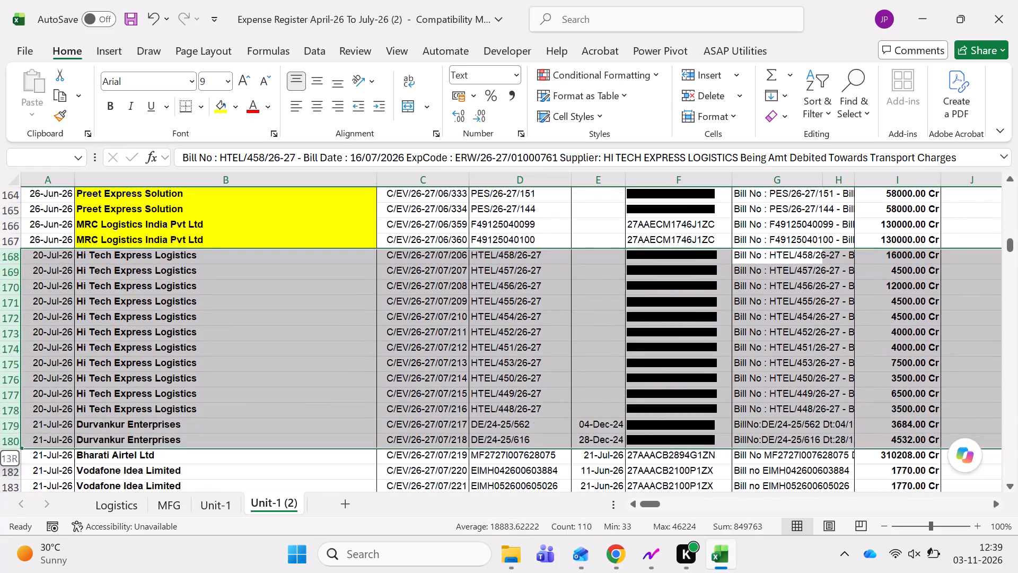
key("shift+Up")
key("shift+Down")
key("shift+Down")
key("shift+Down")
key("shift+Down")
key("shift+Down")
key("shift+Down")
key("shift+Down")
key("shift+Down")
key("shift+Down")
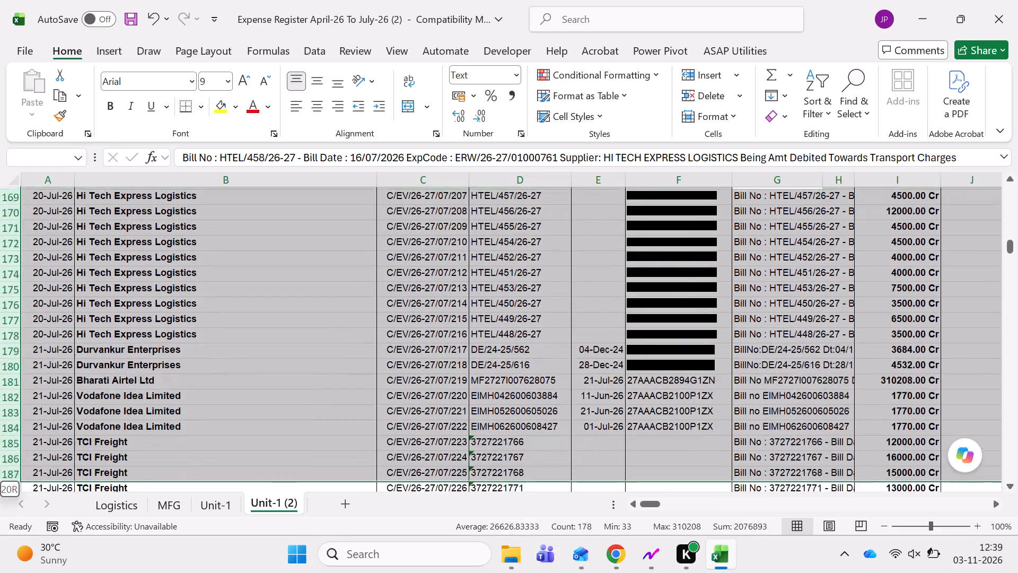
key("shift+Down")
key("shift+Up")
key("shift+Up")
key("shift+Up")
key("shift+Up")
key("shift+Up")
key("shift+Down")
key("shift+Down")
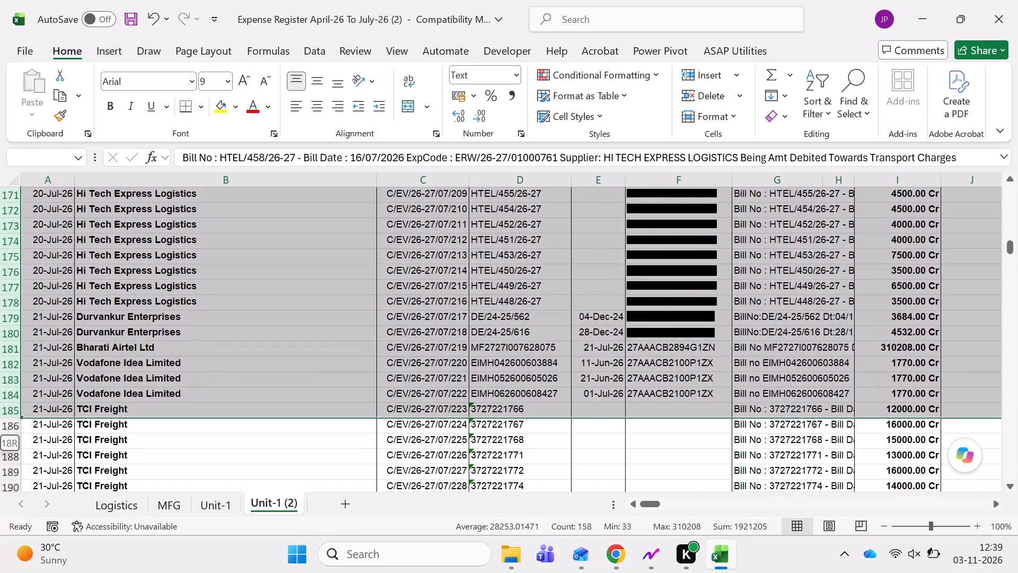
key("shift+Down")
key("shift+Down")
key("shift+Down")
key("shift+Down")
key("shift+Down")
key("shift+Down")
key("shift+Down")
key("shift+Down")
key("shift+Down")
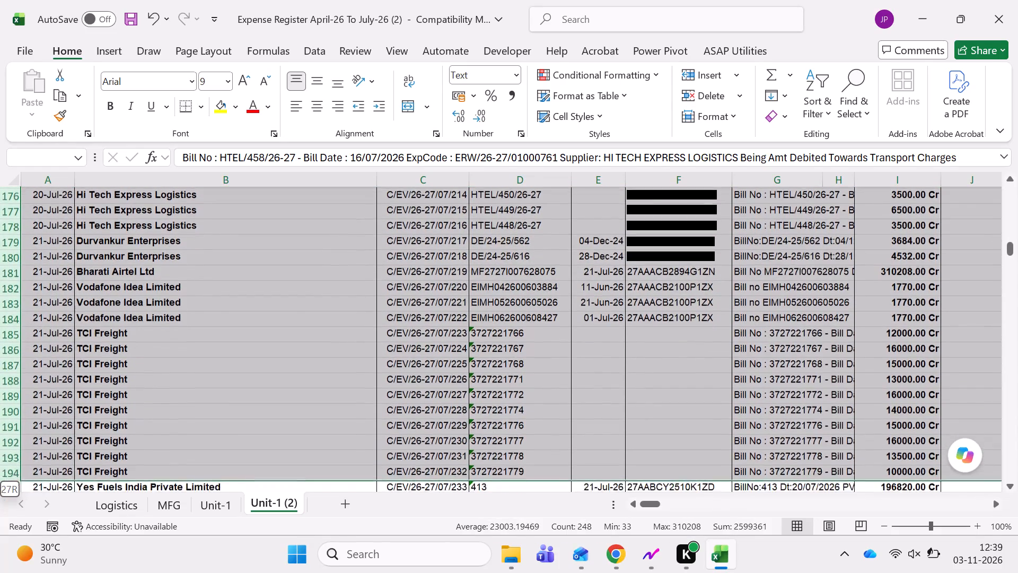
key("shift+Down")
key("shift+Up")
key("shift+Down")
key("shift+Down")
key("shift+Down")
key("shift+Down")
key("shift+Down")
key("shift+Down")
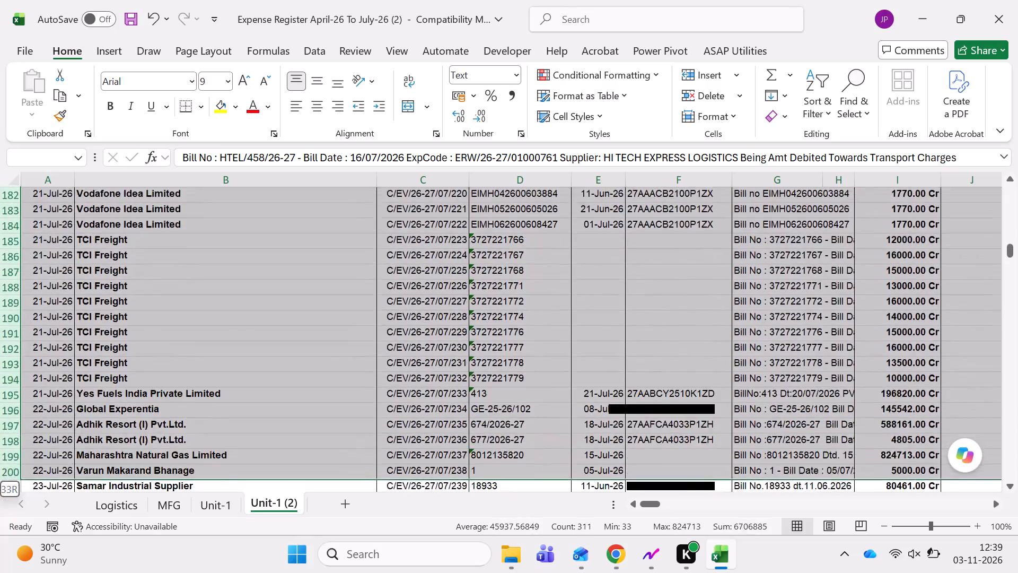
key("shift+Down")
key("shift+Down")
key("shift+Down")
key("shift+Down")
key("shift+Up")
key("shift+Up")
key("shift+Up")
key("shift+Up")
key("shift+Up")
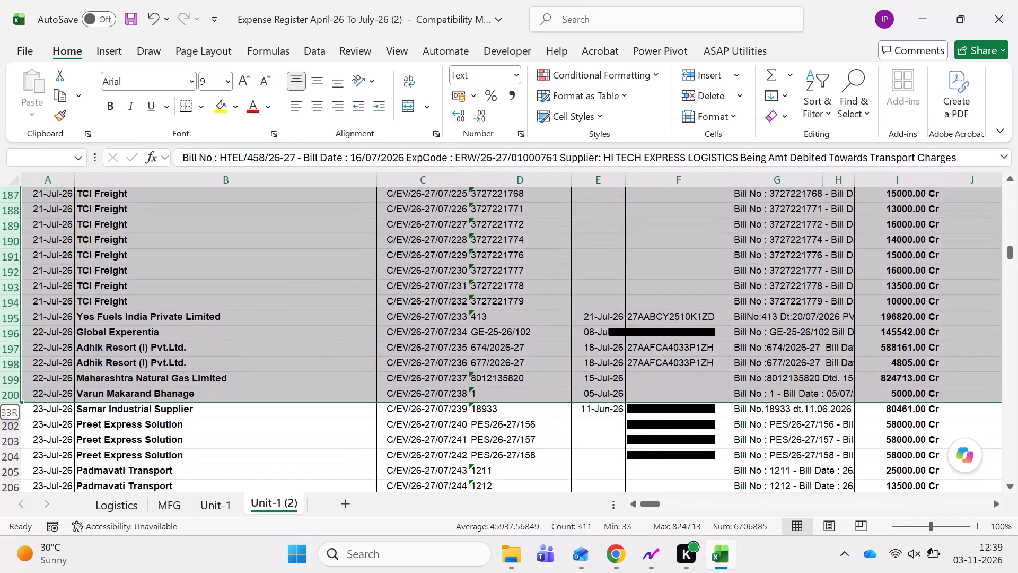
key("shift+Down")
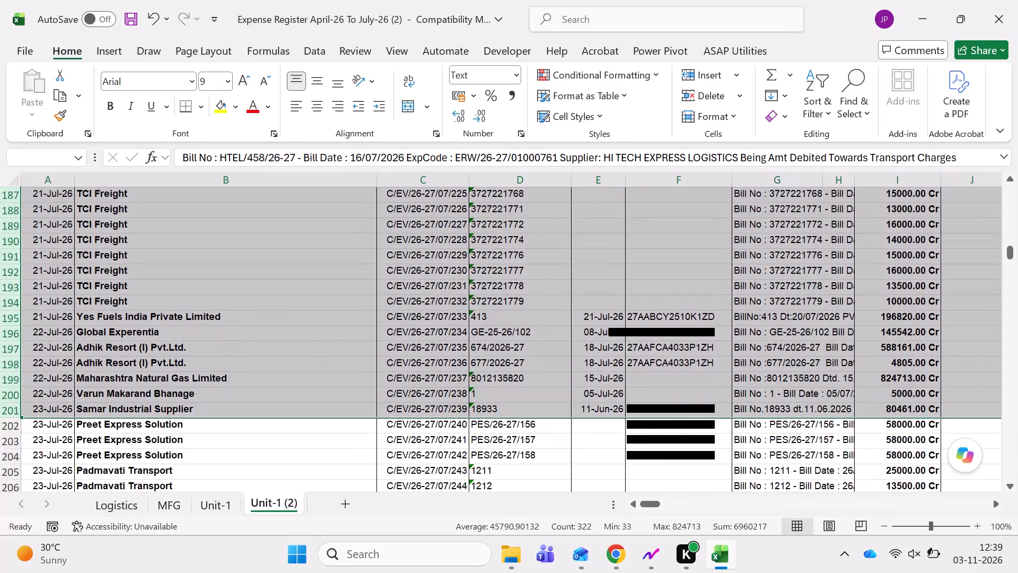
key("ctrl+minus")
Check the narrations of the Preet Express Solution bills PES/26-27/156, PES/26-27/157 and PES/26-27/158 in rows 168 to 170.
key("Down")
key("Up")
key("Right")
key("Left")
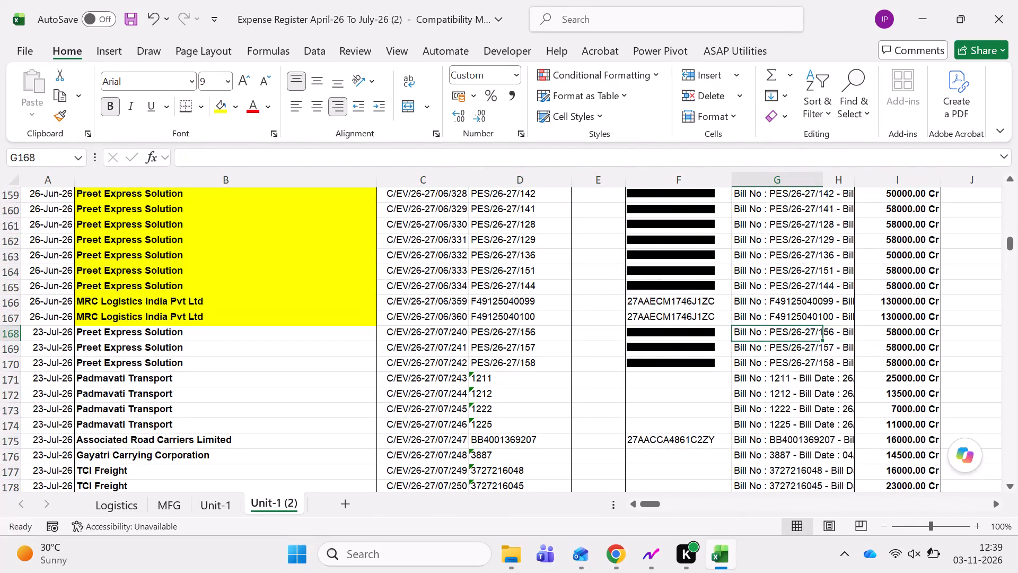
key("F2")
key("Return")
key("F2")
key("Return")
key("F2")
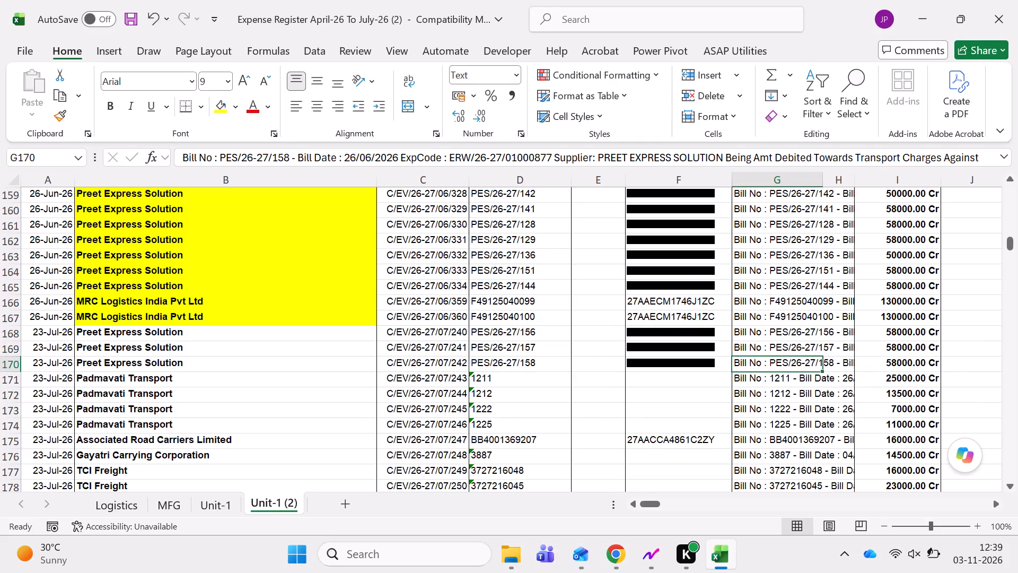
key("Return")
Highlight the three Preet Express Solution supplier names in rows 168 to 170 in yellow.
key("Up")
key("Up")
key("Up")
key("Left")
key("Left")
key("Left")
key("Left")
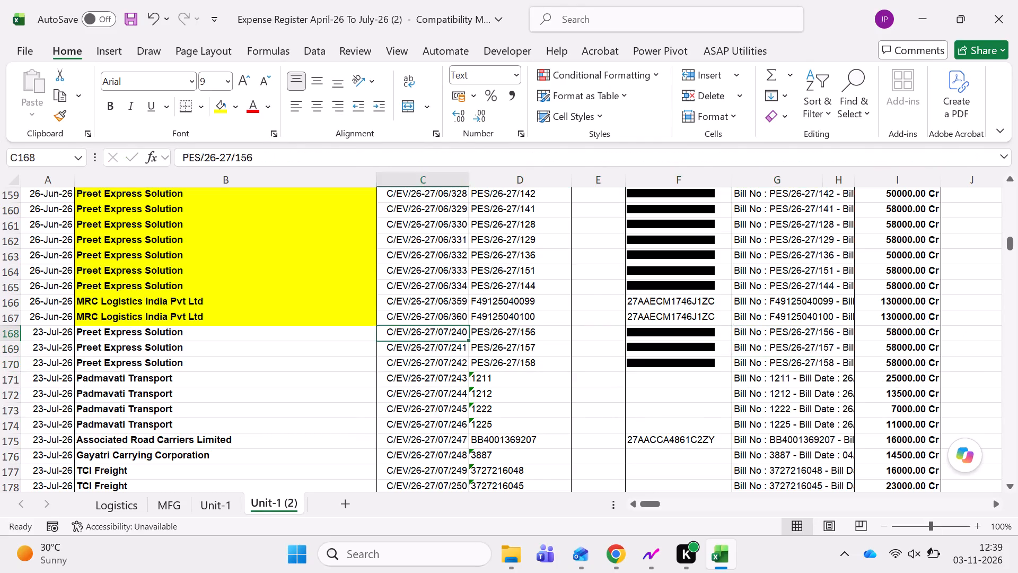
key("Left")
key("shift+Down")
key("shift+Down")
left_click(220, 106)
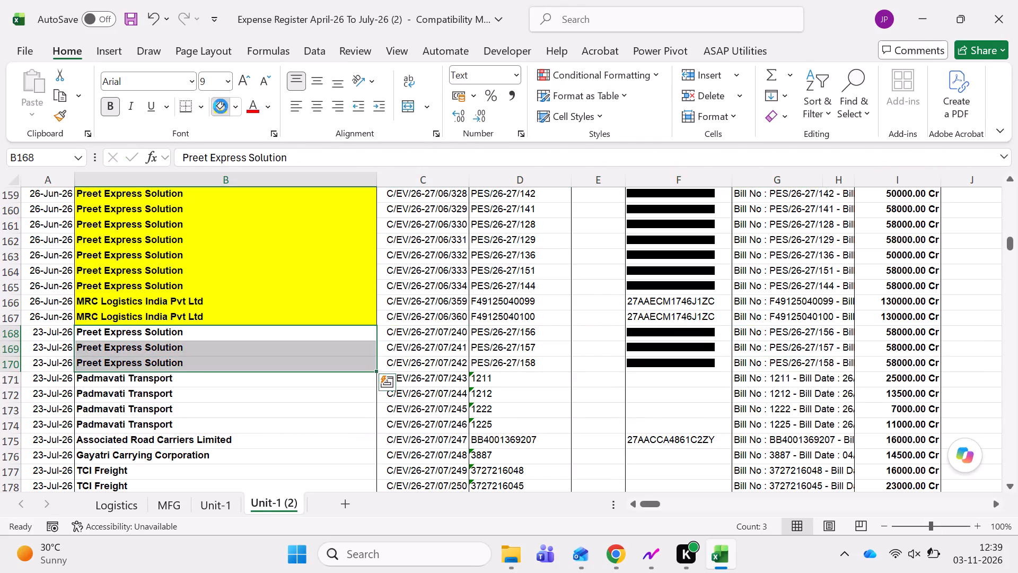
Check the narrations of the Padmavati Transport bills 1211, 1212, 1222 and 1225 in rows 171 to 174.
left_click(216, 384)
key("Right")
key("Right")
key("Right")
key("Right")
key("Right")
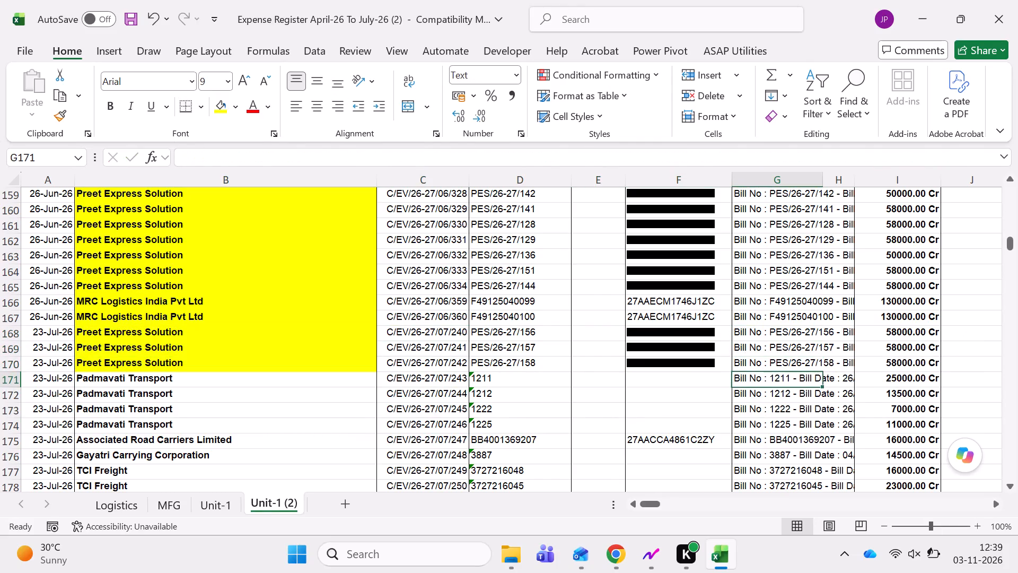
key("F2")
key("Return")
key("F2")
key("Return")
key("F2")
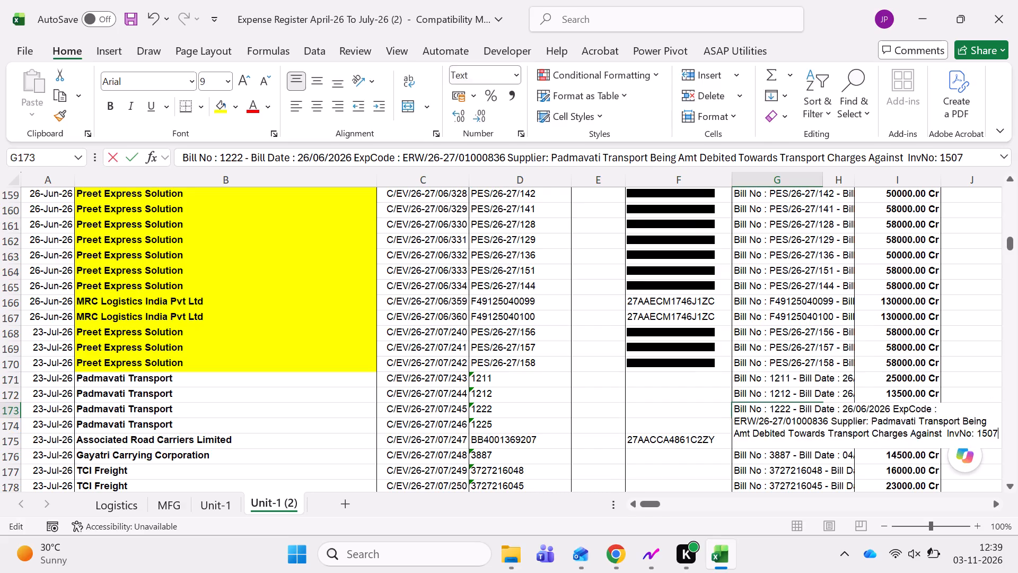
key("Return")
key("F2")
key("Return")
Delete the four Padmavati Transport voucher rows, C/EV/26-27/07/243 to C/EV/26-27/07/246, in rows 171 to 174.
key("Up")
key("Up")
key("Up")
key("Up")
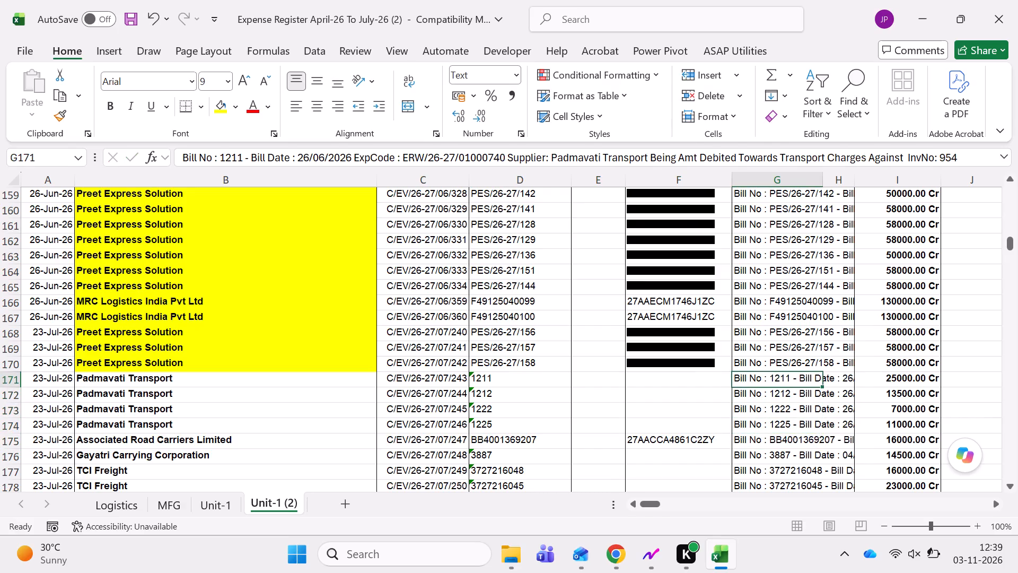
key("shift+space")
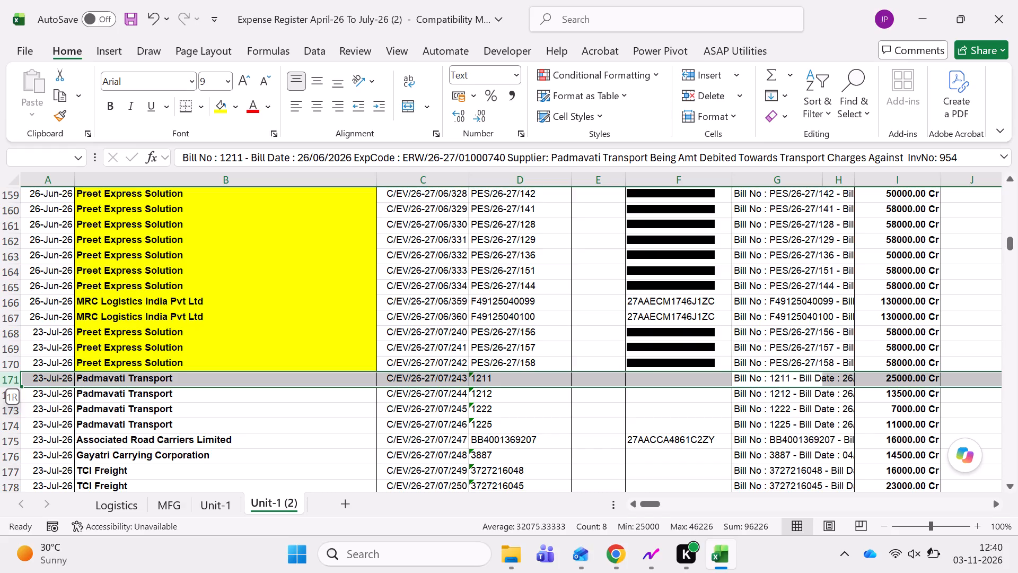
key("shift+Down")
key("shift+Down")
key("shift+Down")
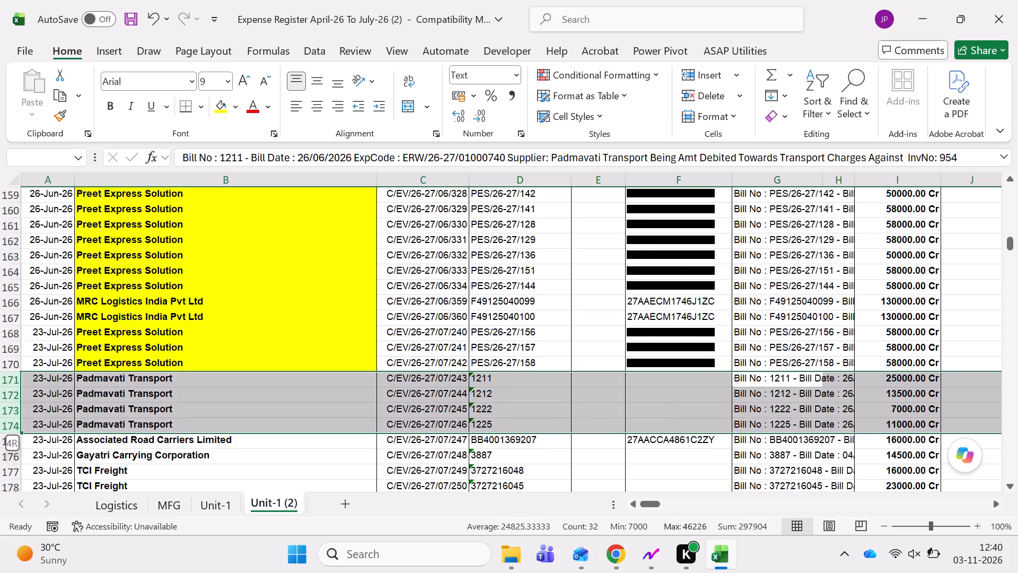
key("ctrl+minus")
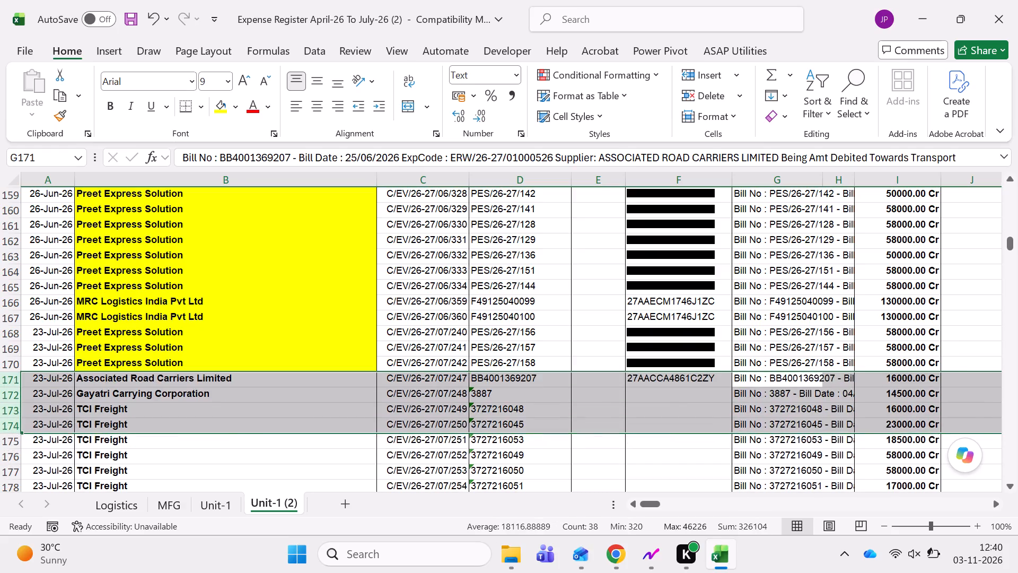
key("Down")
key("Up")
key("F2")
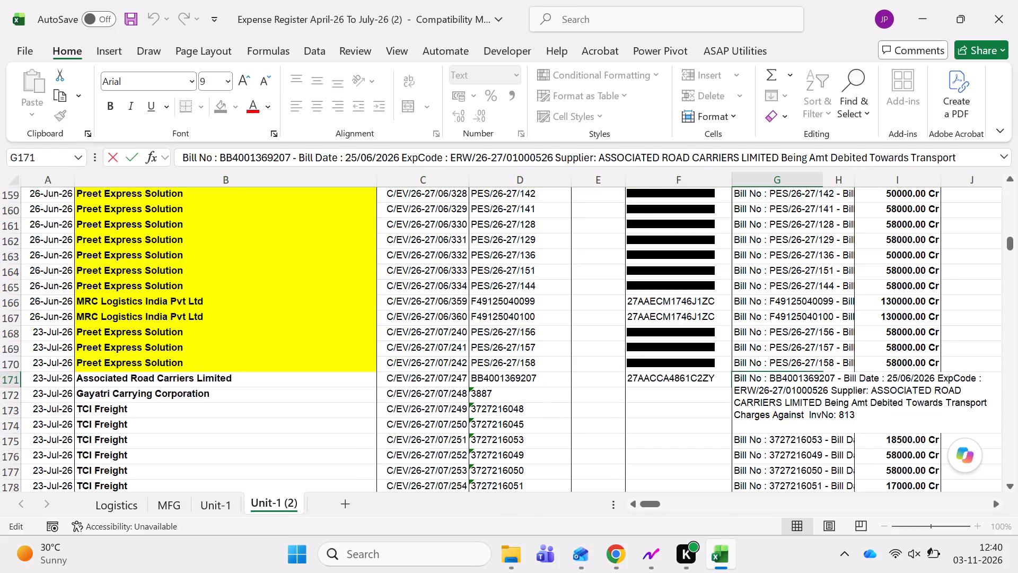
key("Return")
key("F2")
key("Return")
key("Up")
key("Up")
key("shift+space")
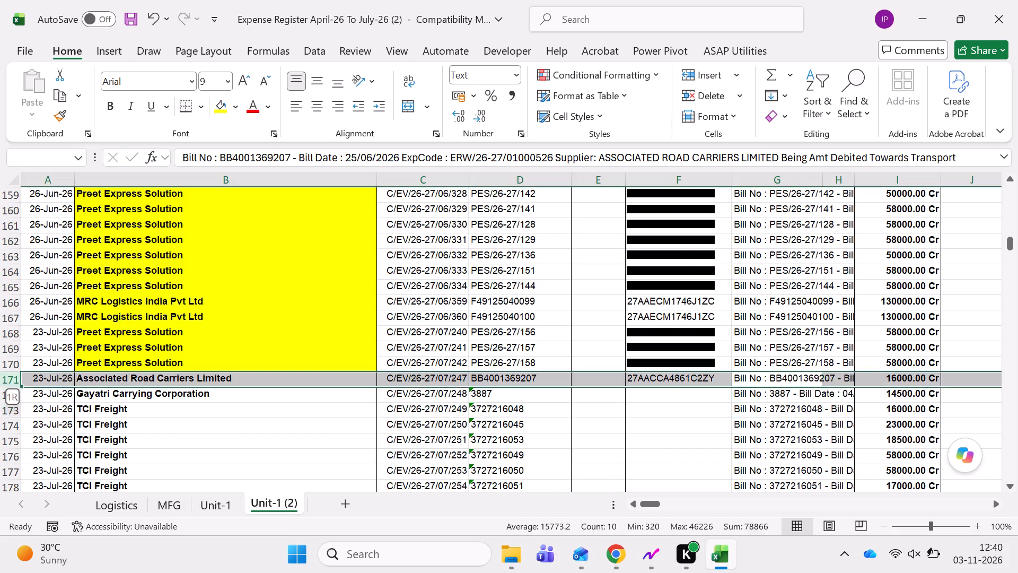
key("shift+Down")
key("ctrl+minus")
key("Down")
key("Up")
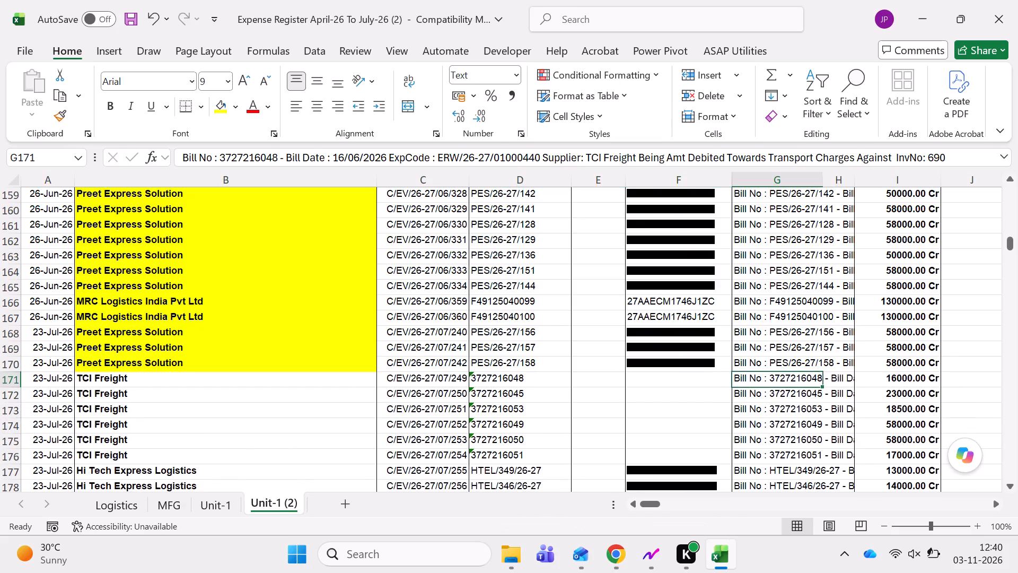
key("F2")
key("Return")
key("F2")
key("Return")
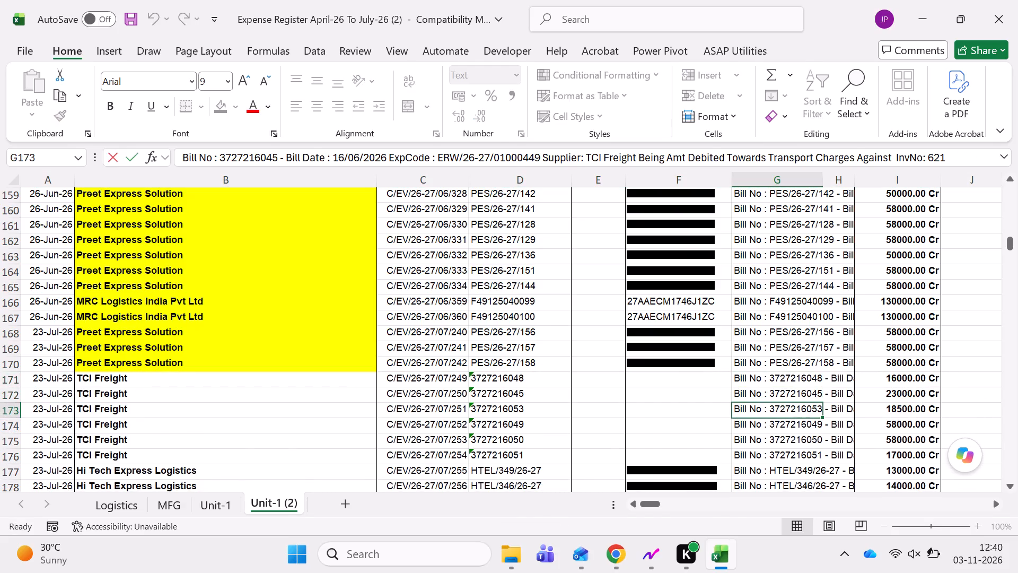
key("F2")
key("Return")
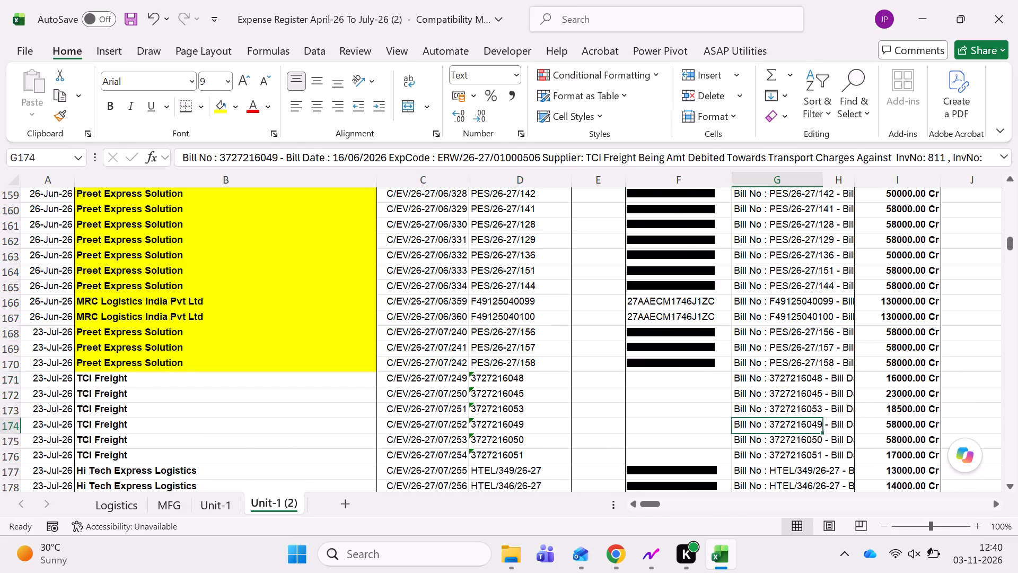
key("Up")
key("shift+space")
key("shift+Up")
key("shift+Up")
key("ctrl+minus")
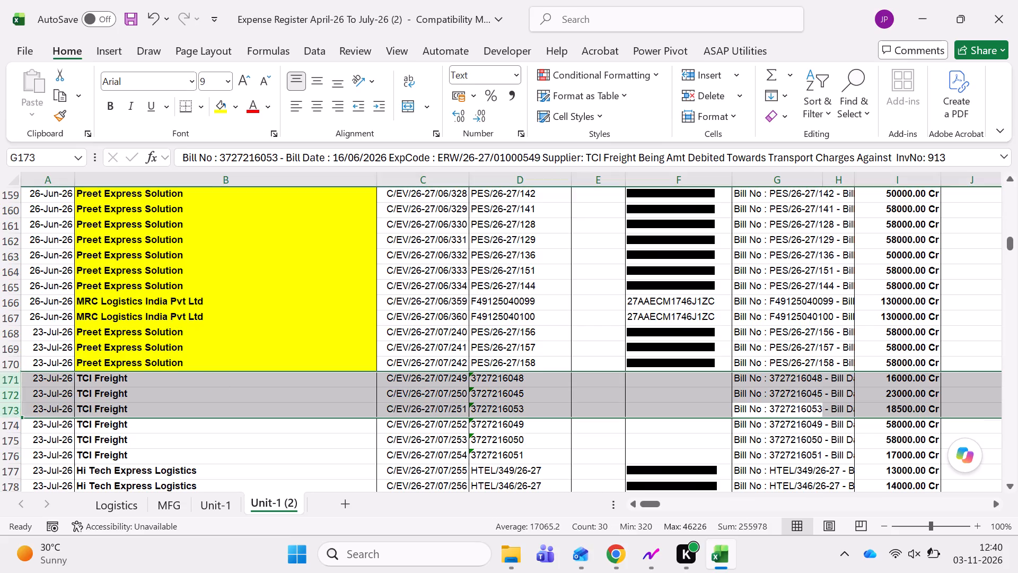
key("Down")
key("Up")
key("Up")
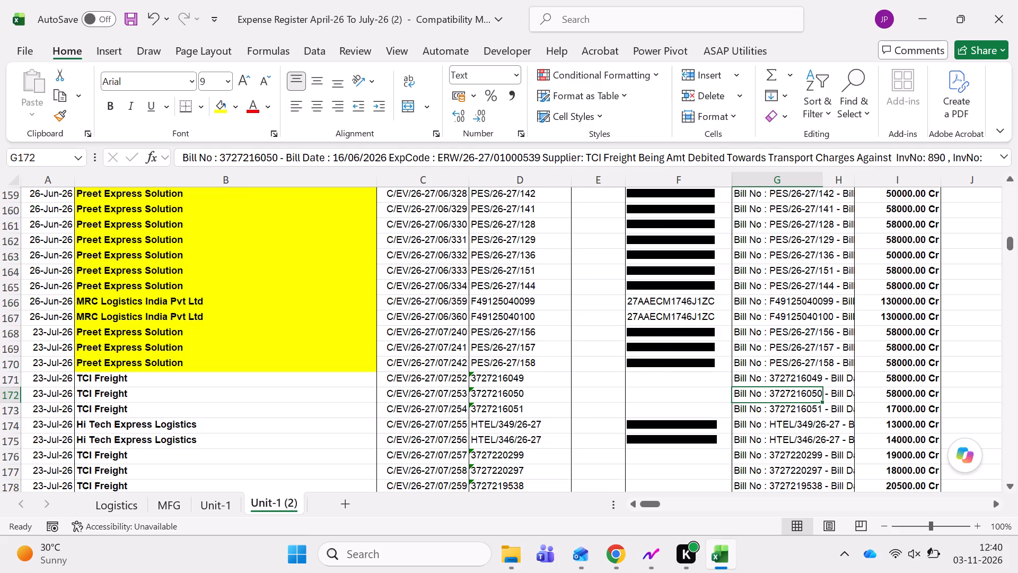
key("Up")
key("Left")
key("Left")
key("Left")
key("Left")
key("Left")
key("Left")
key("Left")
key("Left")
key("Left")
key("Left")
key("Left")
key("Left")
key("Left")
key("Left")
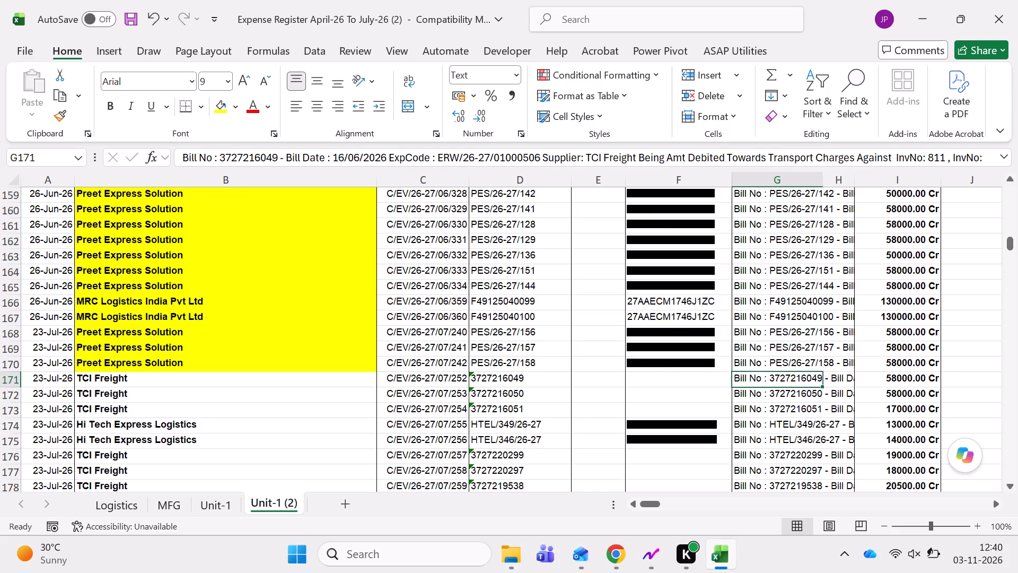
key("Right")
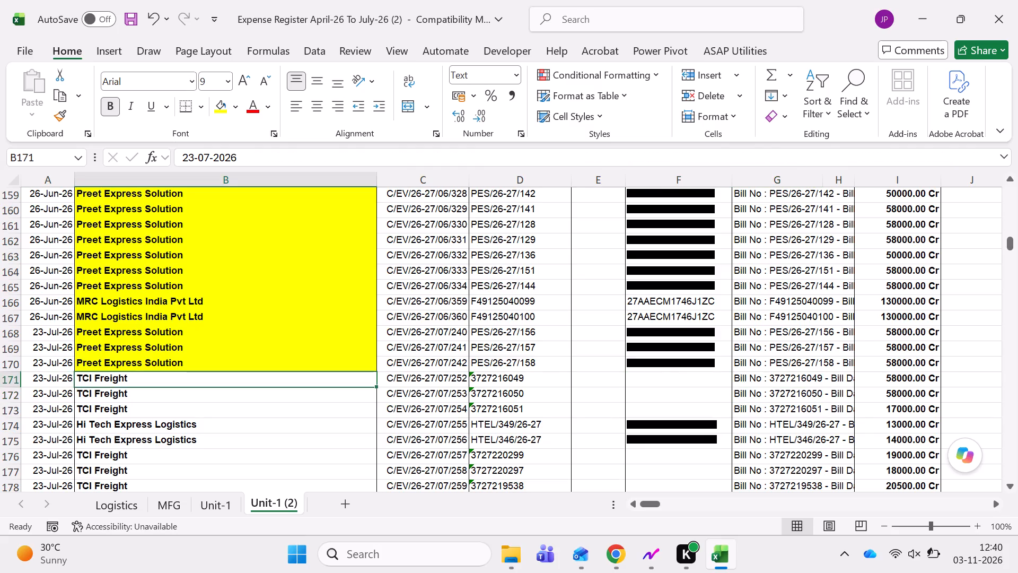
key("ctrl+s")
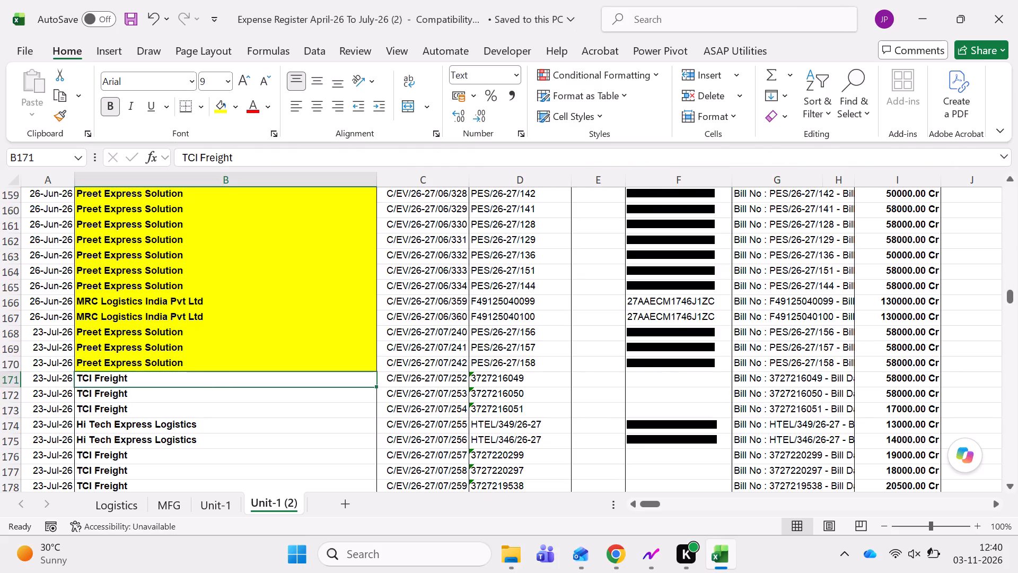
key("Right")
key("Right")
key("Right")
key("Right")
key("Right")
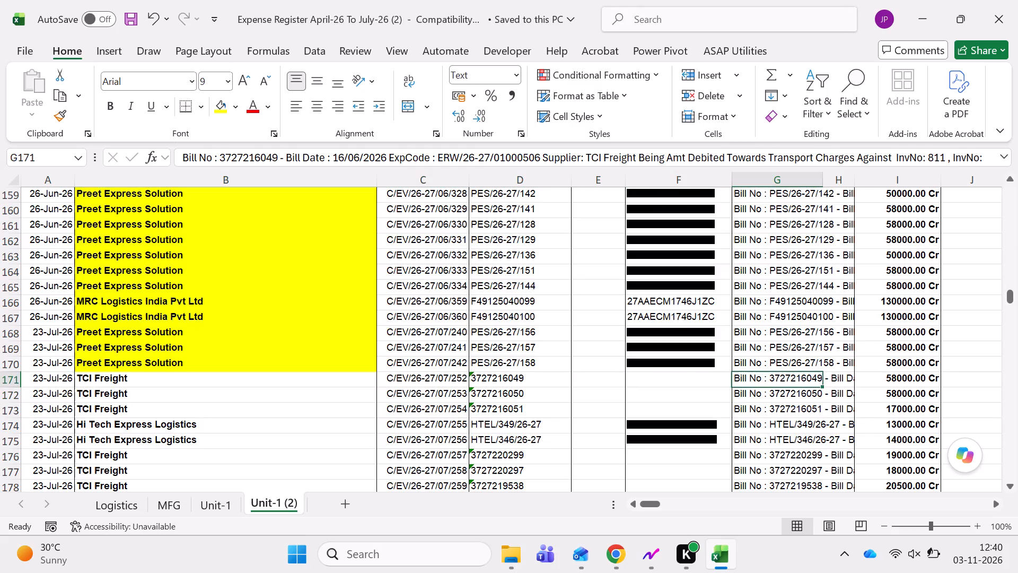
key("F2")
key("Return")
key("F2")
key("Return")
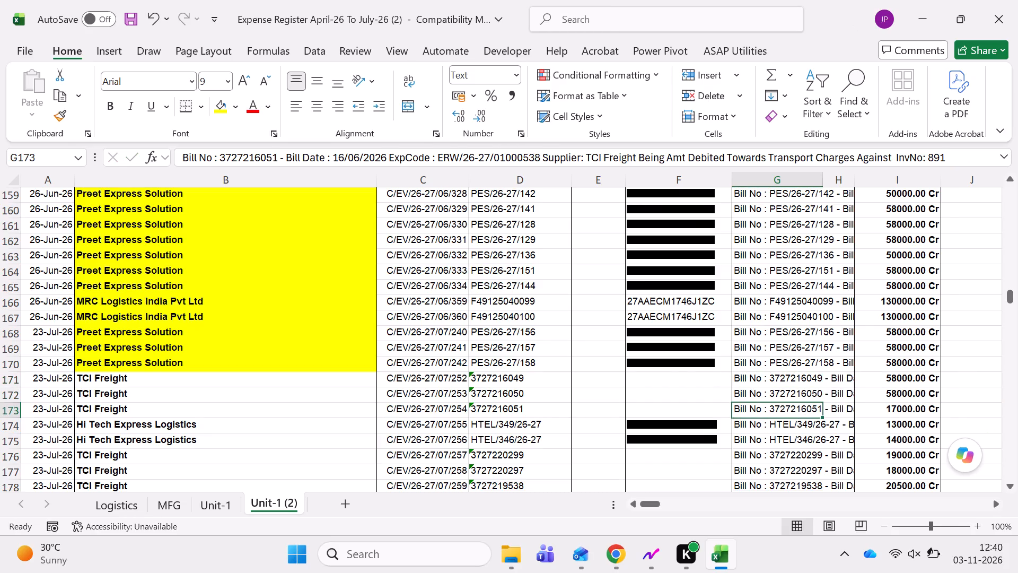
key("Left")
key("Left")
key("Left")
key("Left")
key("Right")
key("Right")
key("Right")
key("Right")
key("F2")
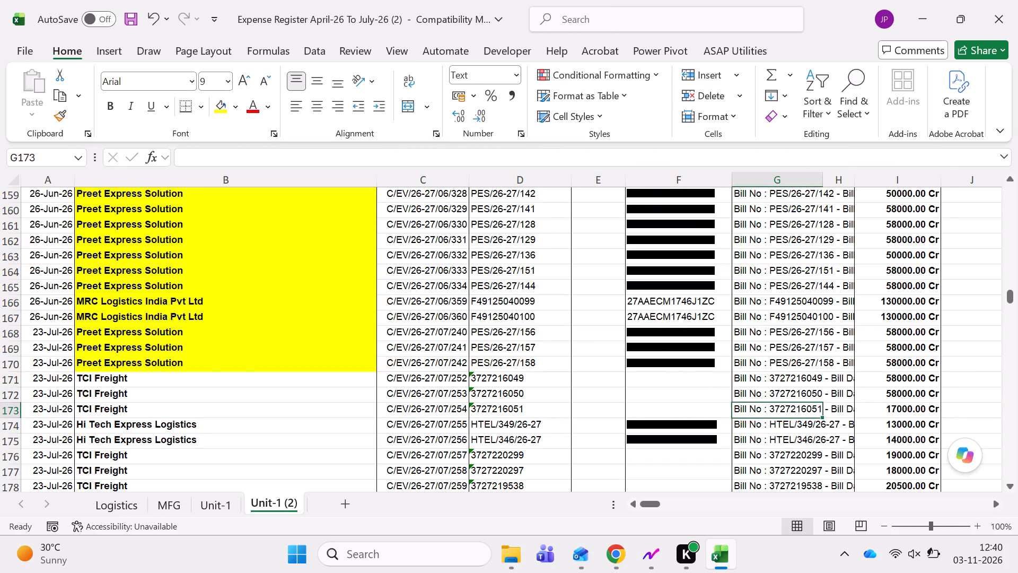
key("Return")
key("Left")
key("Left")
key("Left")
key("Left")
key("Left")
key("Left")
key("Up")
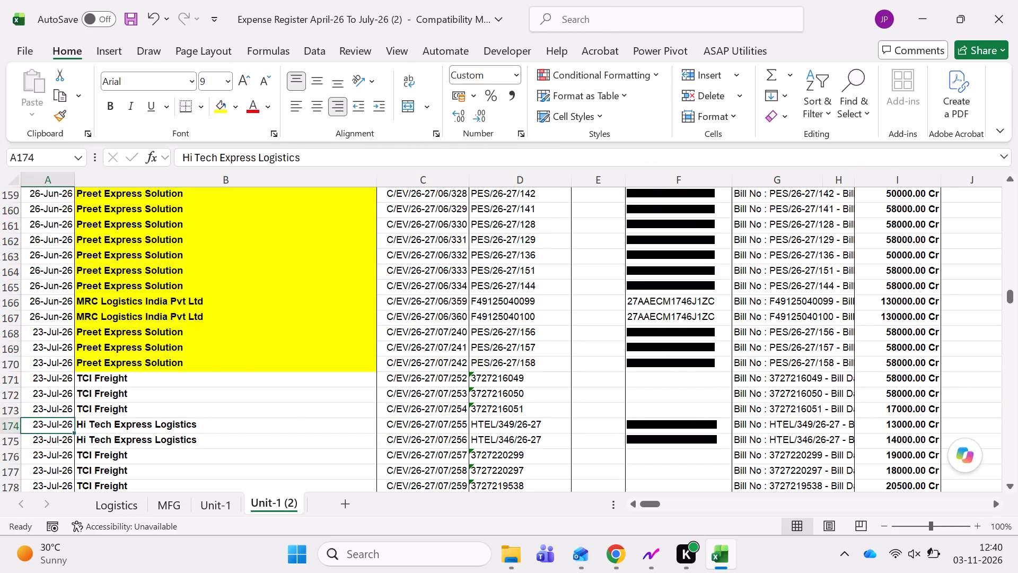
key("Up")
key("Right")
key("Up")
key("shift+Down")
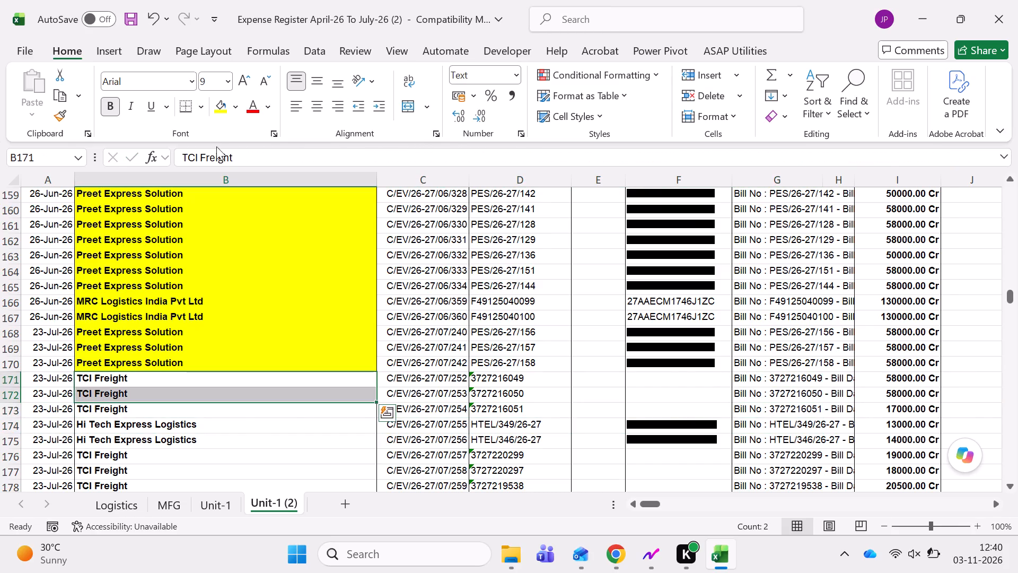
left_click(220, 102)
left_click(206, 412)
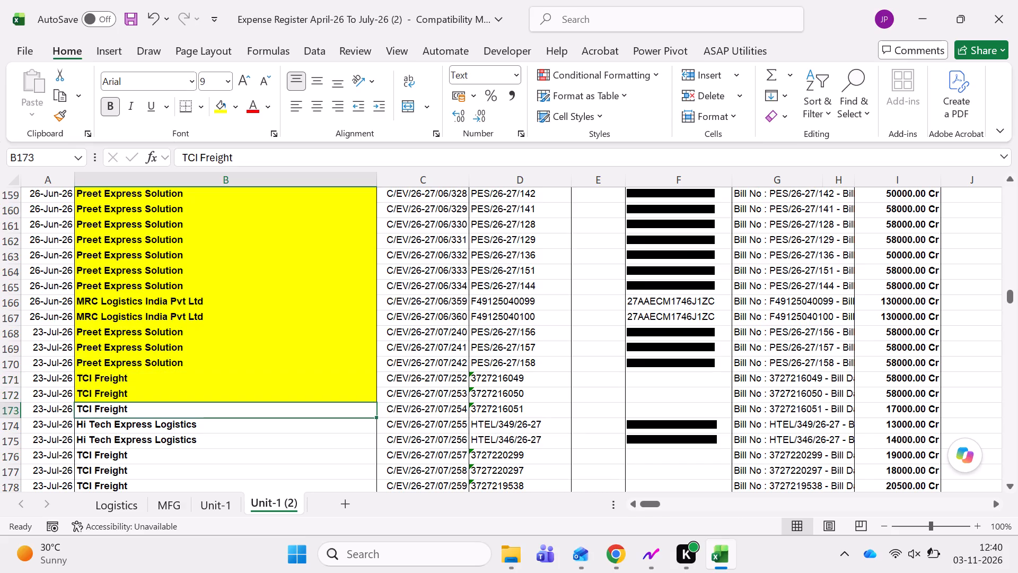
key("shift+space")
key("ctrl+minus")
key("Down")
key("Up")
Check the narrations of Hi Tech Express Logistics bills HTEL/349/26-27 and HTEL/346/26-27 in rows 173 and 174.
key("Right")
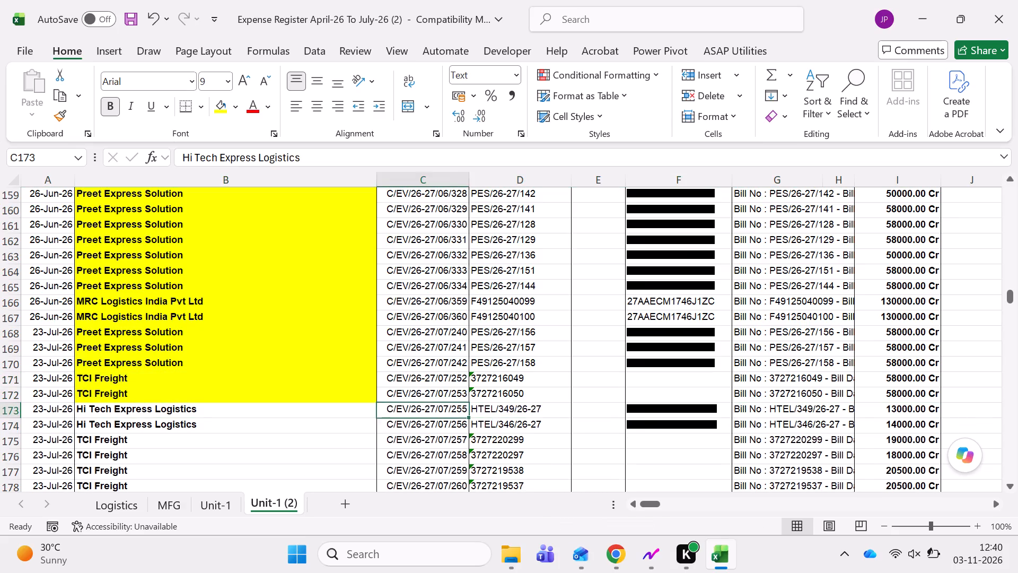
key("Right")
key("Right")
key("Right")
key("Right")
key("F2")
key("Return")
key("F2")
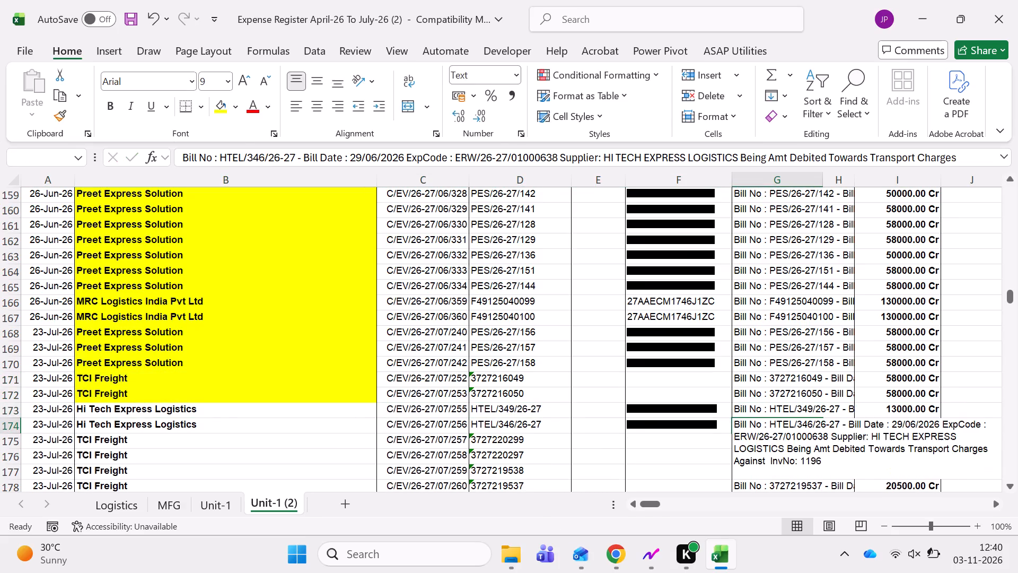
key("Return")
Delete the Hi Tech Express Logistics and TCI Freight voucher rows, C/EV/26-27/07/255 to C/EV/26-27/07/267, in rows 173 to 185.
key("Up")
key("Up")
key("shift+space")
key("shift+Down")
key("shift+Down")
key("shift+Down")
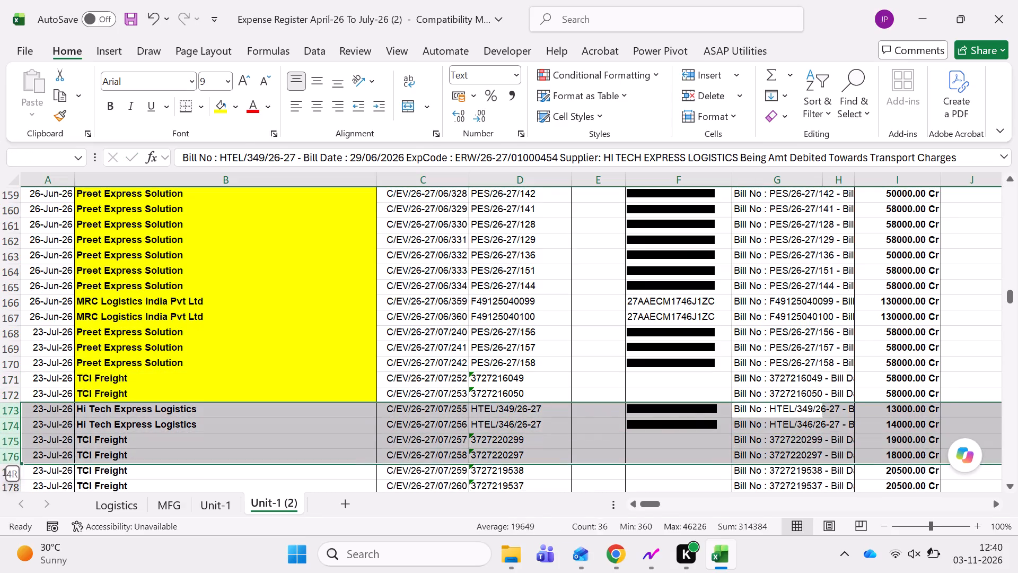
key("shift+Down")
key("shift+Down")
key("shift+Down")
key("shift+Down")
key("shift+Down")
key("shift+Down")
key("shift+Down")
key("shift+Down")
key("shift+Down")
key("shift+Down")
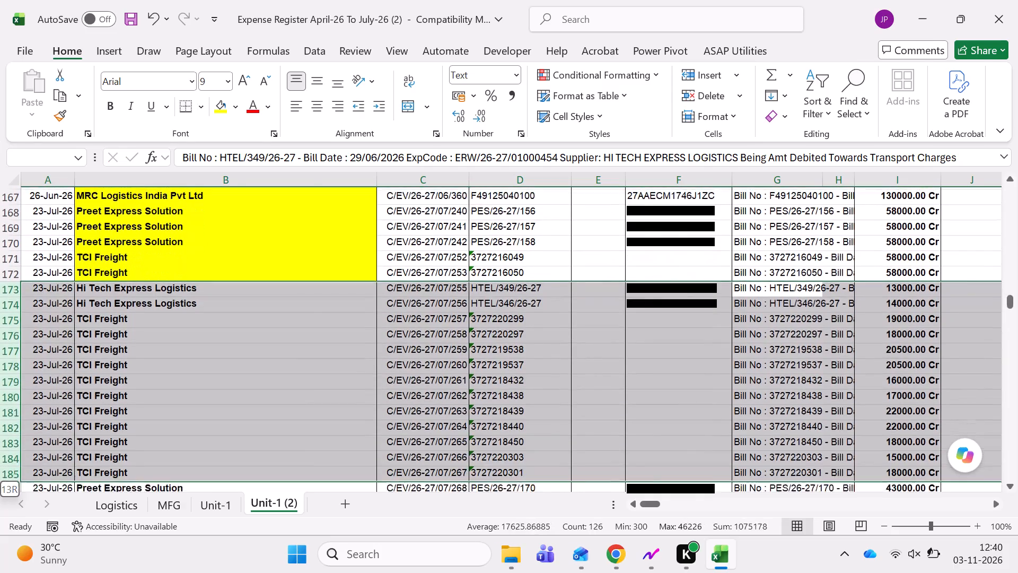
key("shift+Down")
key("shift+Up")
key("shift+Up")
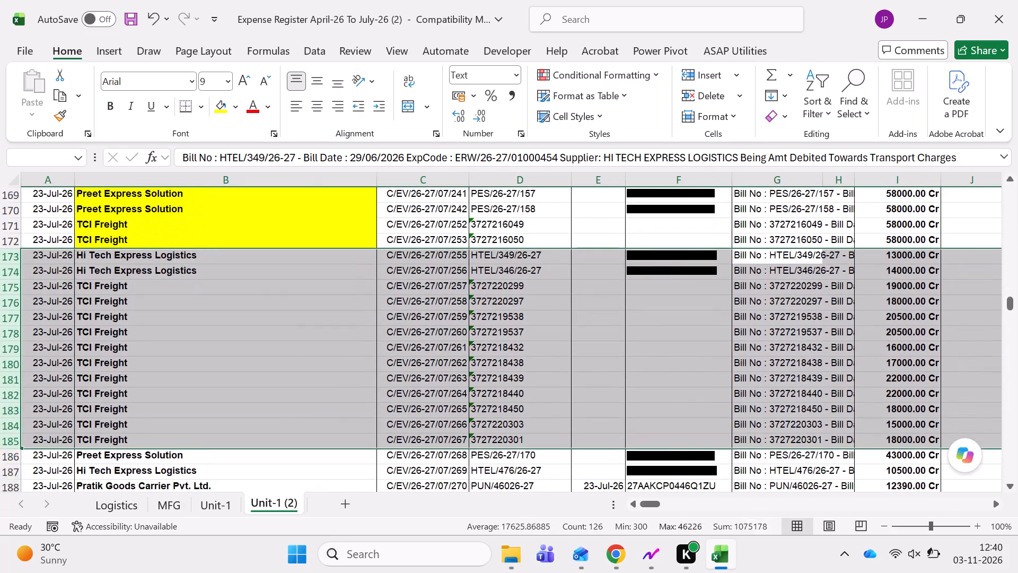
key("ctrl+minus")
key("Down")
key("Up")
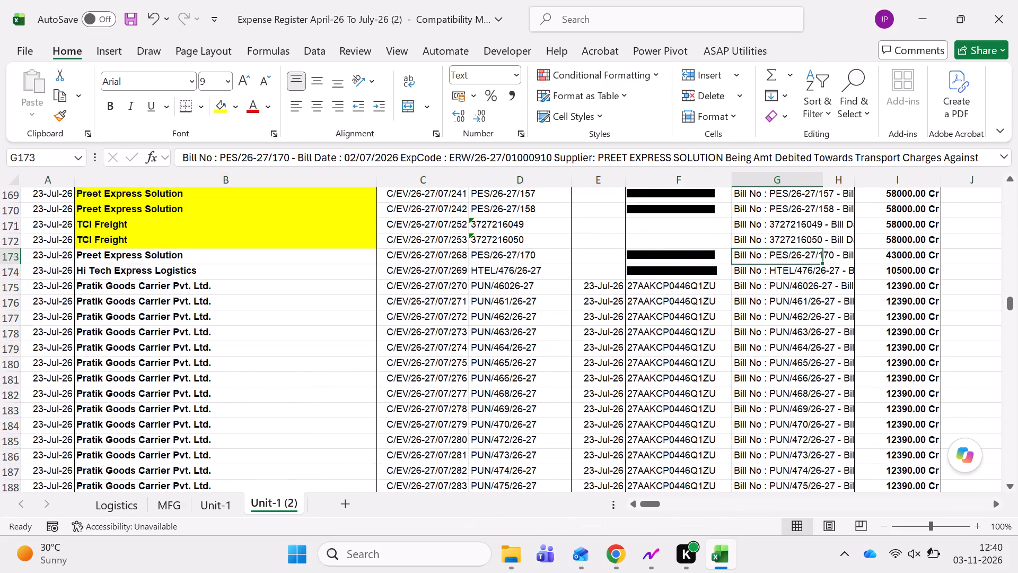
Check the narration of Preet Express Solution bill PES/26-27/170 and highlight its supplier name in row 173 in yellow.
key("F2")
key("Return")
key("Up")
key("Left")
key("Left")
key("Left")
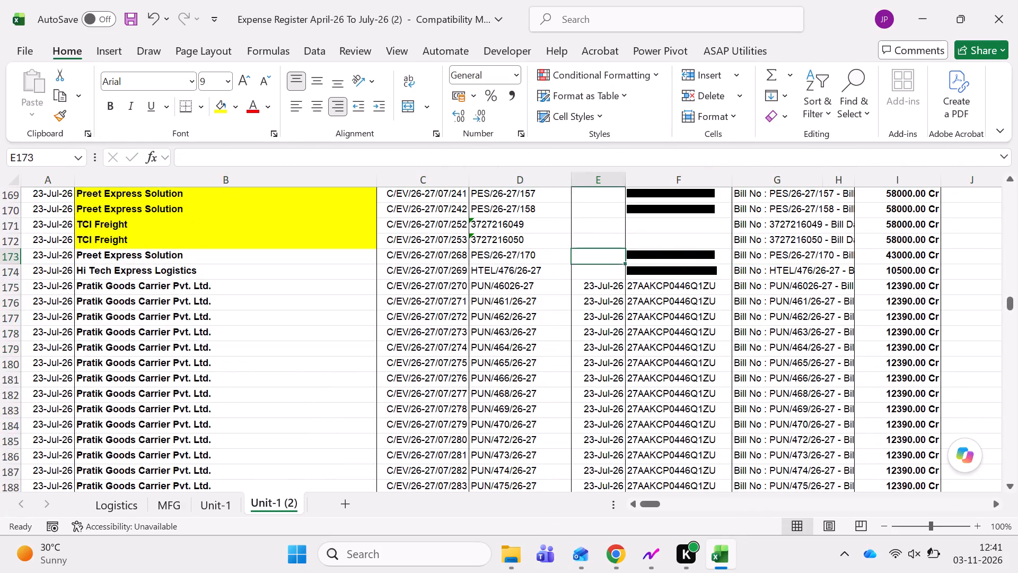
key("Left")
key("Left")
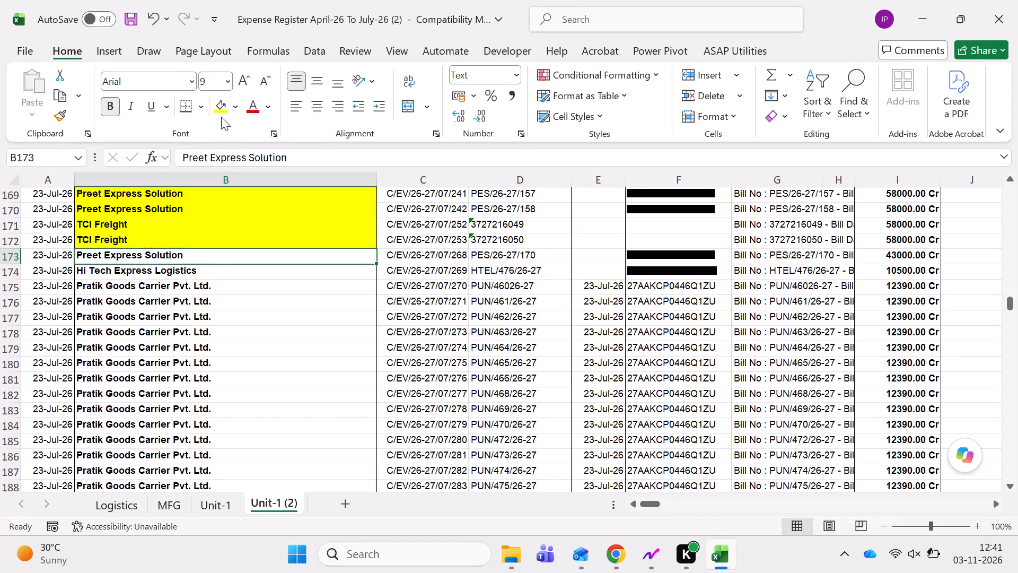
left_click(221, 115)
Check the narrations of Hi Tech Express Logistics bill HTEL/476/26-27 and the Pratik Goods Carrier bills in rows 174 to 179.
key("Down")
key("Right")
key("Right")
key("Right")
key("Right")
key("Right")
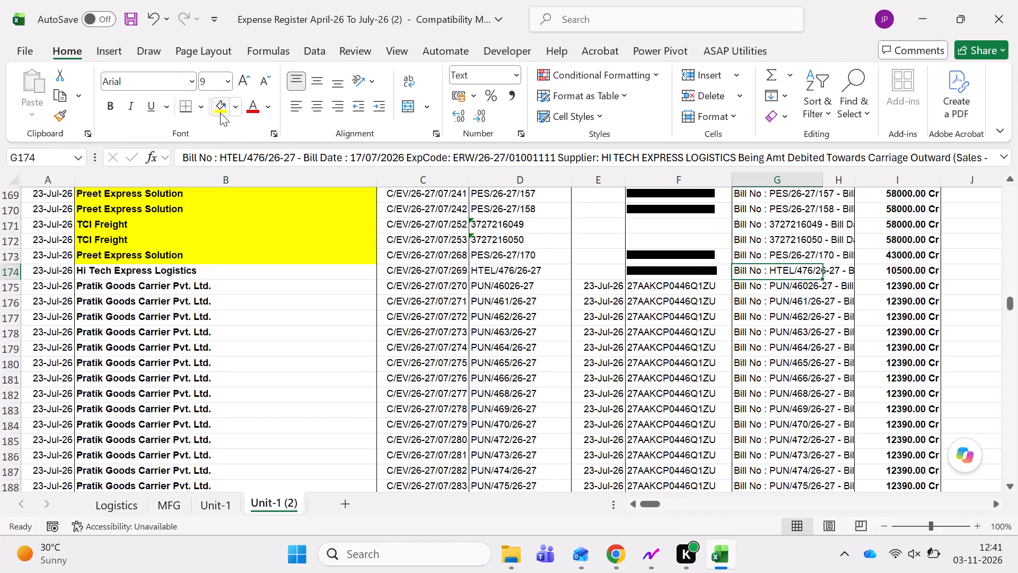
key("F2")
key("Return")
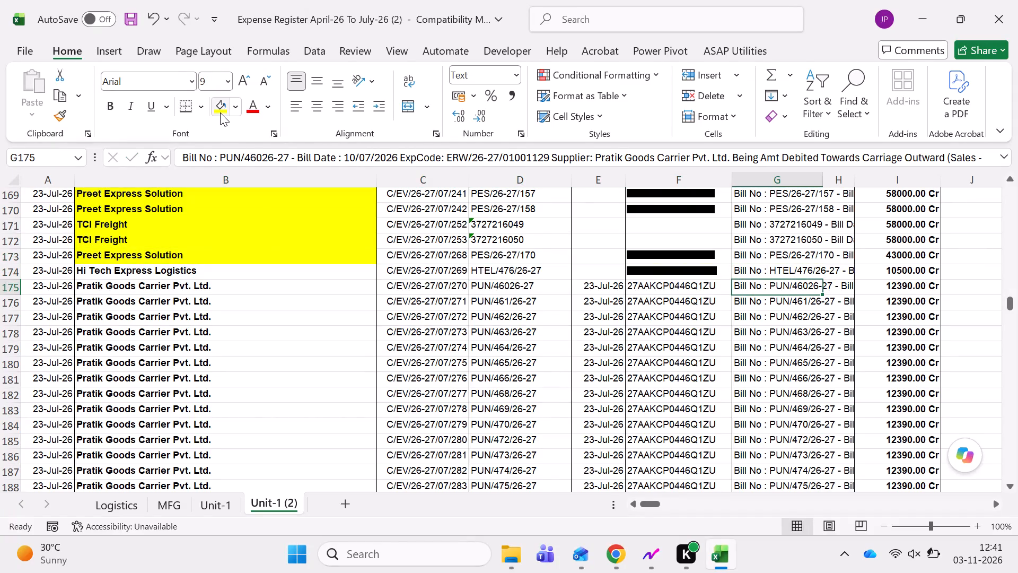
key("Down")
key("Down")
key("Down")
key("Down")
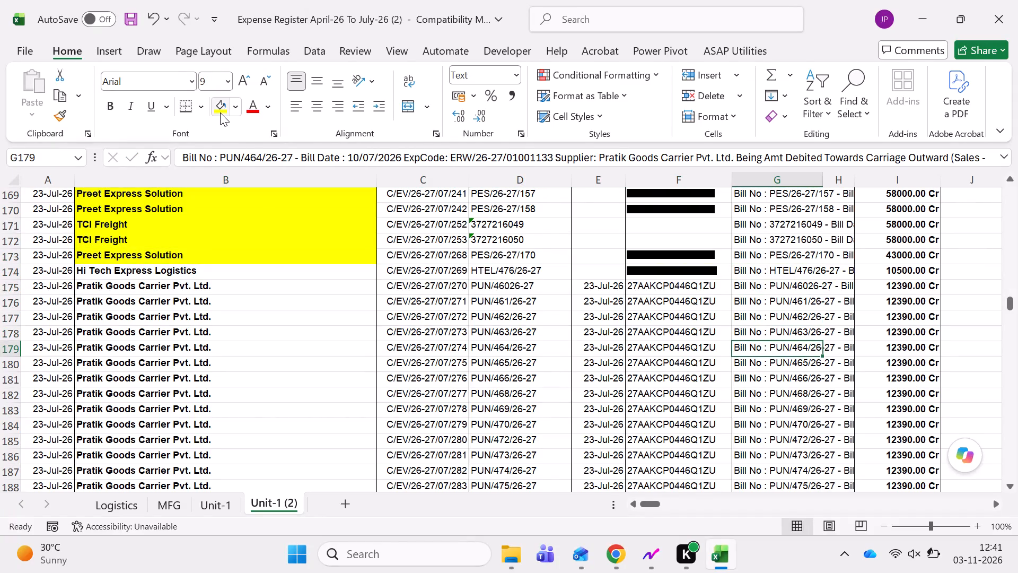
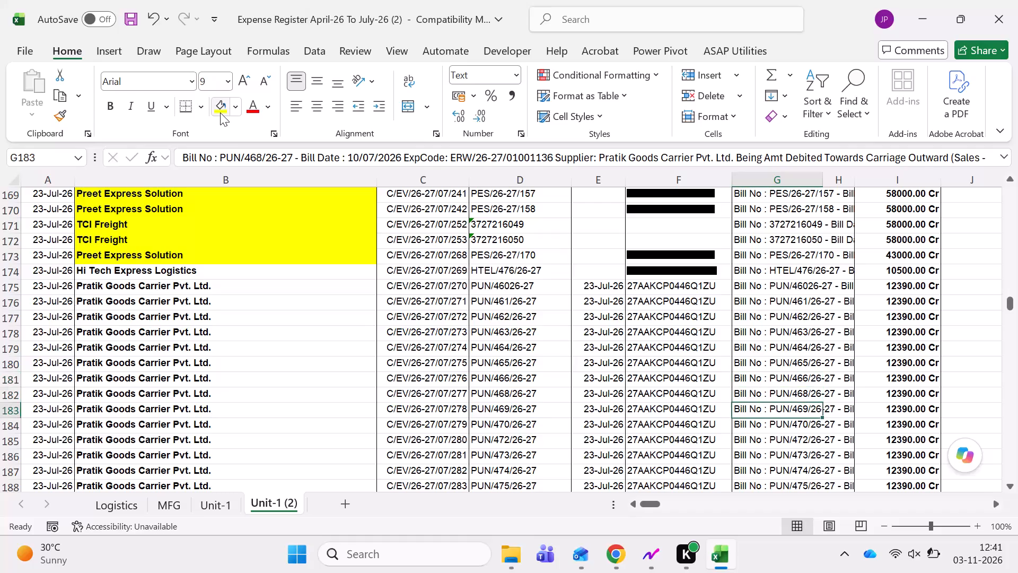
Check the narration of Pratik Goods Carrier bill PUN/470/26-27 in row 184.
key("Down")
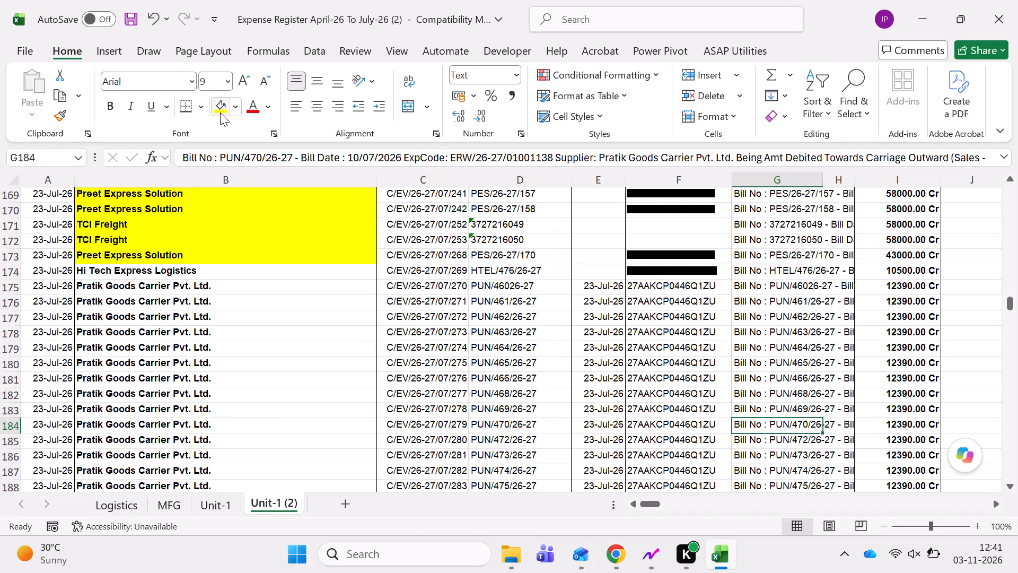
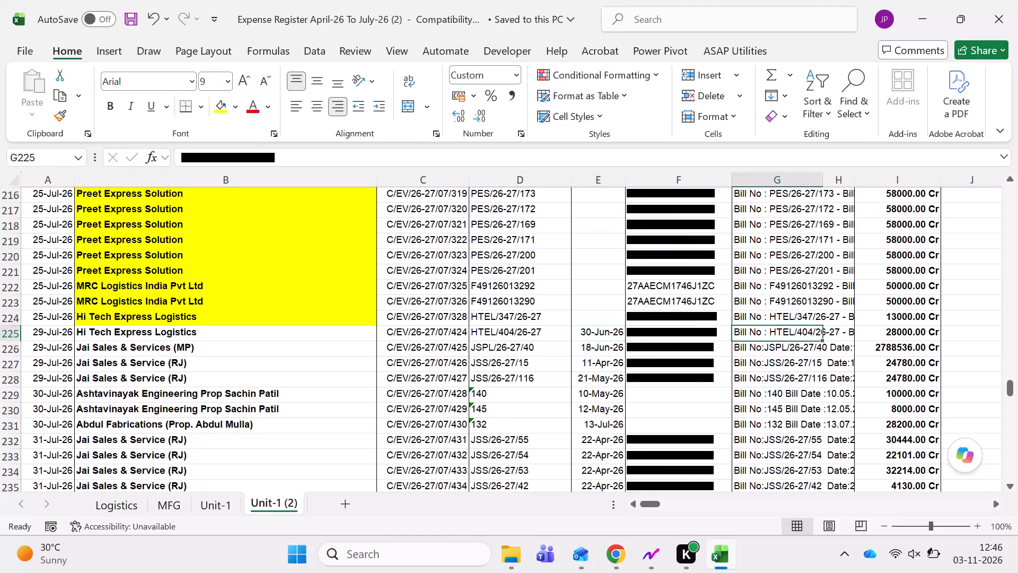
Check the narration of Hi Tech Express Logistics bill HTEL/404/26-27 in row 225.
key("Right")
key("Right")
key("Left")
key("Left")
key("F2")
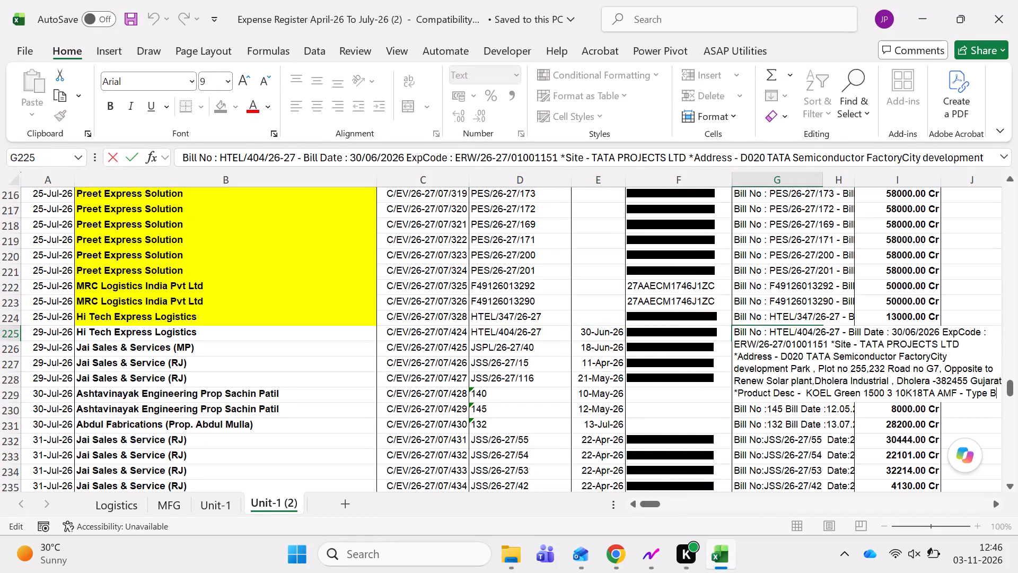
key("Escape")
key("F2")
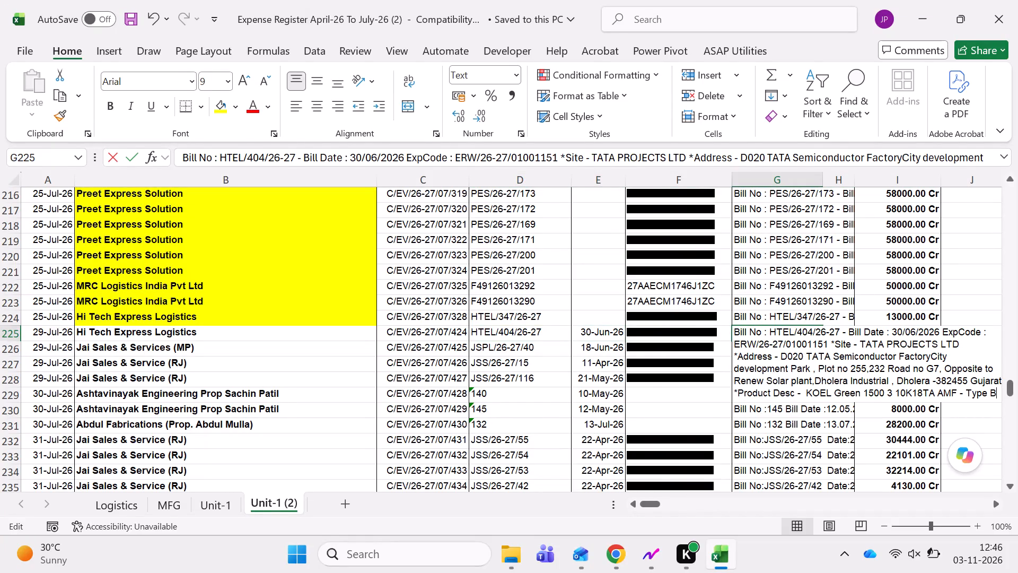
key("Return")
Delete rows 225 to 285, vouchers C/EV/26-27/07/424 through C/EV/26-27/07/484, up to the first TCI Freight entry.
key("Up")
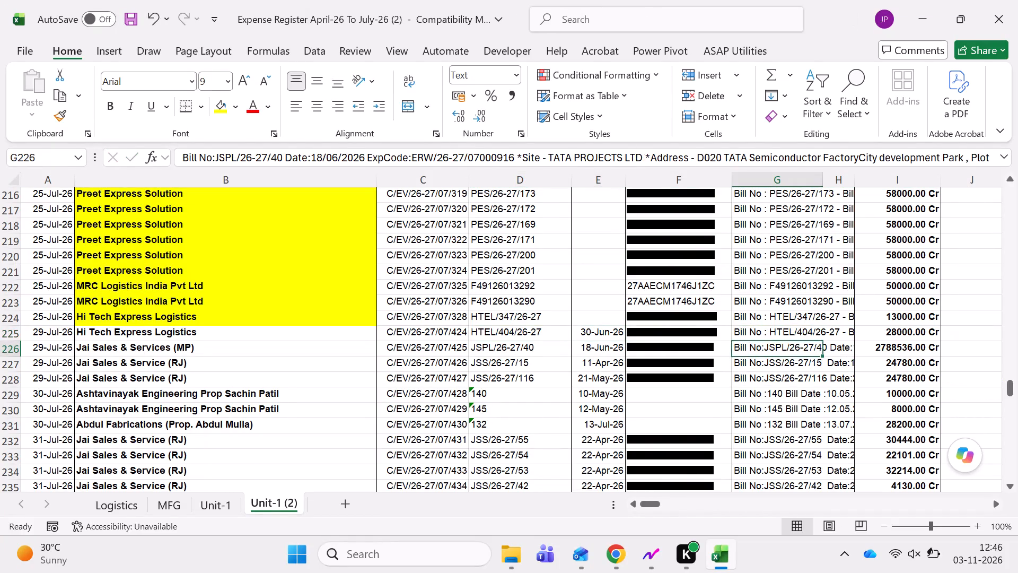
key("shift+space")
key("shift+Down")
key("shift+Down")
key("shift+Down")
key("shift+Down")
key("shift+Down")
key("shift+Down")
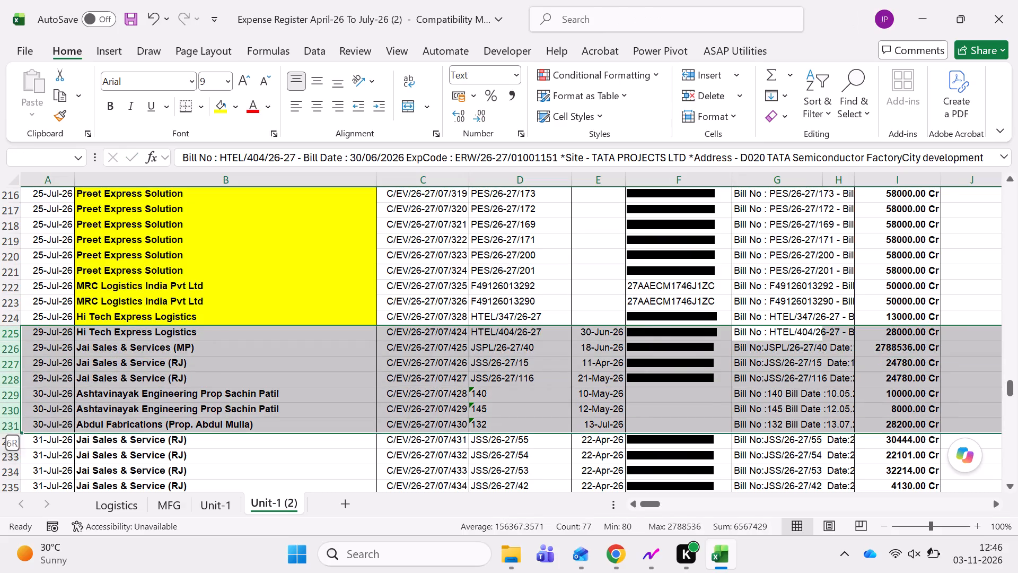
key("shift+Down")
key("shift+Down")
key("shift+Down")
key("shift+Down")
key("shift+Down")
key("shift+Down")
key("shift+Down")
key("shift+Down")
key("shift+Down")
key("shift+Down")
key("shift+Down")
key("shift+Down")
key("shift+Down")
key("shift+Down")
key("shift+Down")
key("shift+Down")
key("shift+Down")
key("shift+Down")
key("shift+Down")
key("shift+Down")
key("shift+Up")
key("shift+Down")
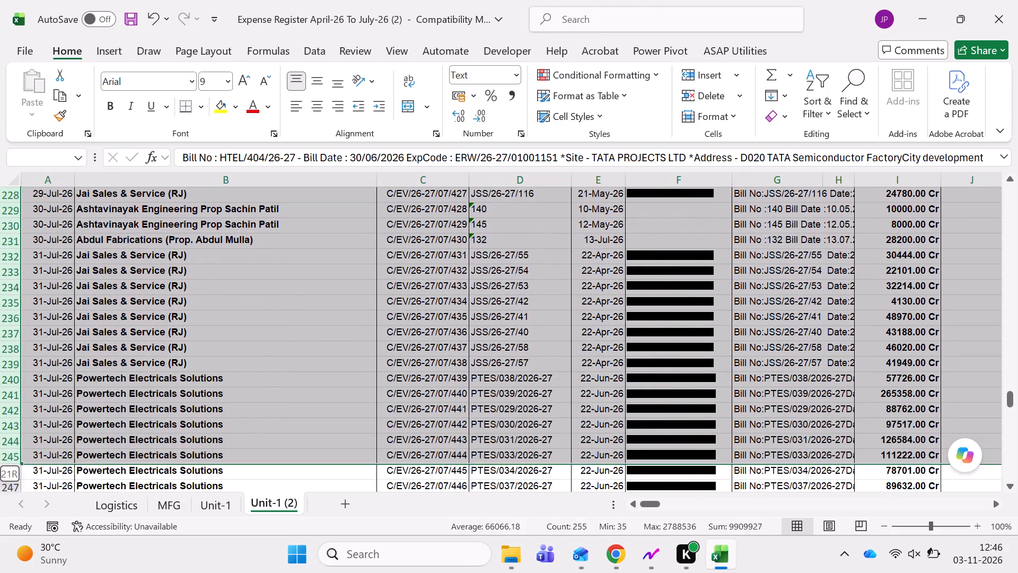
key("shift+Down")
key("shift+Down")
key("shift+Down")
key("shift+Down")
key("shift+Down")
key("shift+Down")
key("shift+Down")
key("shift+Down")
key("shift+Down")
key("shift+Down")
key("shift+Down")
key("shift+Down")
key("shift+Down")
key("shift+Down")
key("shift+Down")
key("shift+Down")
key("shift+Down")
key("shift+Down")
key("shift+Down")
key("shift+Down")
key("shift+Down")
key("shift+Down")
key("shift+Down")
key("shift+Down")
key("shift+Down")
key("shift+Down")
key("shift+Down")
key("shift+Down")
key("shift+Down")
key("shift+Down")
key("shift+Down")
key("shift+Down")
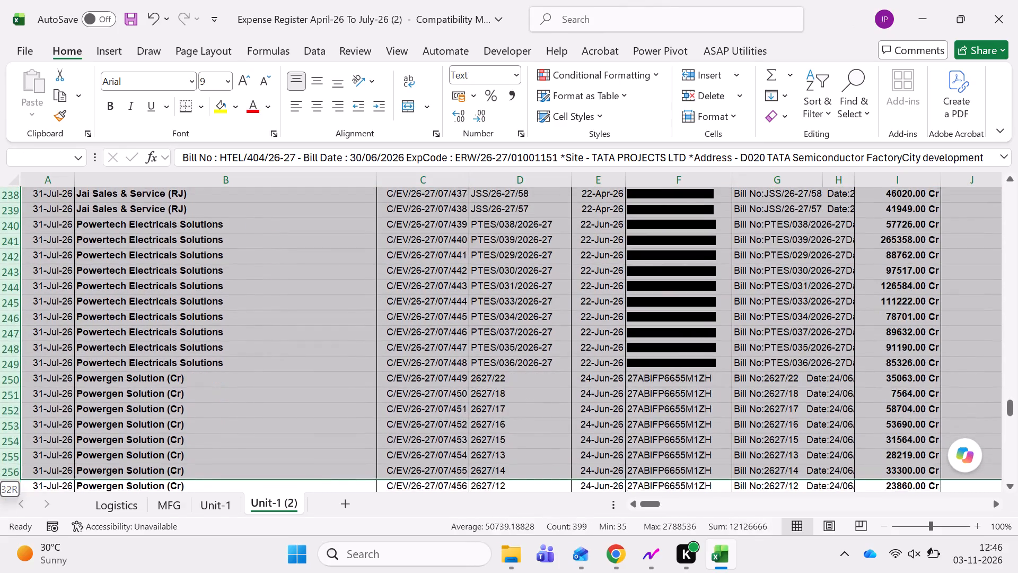
key("shift+Down")
key("shift+Down")
key("shift+Down")
key("shift+Down")
key("shift+Down")
key("shift+Down")
key("shift+Down")
key("shift+Down")
key("shift+Down")
key("shift+Down")
key("shift+Down")
key("shift+Down")
key("shift+Down")
key("shift+Down")
key("shift+Down")
key("shift+Down")
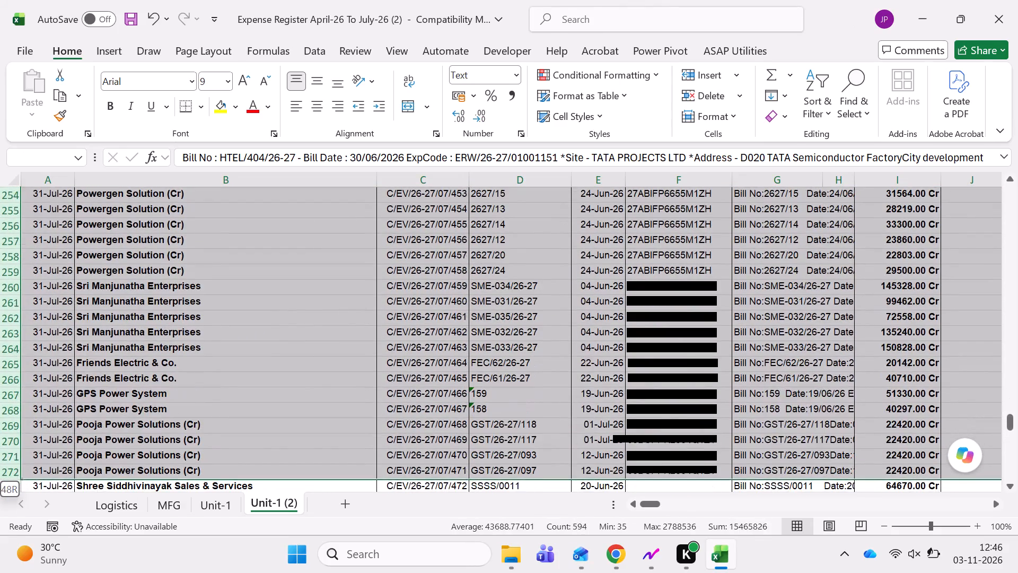
key("shift+Down")
key("shift+Down")
key("shift+Down")
key("shift+Down")
key("shift+Down")
key("shift+Down")
key("shift+Down")
key("shift+Down")
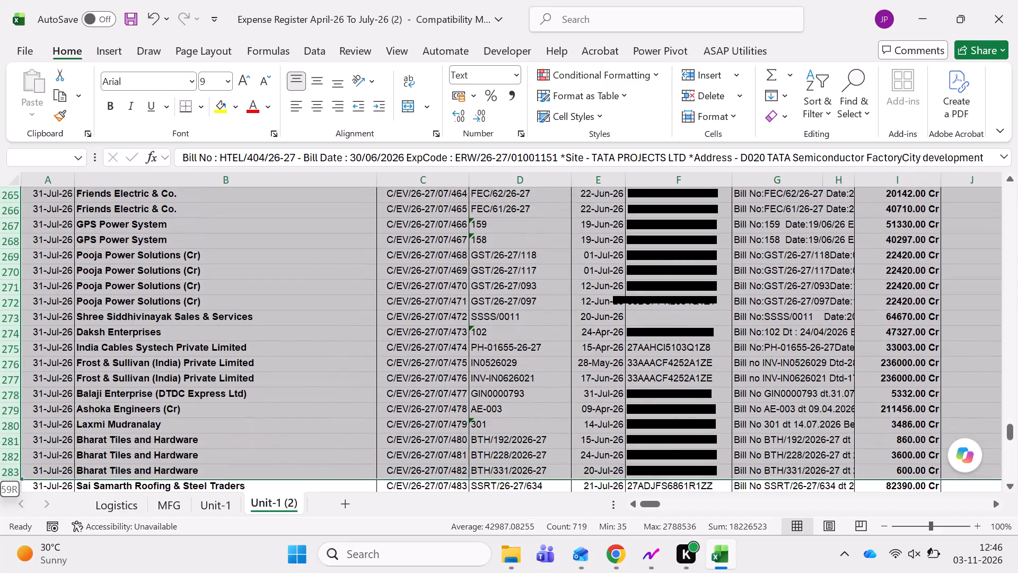
key("shift+Down")
key("shift+Down")
key("shift+Down")
key("shift+Down")
key("shift+Down")
key("shift+Down")
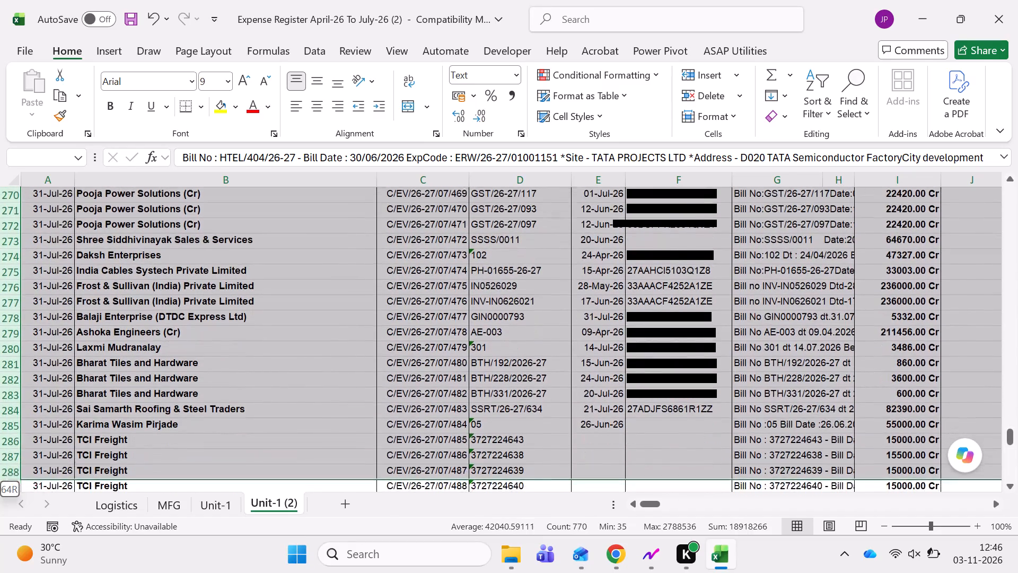
key("shift+Up")
key("shift+Up")
key("shift+Up")
key("shift+Up")
key("ctrl+minus")
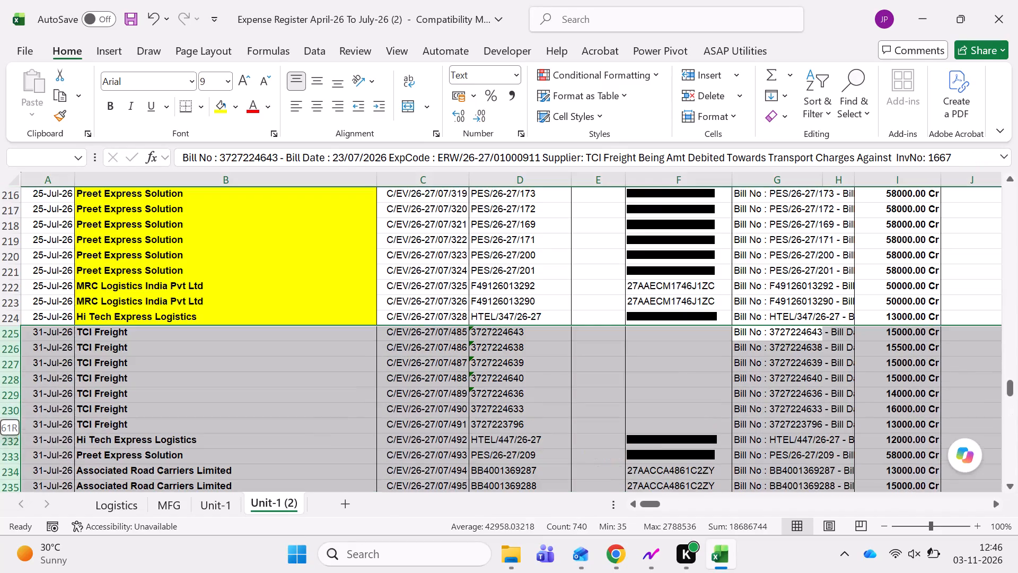
left_click(148, 336)
key("ctrl+s")
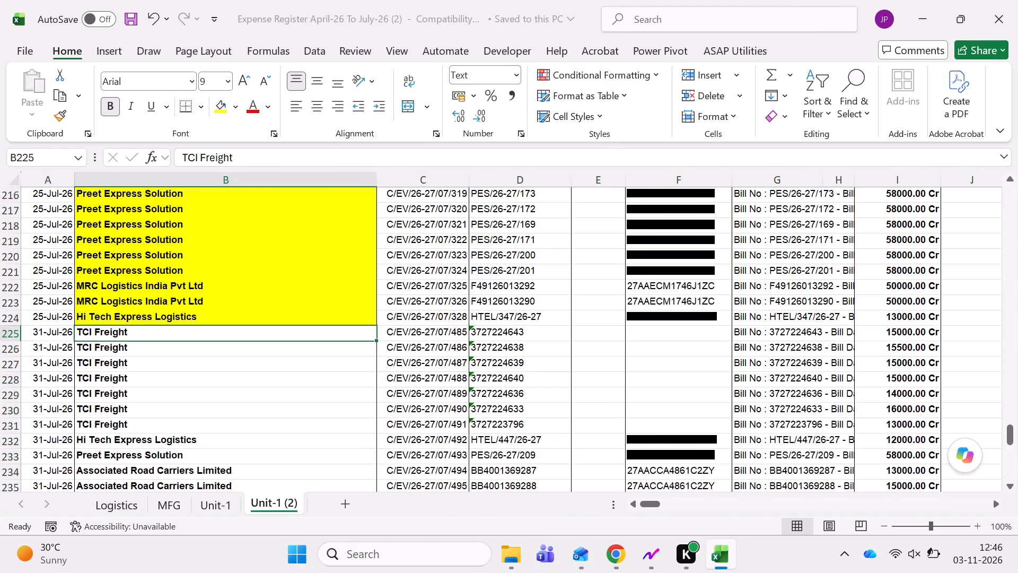
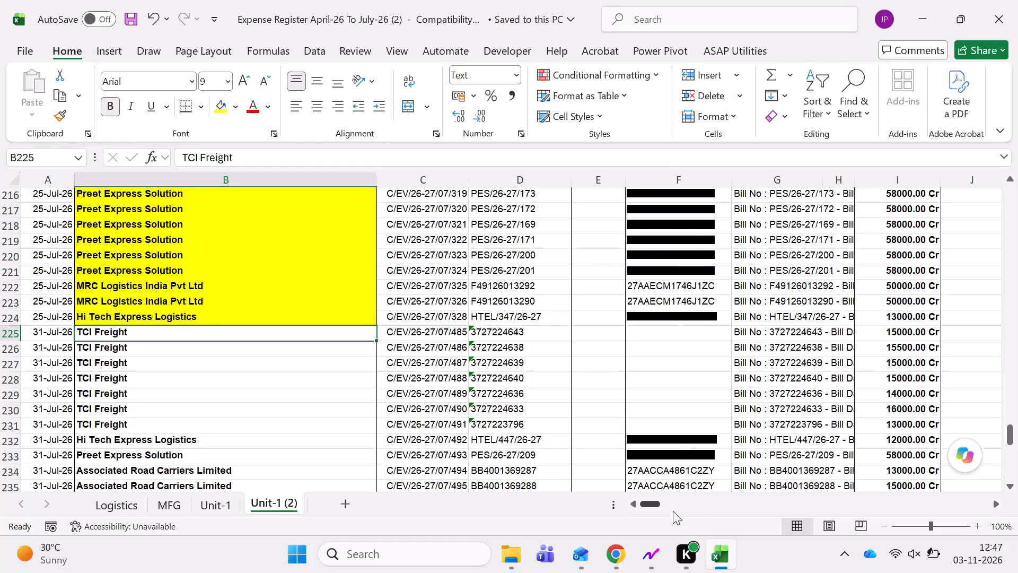
Open the system calendar and look through the dates of December 2026.
left_click(976, 562)
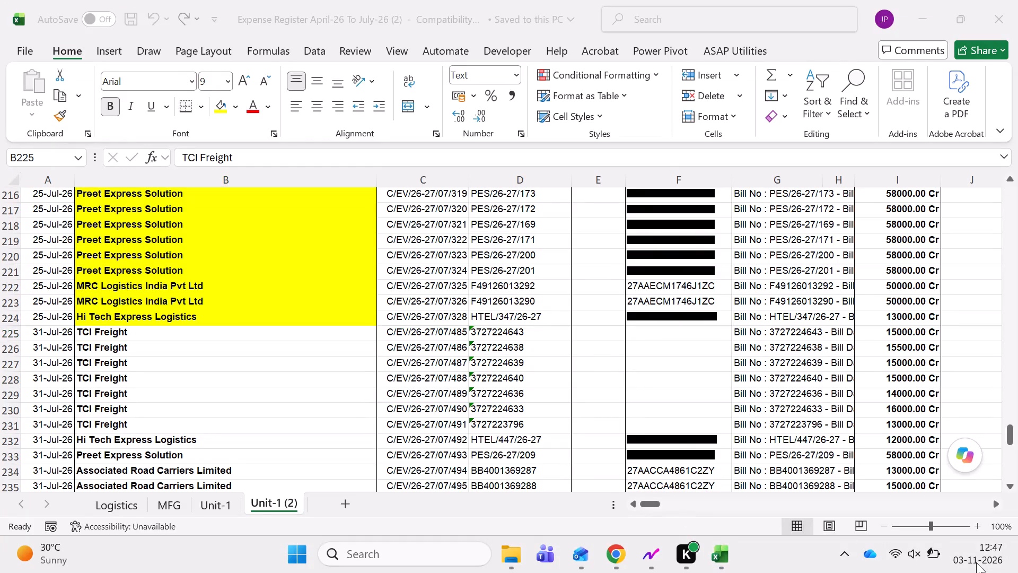
left_click(987, 296)
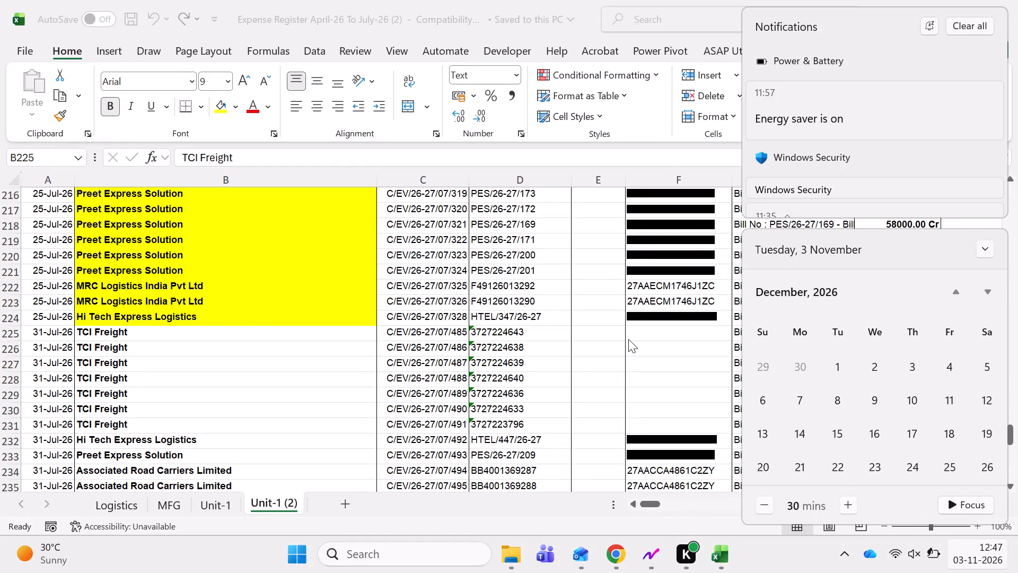
scroll(888, 401, "down", 1)
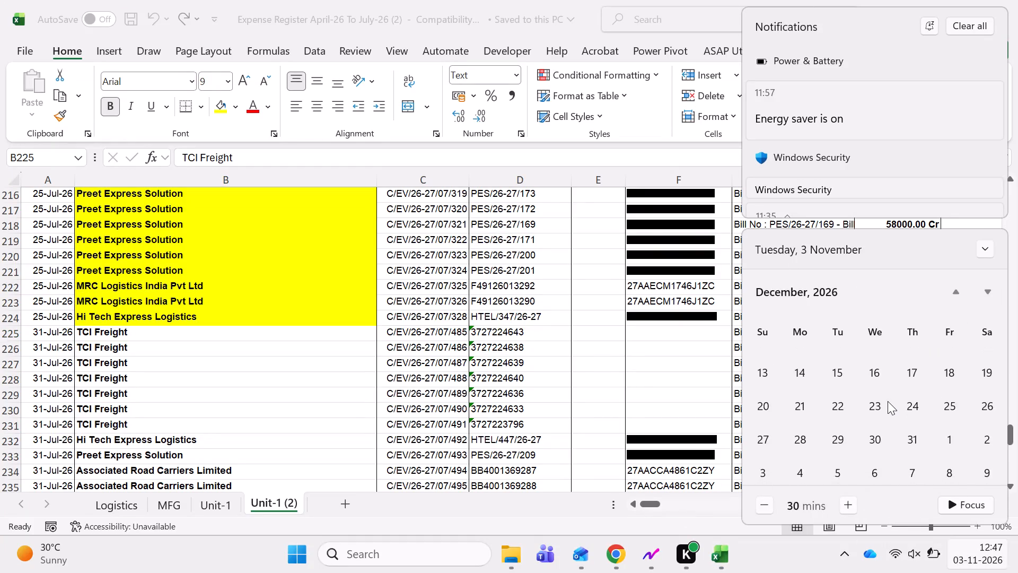
scroll(888, 401, "down", 2)
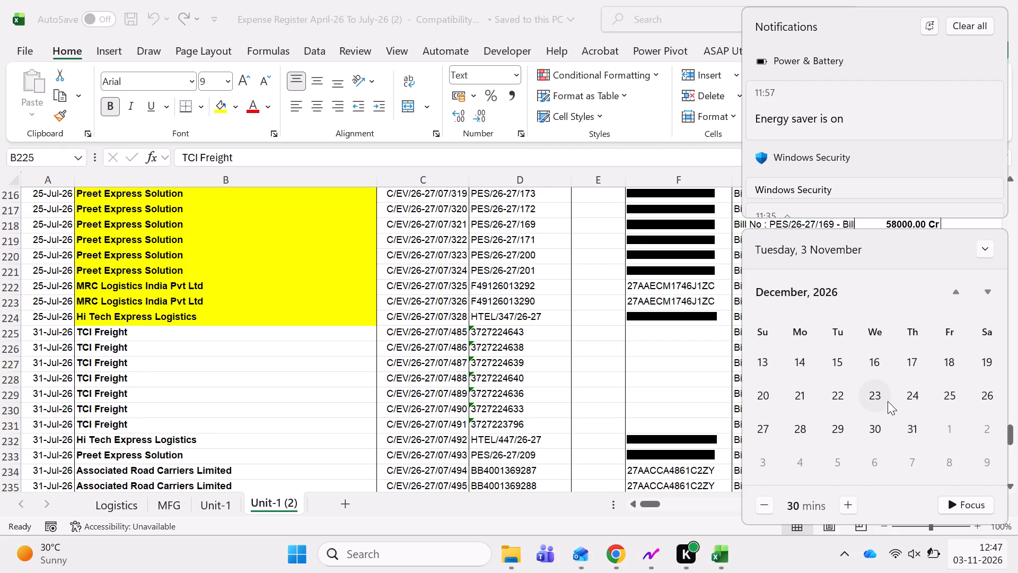
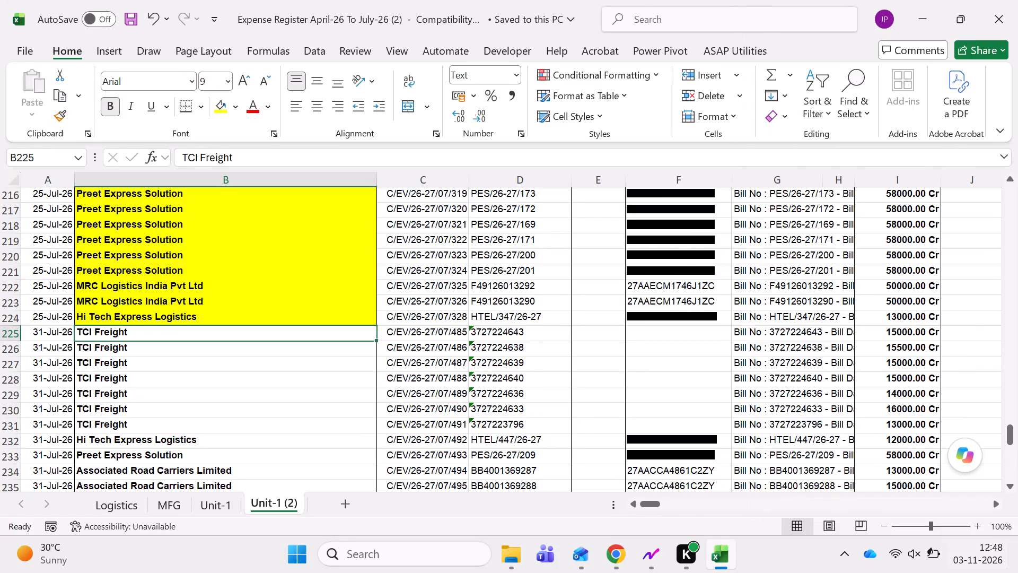
Check the first 31 July TCI Freight narration and delete the seven TCI Freight rows, vouchers C/EV/26-27/07/485 to 491.
key("Right")
key("Right")
key("Right")
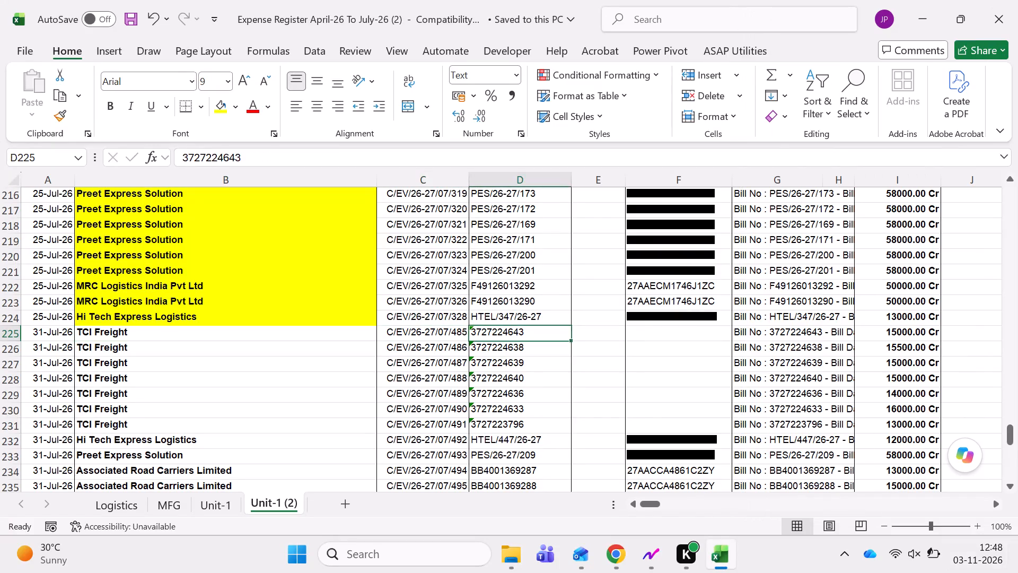
key("Right")
key("Right")
key("F2")
key("Return")
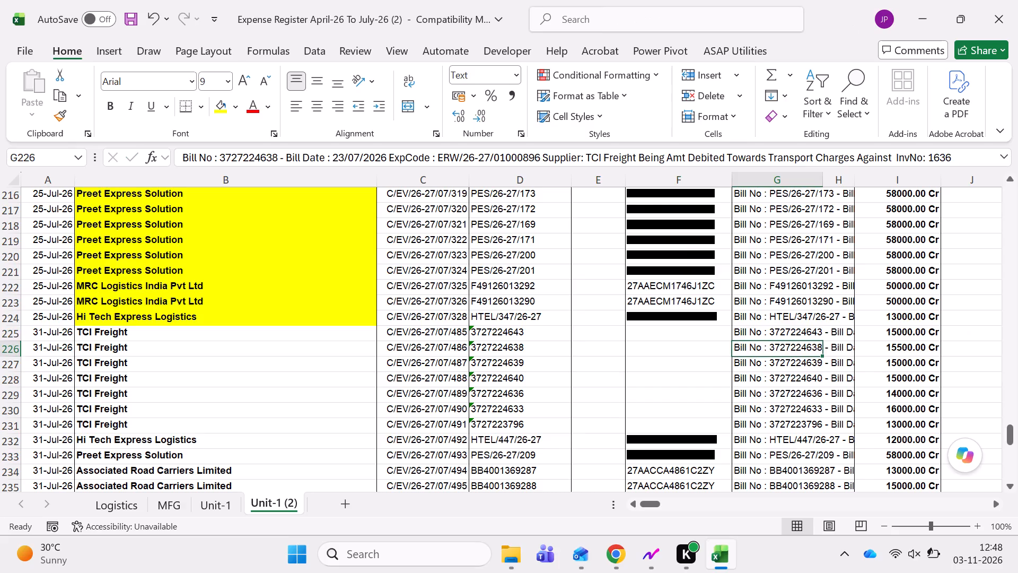
key("Up")
key("shift+space")
key("shift+Down")
key("shift+Down")
key("shift+Down")
key("shift+Down")
key("shift+Down")
key("shift+Down")
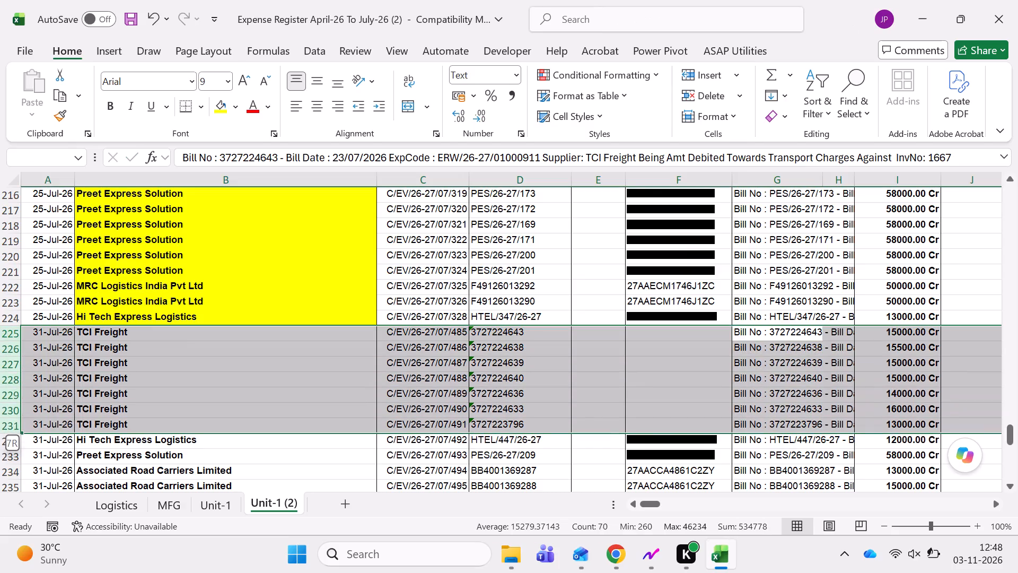
key("ctrl+minus")
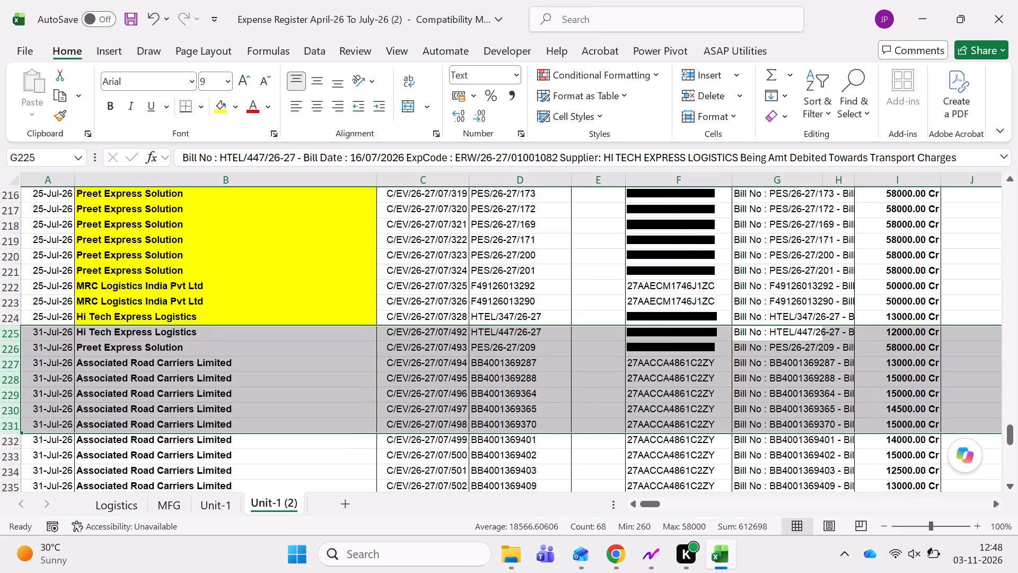
Check the narration of Hi Tech Express Logistics voucher C/EV/26-27/07/492 and delete its row.
left_click(778, 335)
key("F2")
key("Return")
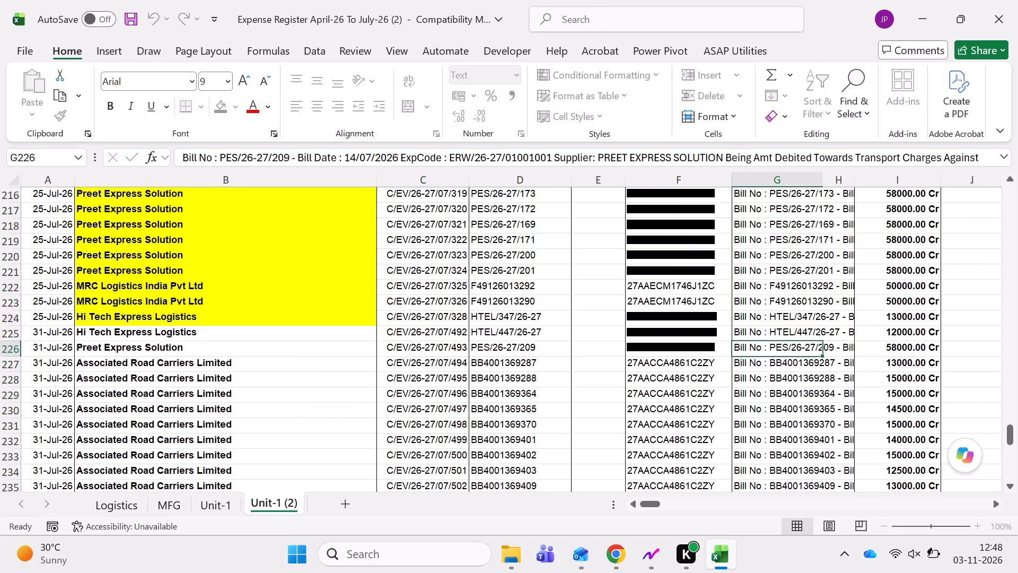
key("Up")
key("Up")
key("Down")
key("shift+space")
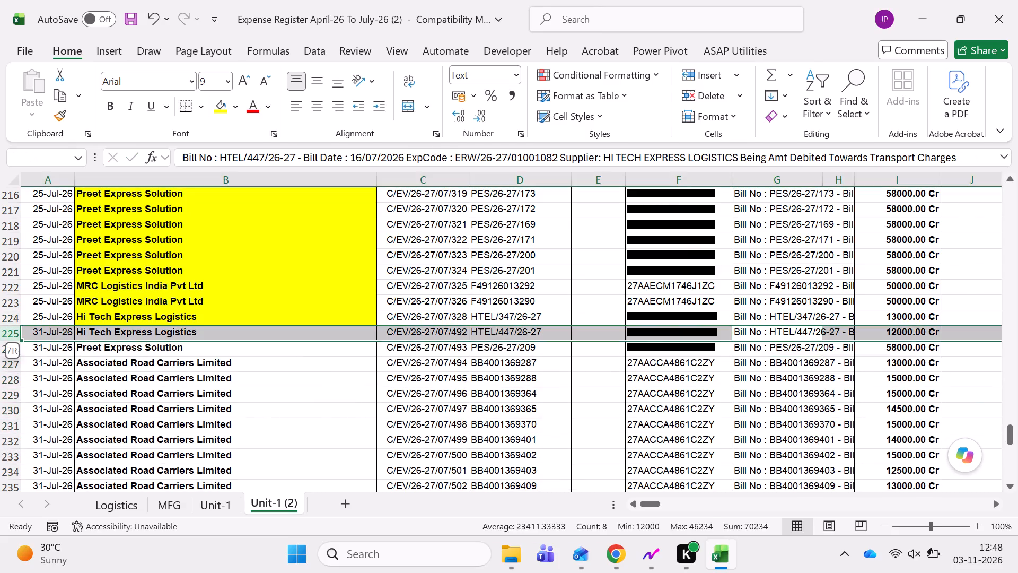
key("ctrl+minus")
Check the narration of Preet Express Solution voucher C/EV/26-27/07/493 and highlight its Particulars cell in yellow.
key("Down")
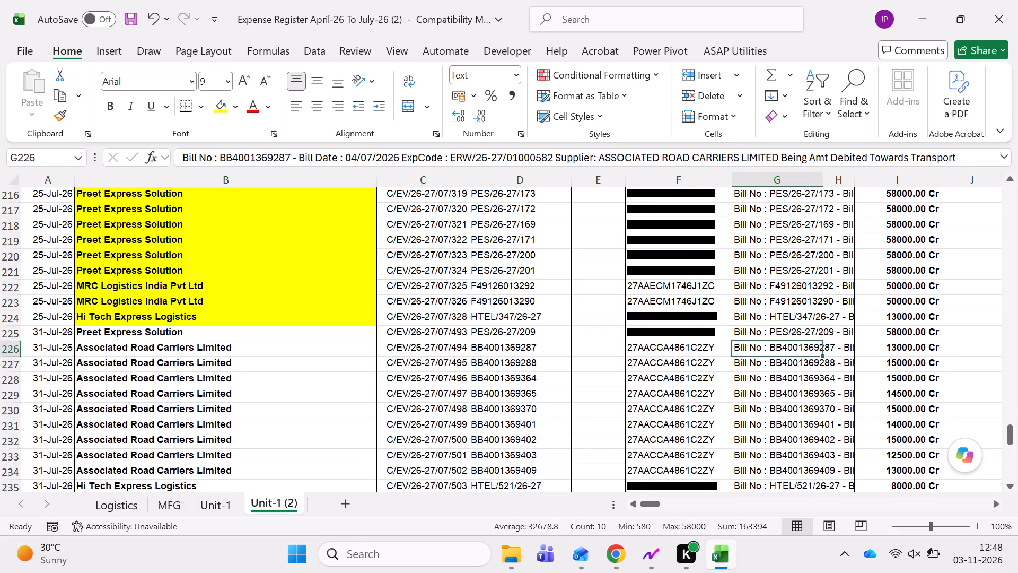
key("Up")
key("F2")
key("Return")
key("Up")
key("ctrl+Left")
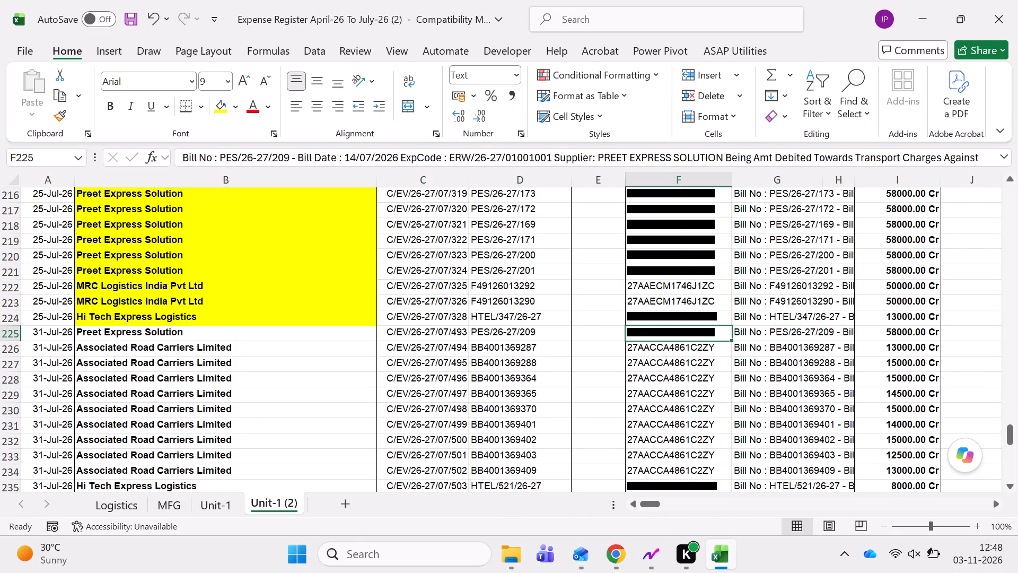
key("Left")
key("ctrl+Left")
key("ctrl+Left")
key("Right")
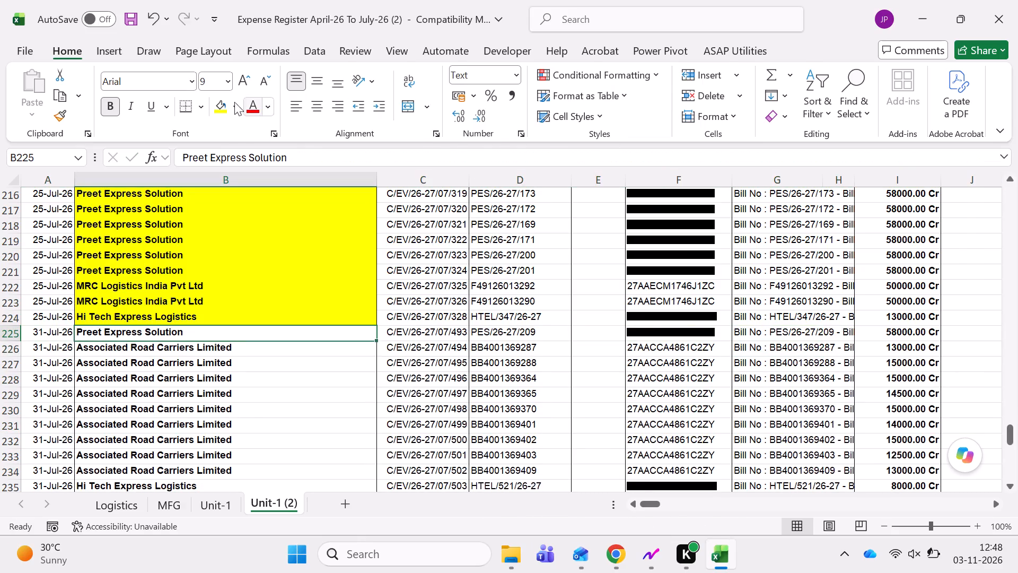
left_click(218, 103)
Delete the 31 July rows from Associated Road Carriers Limited through Hanuman Tyres, vouchers C/EV/26-27/07/494 to 520.
key("Down")
key("ctrl+shift+Down")
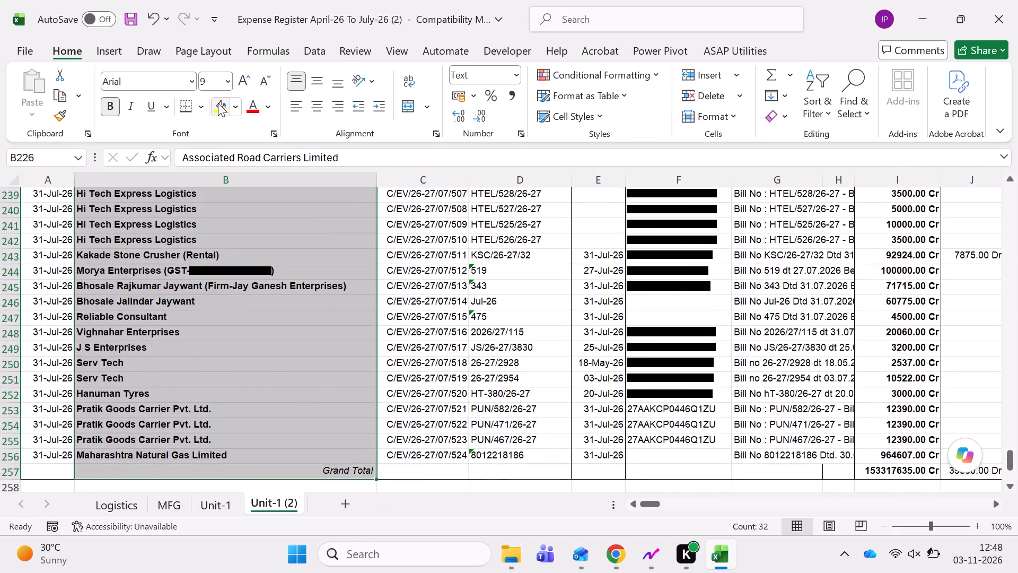
key("Up")
key("Up")
key("Down")
key("Down")
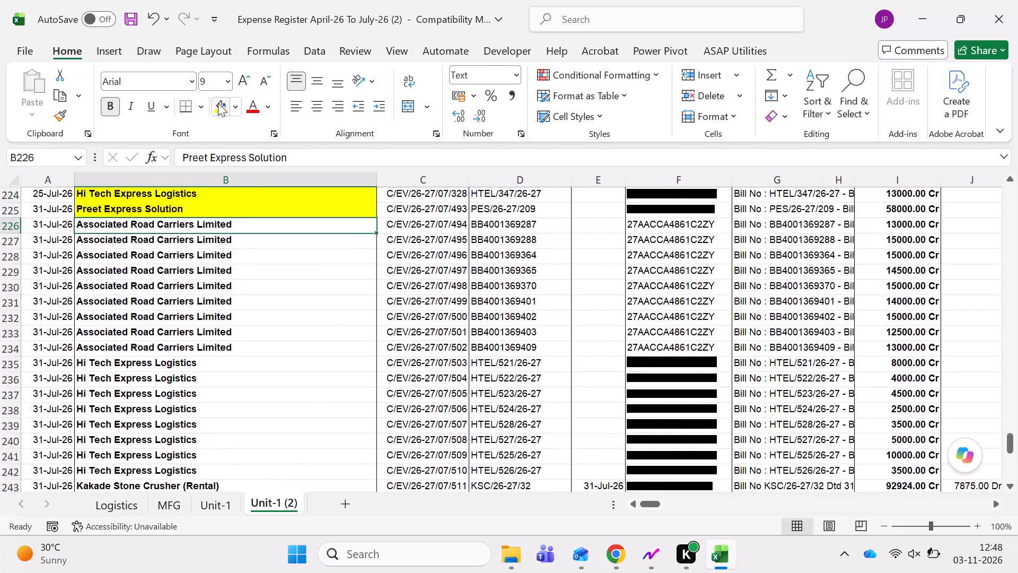
key("shift+space")
key("shift+Down")
key("shift+Down")
key("shift+Down")
key("shift+Down")
key("shift+Down")
key("shift+Down")
key("shift+Down")
key("shift+Down")
key("shift+Down")
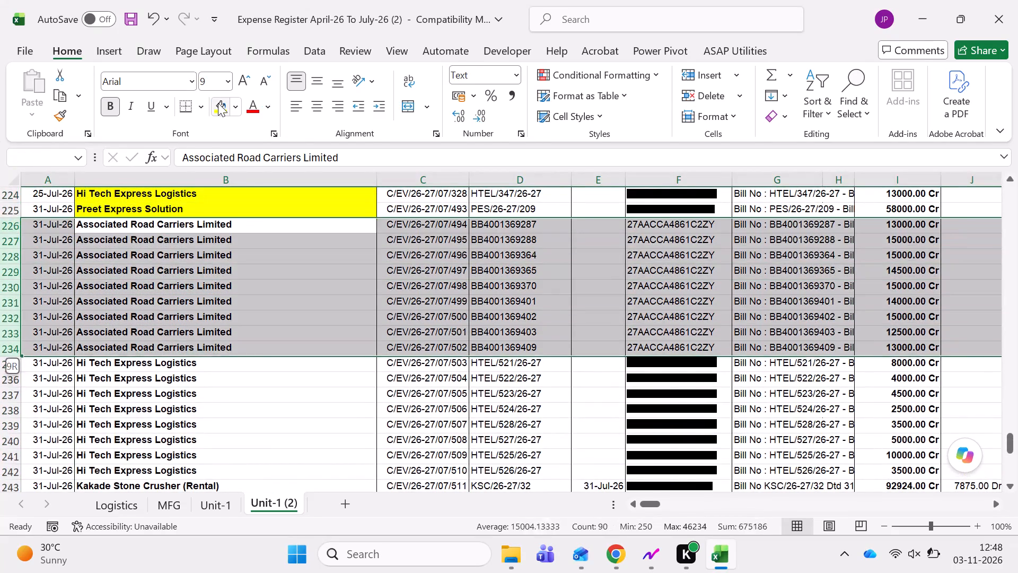
key("shift+Up")
key("shift+Down")
key("shift+Down")
key("shift+Down")
key("shift+Down")
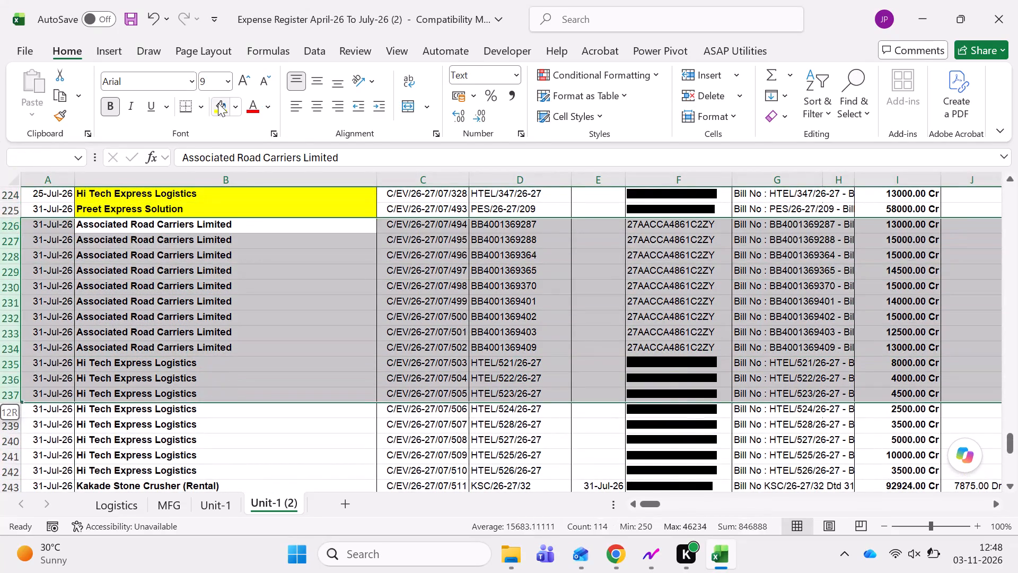
key("shift+Down")
key("shift+Down")
key("shift+Down")
key("shift+Down")
key("shift+Down")
key("shift+Down")
key("shift+Down")
key("shift+Down")
key("shift+Down")
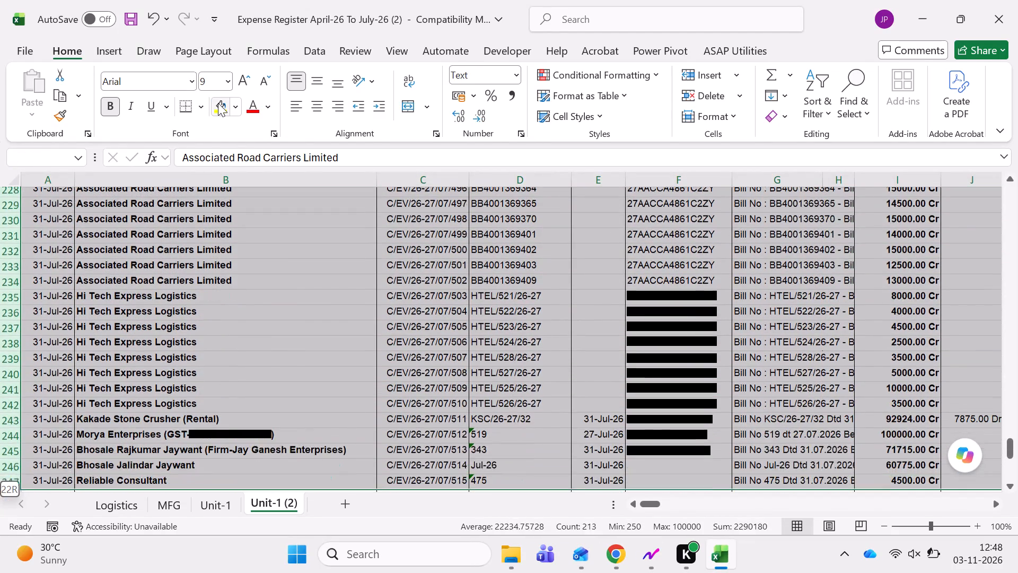
key("shift+Down")
key("shift+Down")
key("shift+Down")
key("shift+Down")
key("shift+Down")
key("shift+Down")
key("shift+Down")
key("shift+Down")
key("shift+Up")
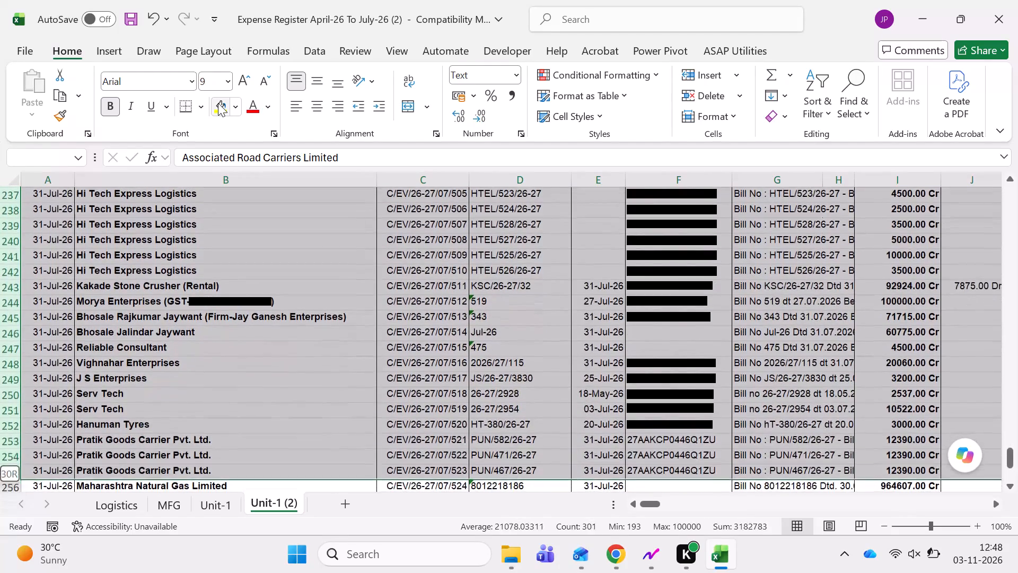
key("shift+Up")
key("shift+Up")
key("ctrl+minus")
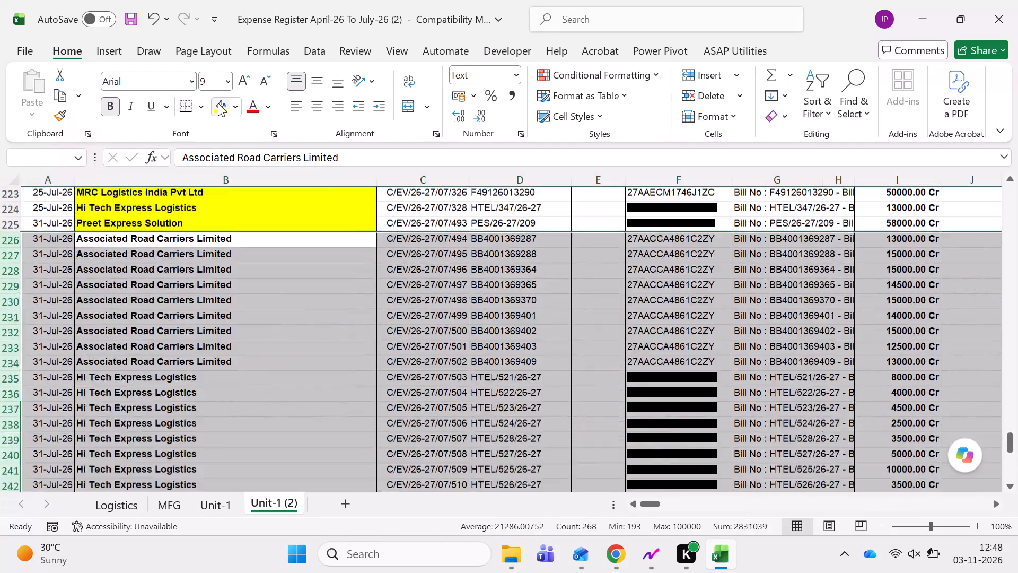
Delete the Maharashtra Natural Gas Limited voucher row together with the Grand Total row below it.
key("Down")
key("Down")
key("Down")
key("shift+space")
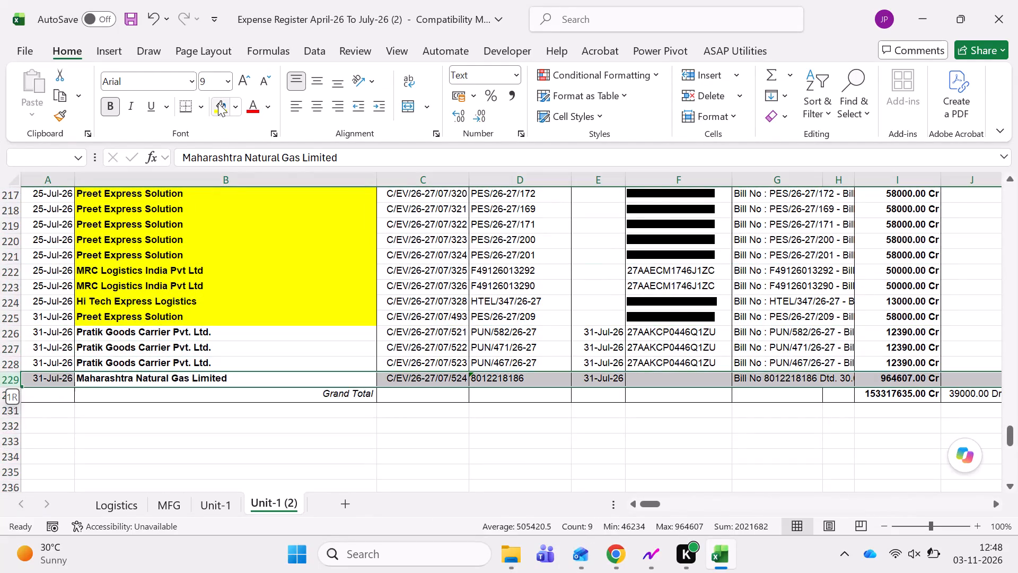
key("shift+Down")
key("ctrl+minus")
Find and delete the blank row 17 between the April and May vouchers.
key("Up")
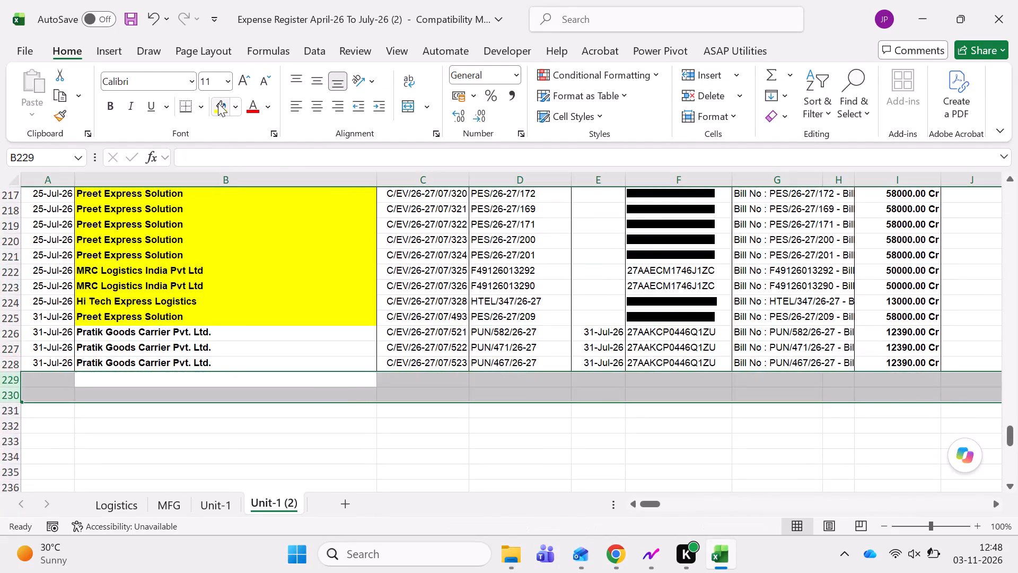
key("Up")
key("Left")
key("Up")
key("Right")
key("Left")
key("ctrl+Up")
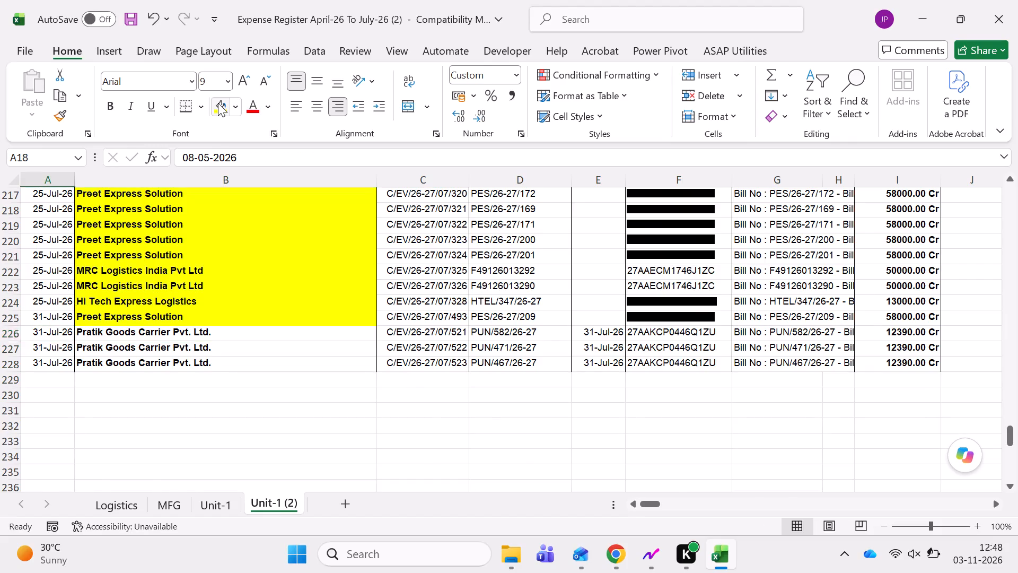
key("Down")
key("Up")
key("ctrl+Up")
key("ctrl+Up")
key("Down")
key("Down")
key("Down")
key("Down")
key("Down")
key("Down")
key("Down")
key("Down")
key("Down")
key("Down")
key("Down")
key("Down")
key("Down")
key("Down")
key("Down")
key("Down")
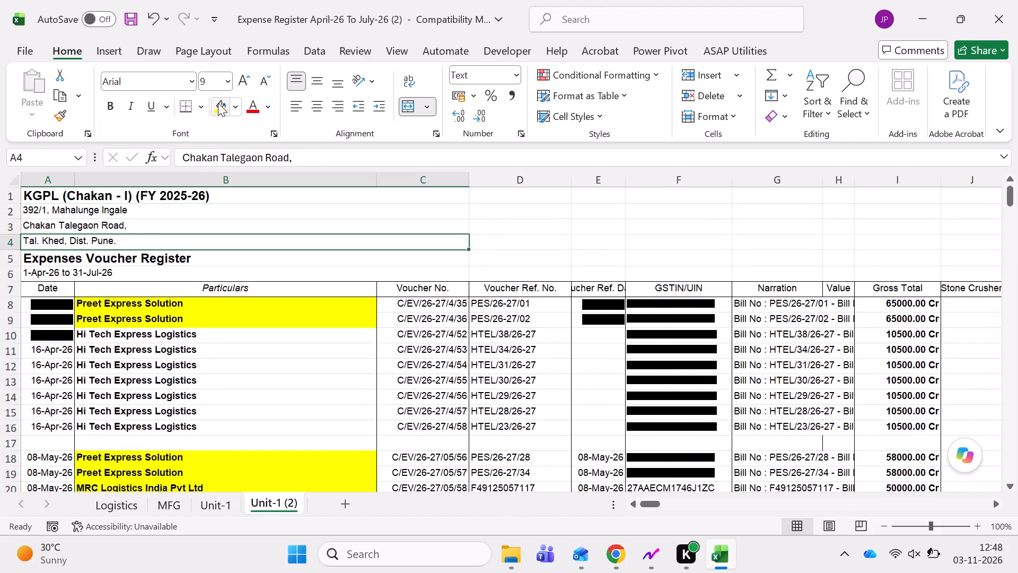
key("shift+space")
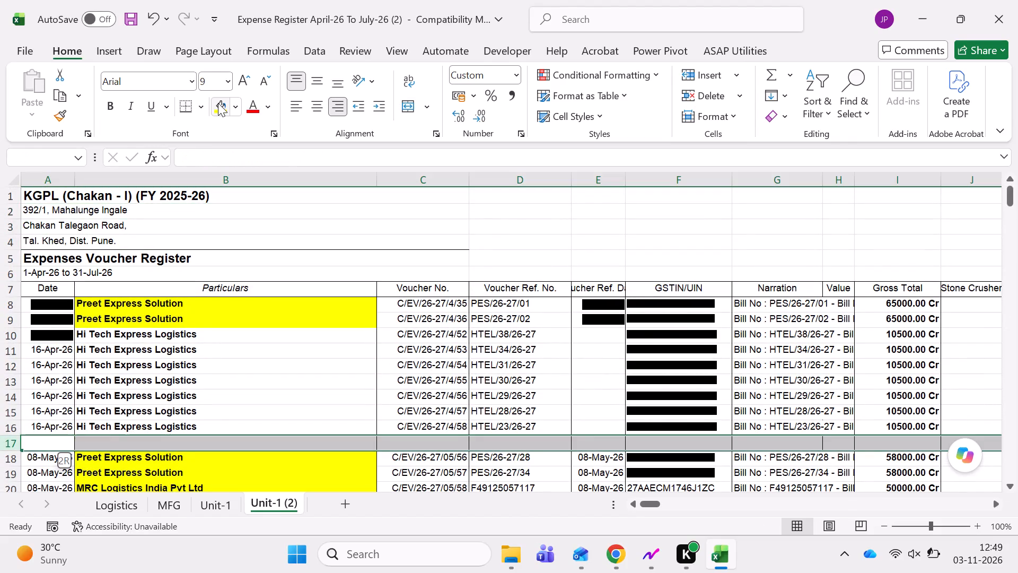
key("ctrl+minus")
Check the Date column from the first voucher to the last for remaining blank rows.
key("Down")
key("ctrl+Down")
key("ctrl+Up")
key("Down")
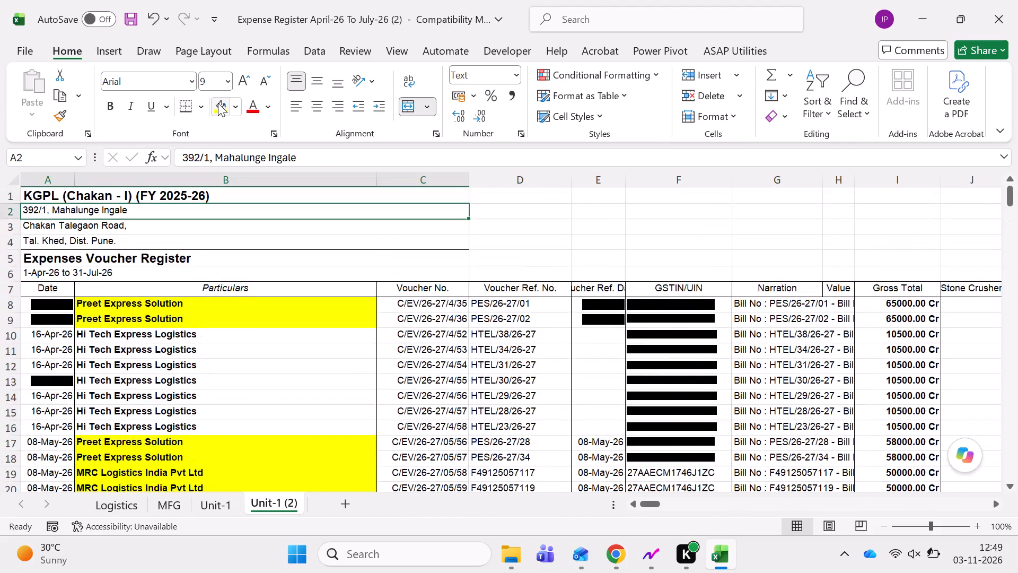
key("Down")
key("Down")
key("Down")
key("Down")
key("Down")
key("Down")
key("ctrl+shift+Down")
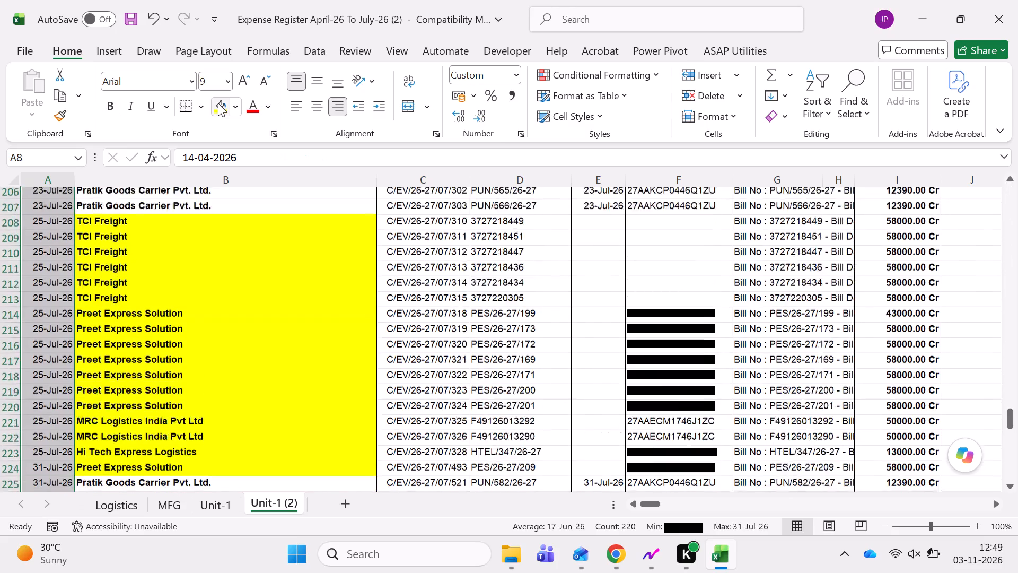
key("Up")
key("Down")
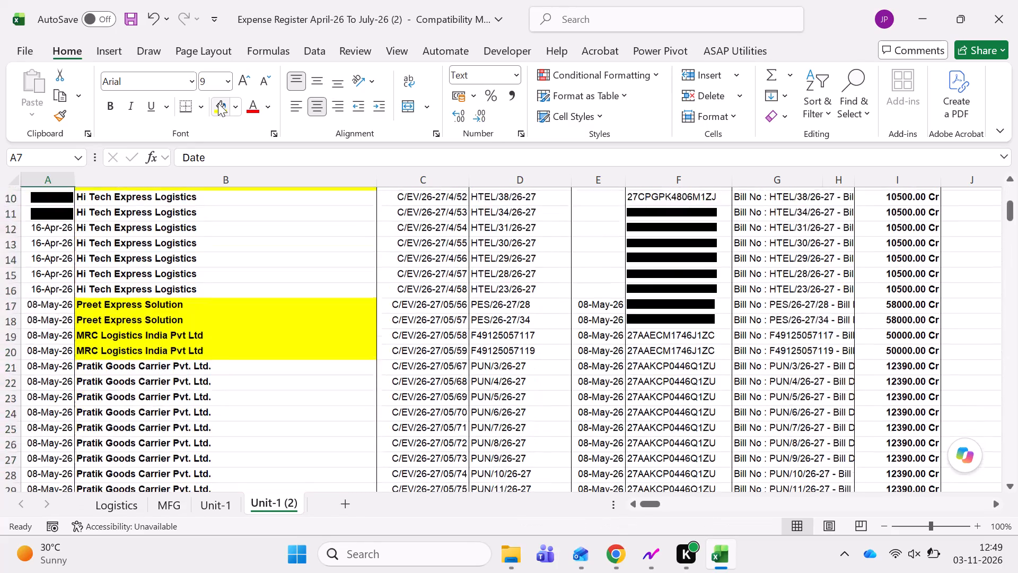
key("Down")
Save the expense register workbook.
key("ctrl+s")
key("ctrl+s")
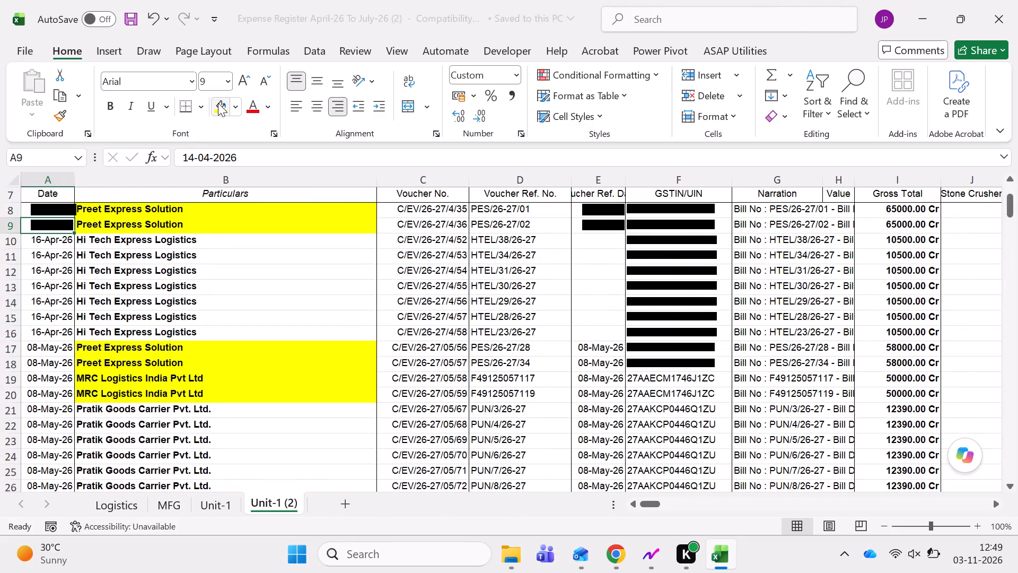